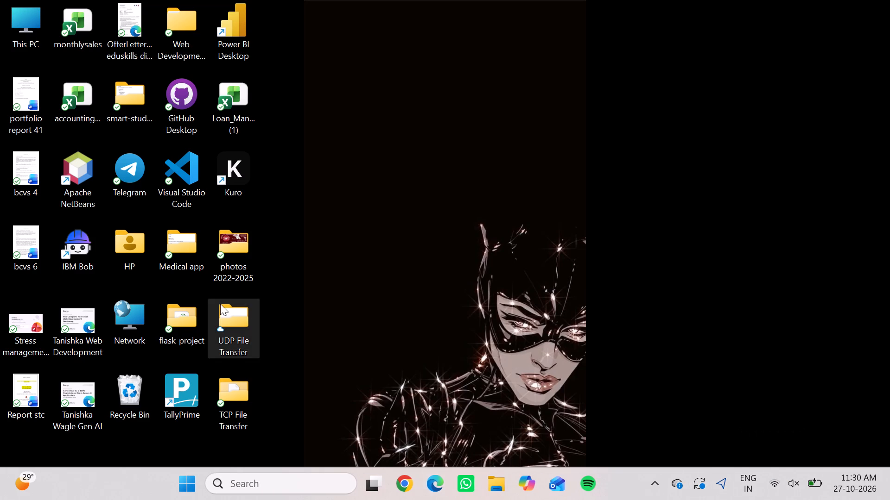
Open the "Report stc" Word document from the desktop.
double_click(30, 383)
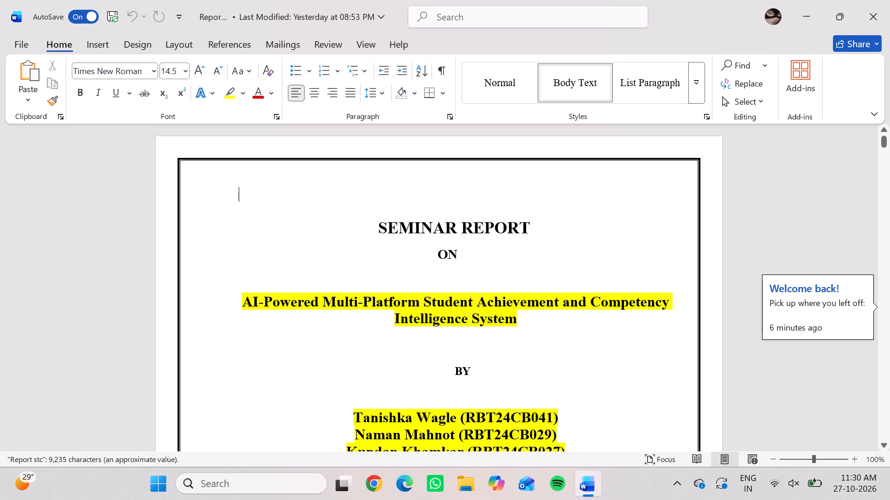
Look through the seminar report from the title page and certificate to the highlighted placeholder text in Chapter 1: Introduction.
scroll(521, 302, down, 7)
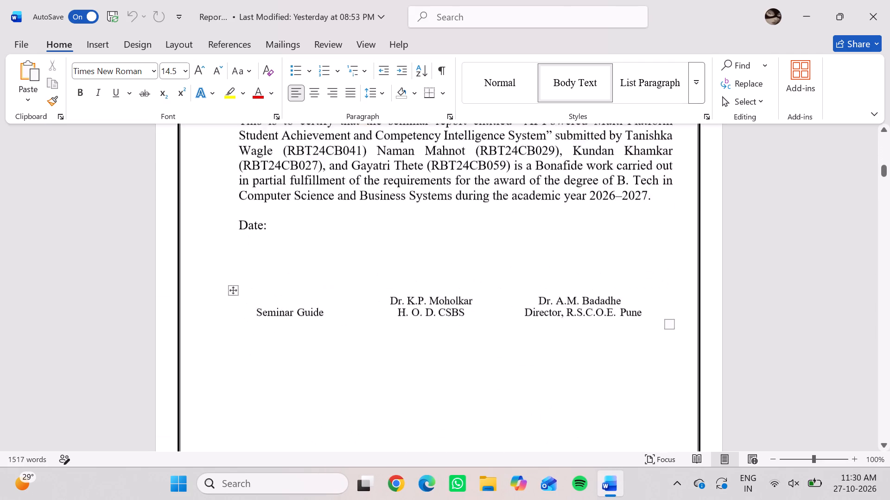
scroll(521, 302, down, 10)
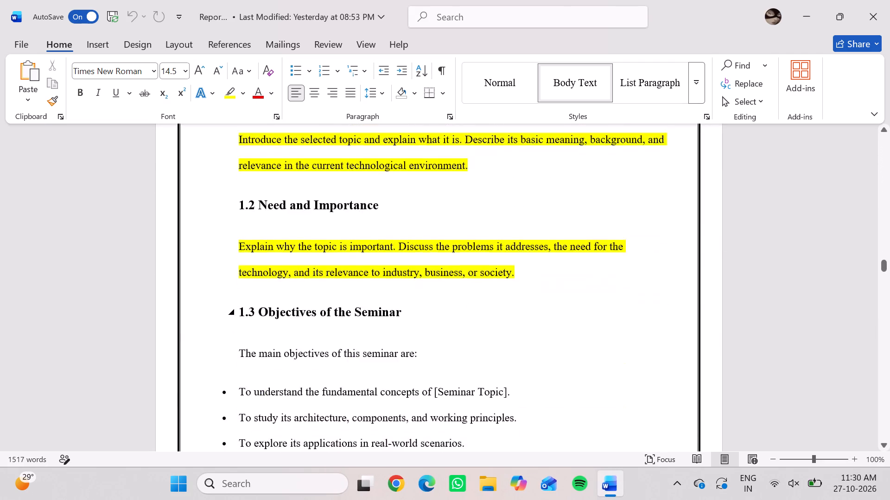
scroll(521, 302, up, 2)
scroll(521, 302, down, 1)
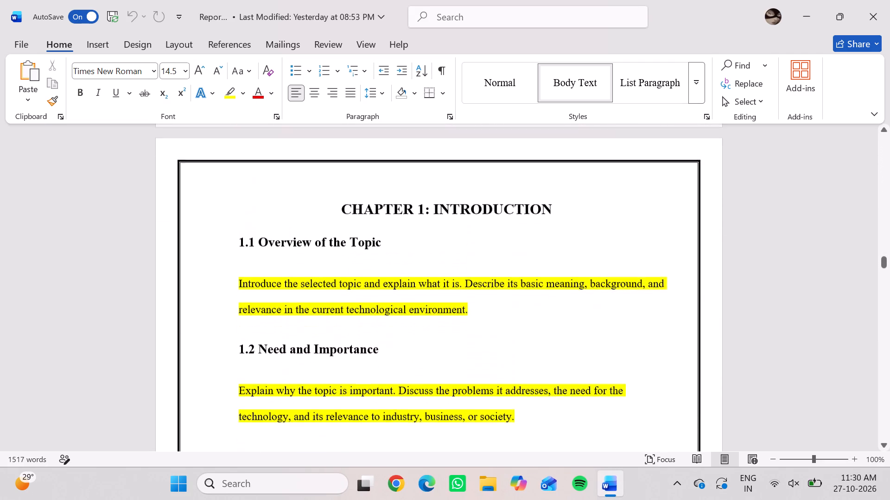
scroll(521, 302, down, 1)
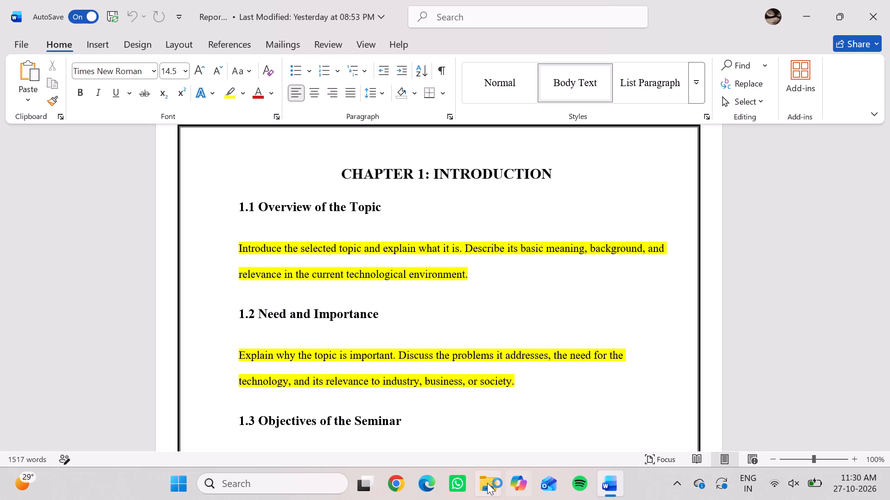
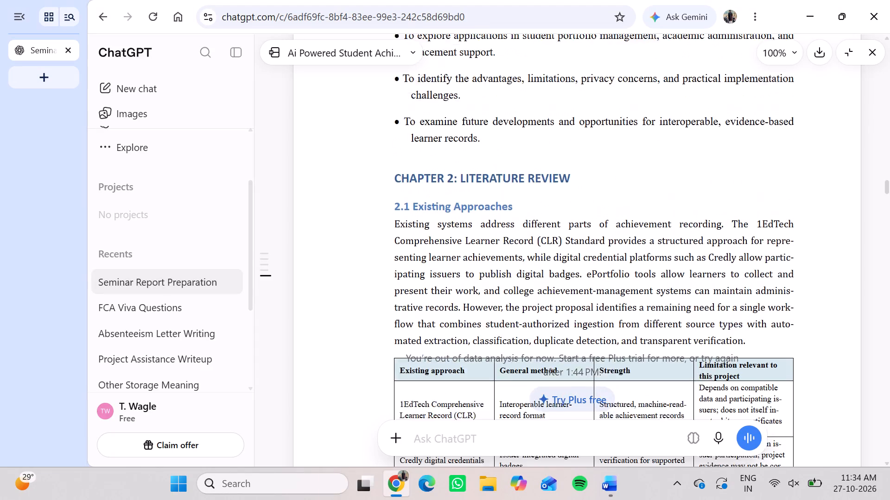
Review the generated seminar report from the Chapter 2 literature review back through Chapter 1 and the abstract to the title page.
scroll(591, 219, up, 6)
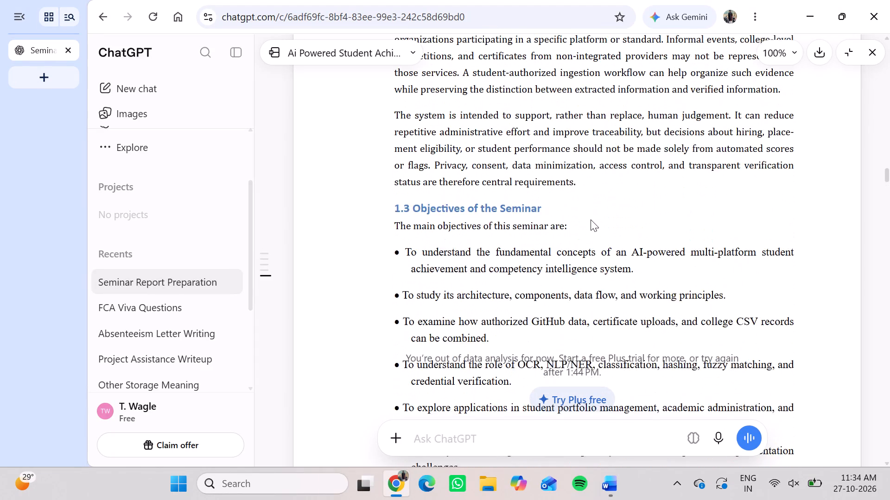
scroll(591, 219, up, 4)
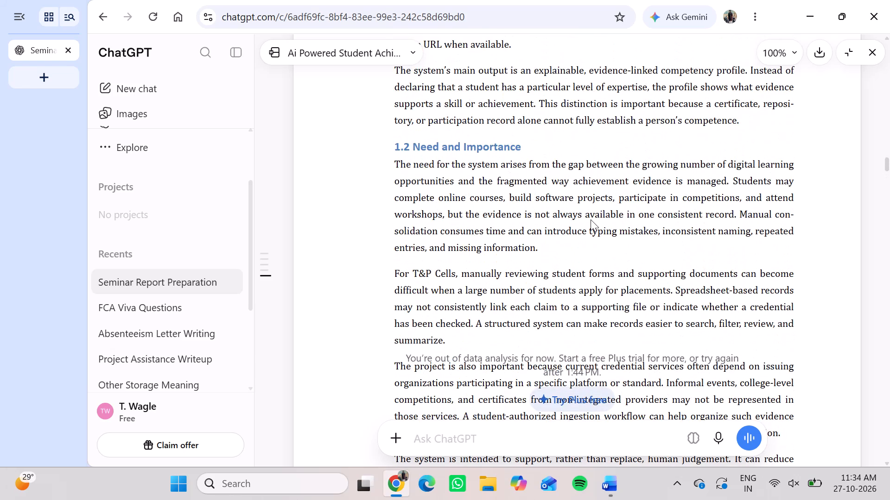
scroll(591, 219, up, 6)
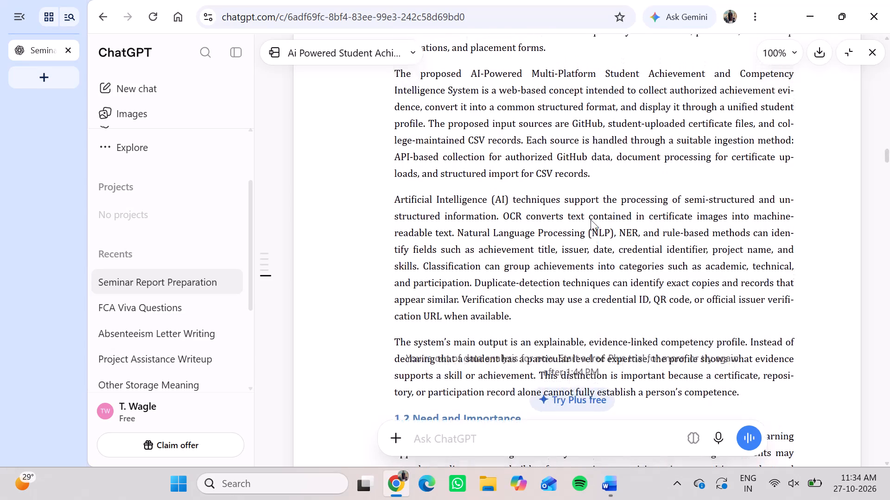
scroll(591, 219, up, 8)
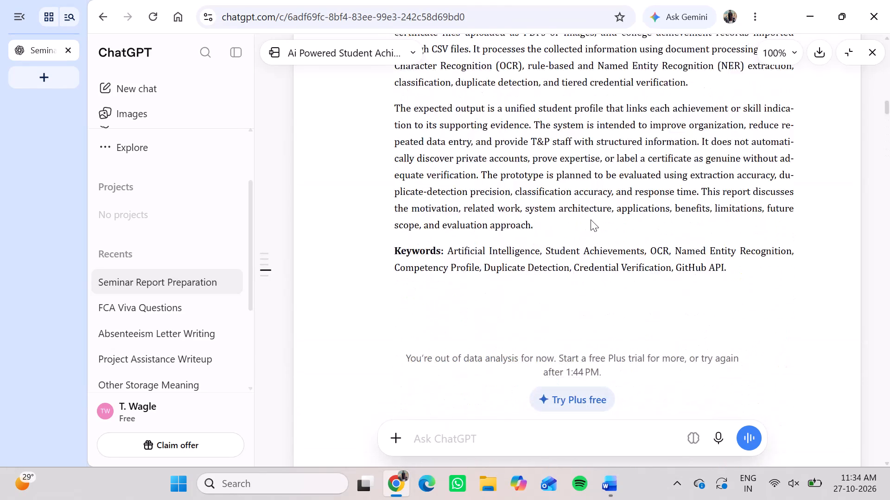
scroll(591, 219, up, 2)
scroll(591, 219, down, 4)
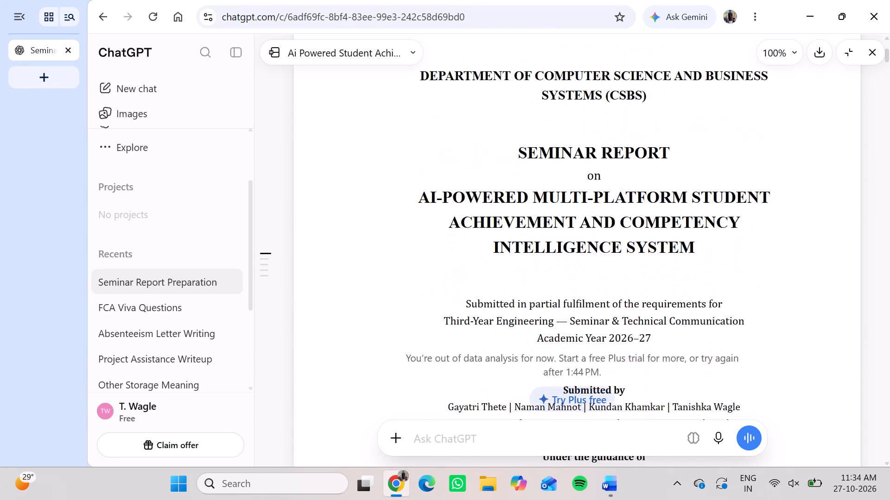
scroll(591, 219, down, 7)
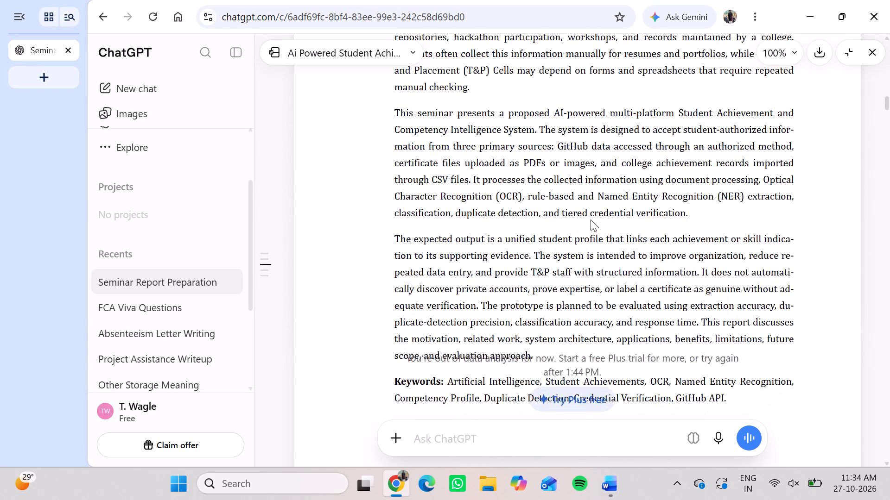
scroll(591, 219, down, 3)
Switch to the Word report template and place the cursor after the highlighted placeholder text under 1.1 Overview of the Topic.
click(609, 482)
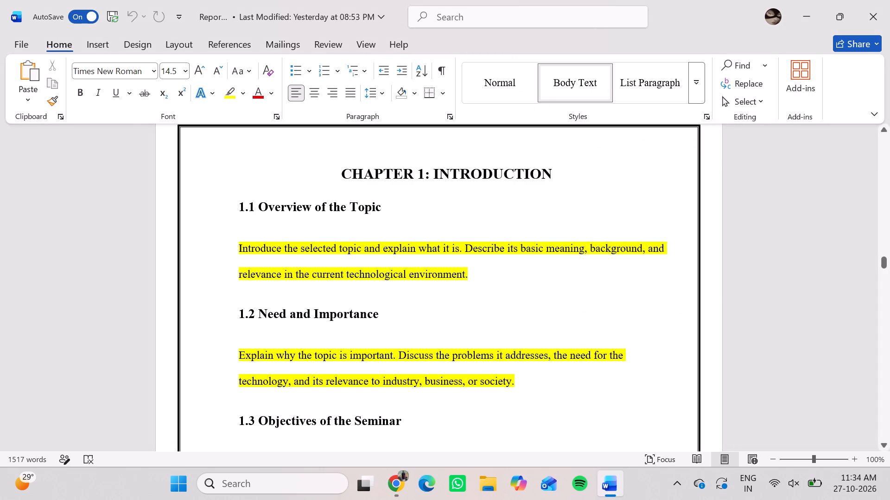
click(491, 282)
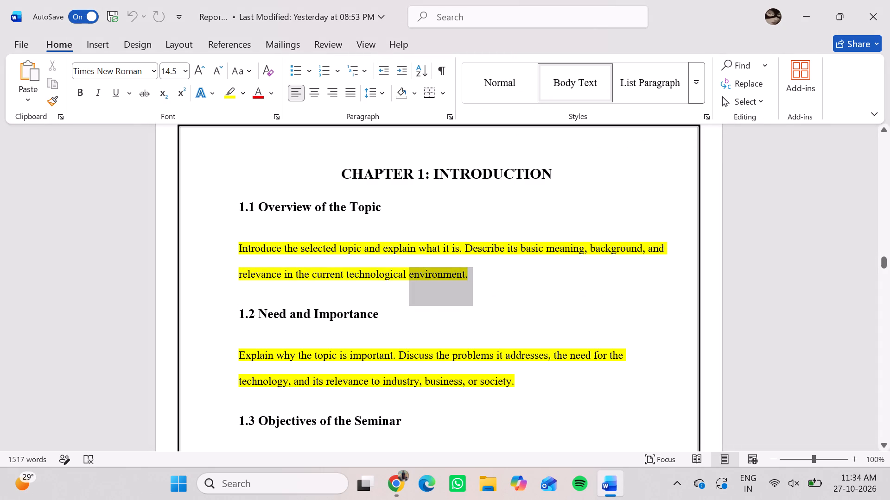
click(495, 280)
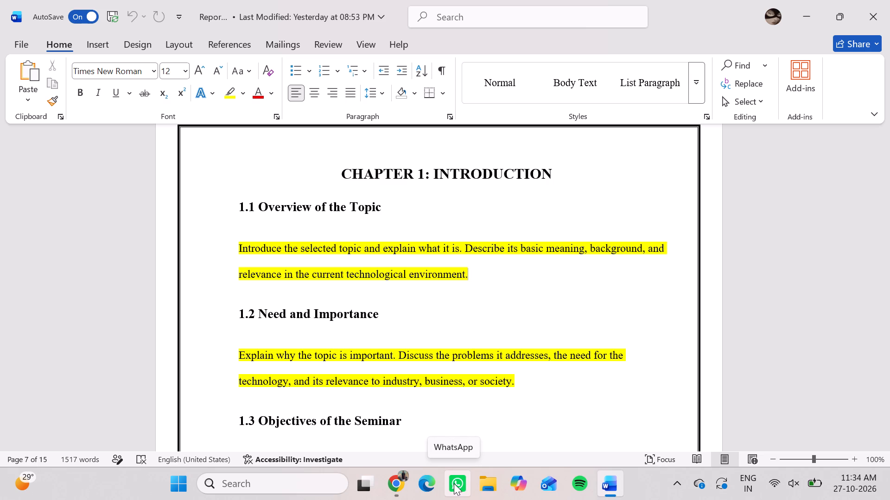
Return to the generated seminar report in Chrome and move forward from the abstract past the table of contents towards Chapter 1.
click(400, 484)
scroll(523, 223, down, 3)
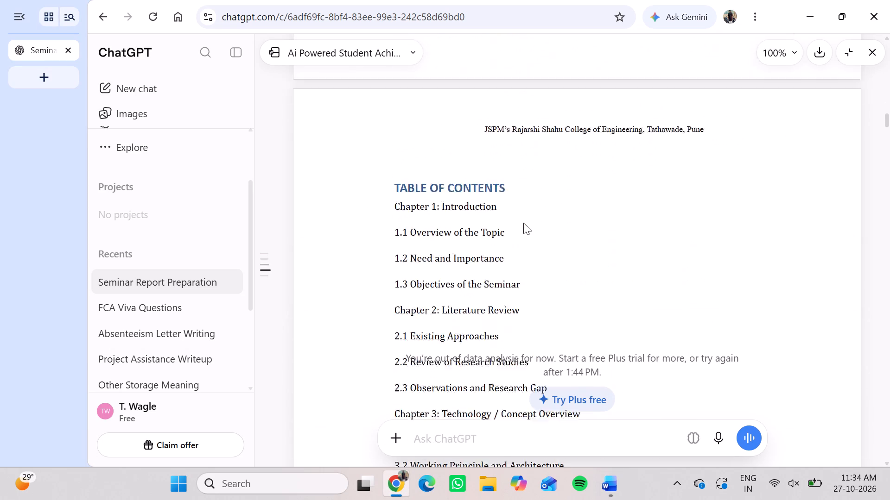
Copy the 1.1 Overview of the Topic text from the generated report and paste it over the highlighted 1.1 placeholder in the Word document Report stc.
scroll(523, 223, down, 2)
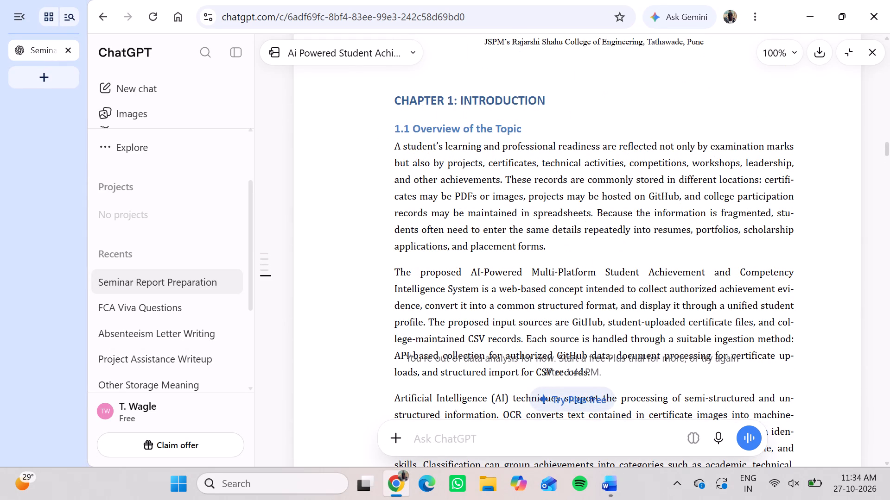
drag(396, 146, 576, 404)
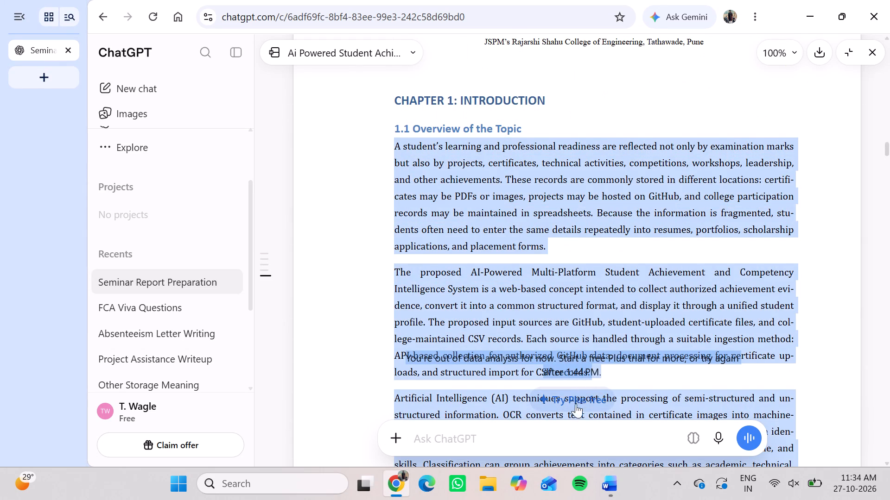
drag(576, 404, 687, 214)
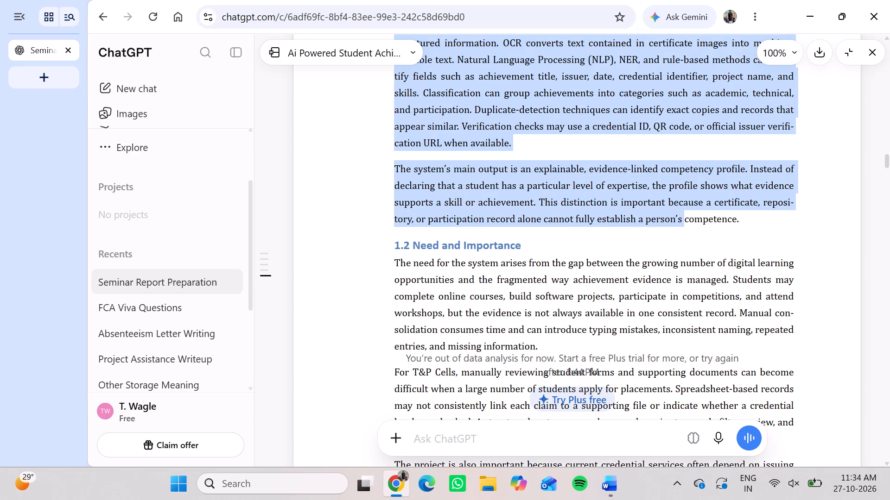
drag(687, 214, 742, 223)
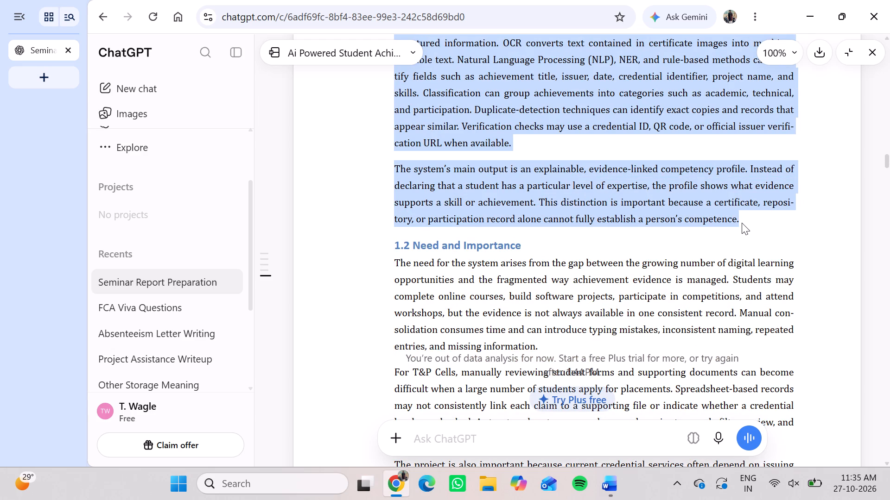
key(ctrl+c)
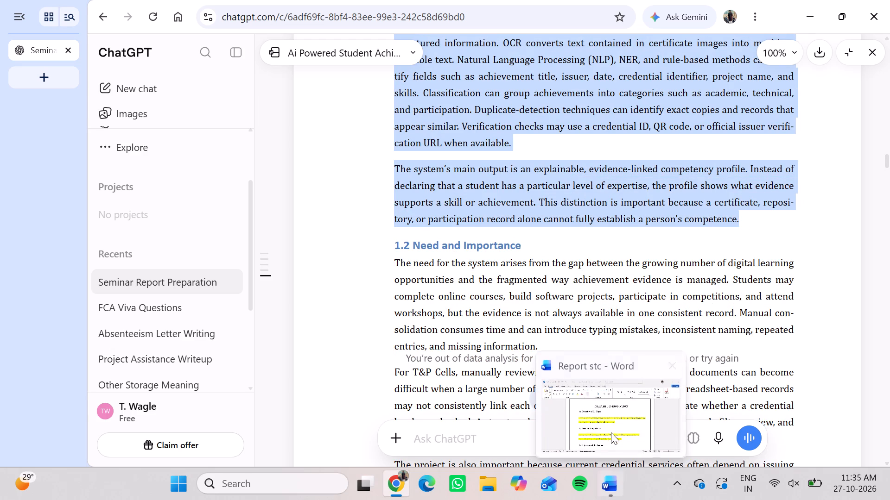
click(610, 429)
drag(487, 284, 320, 260)
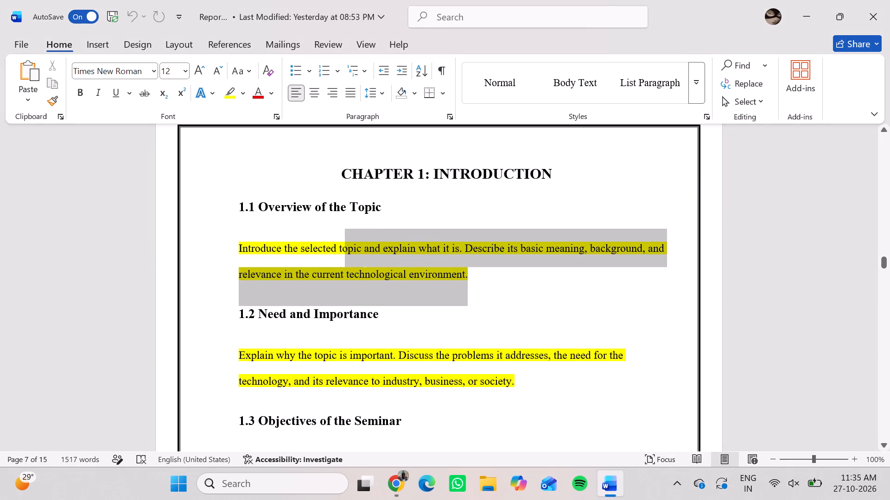
drag(320, 260, 232, 257)
key(ctrl+v)
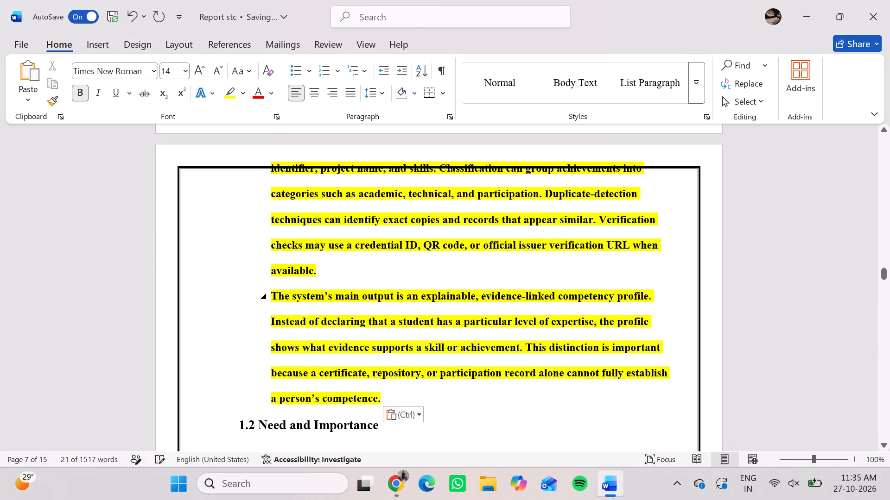
Remove the bold formatting and yellow highlighting from all the pasted text under 1.1 Overview of the Topic.
drag(390, 394, 263, 234)
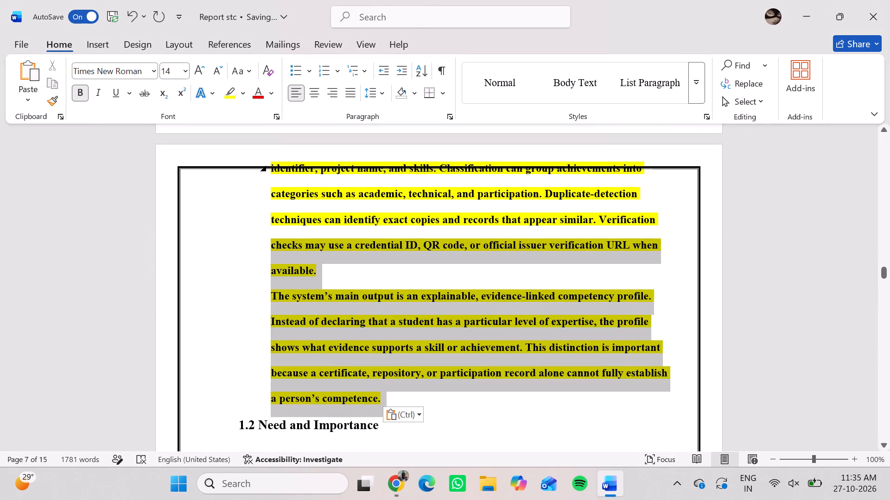
drag(263, 234, 240, 161)
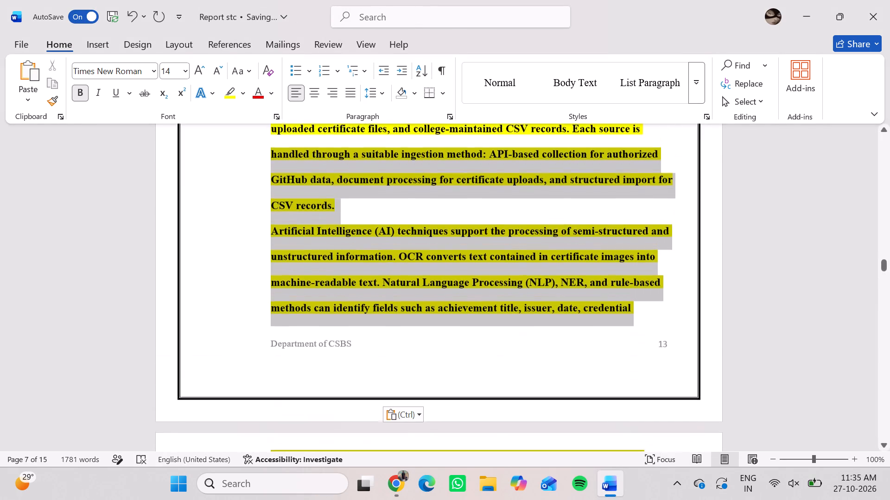
drag(240, 161, 247, 117)
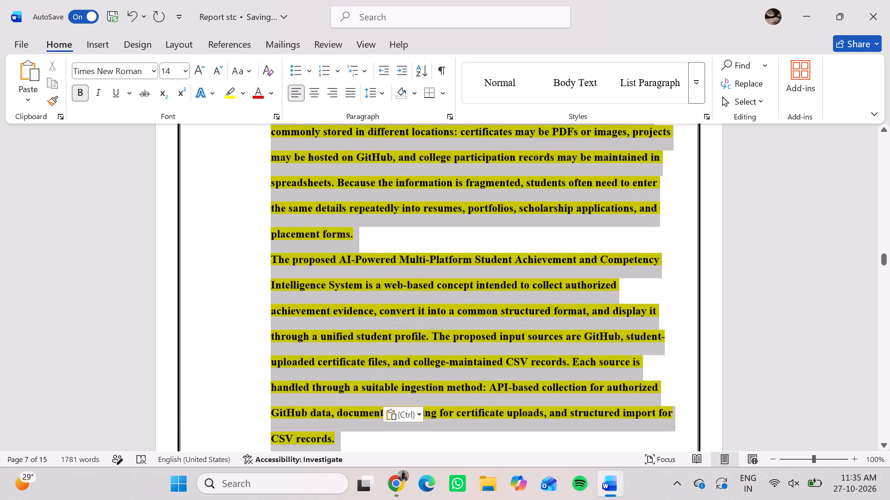
drag(247, 117, 247, 229)
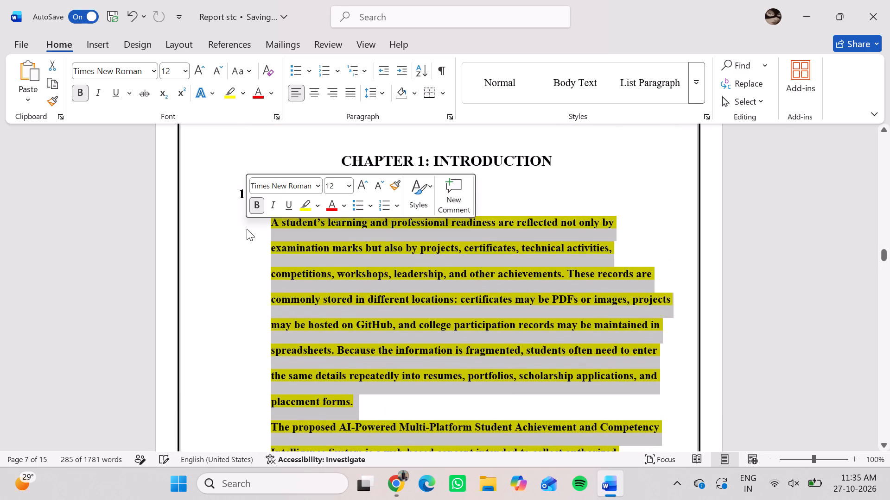
click(254, 200)
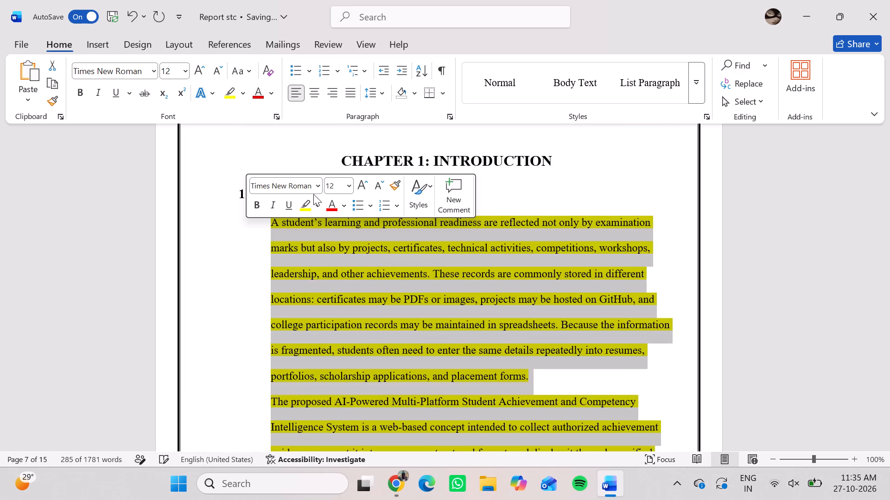
click(320, 204)
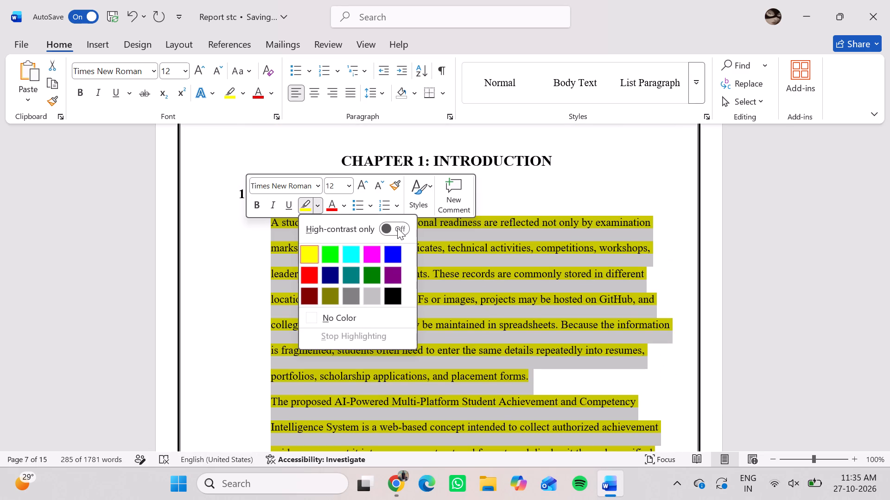
click(397, 228)
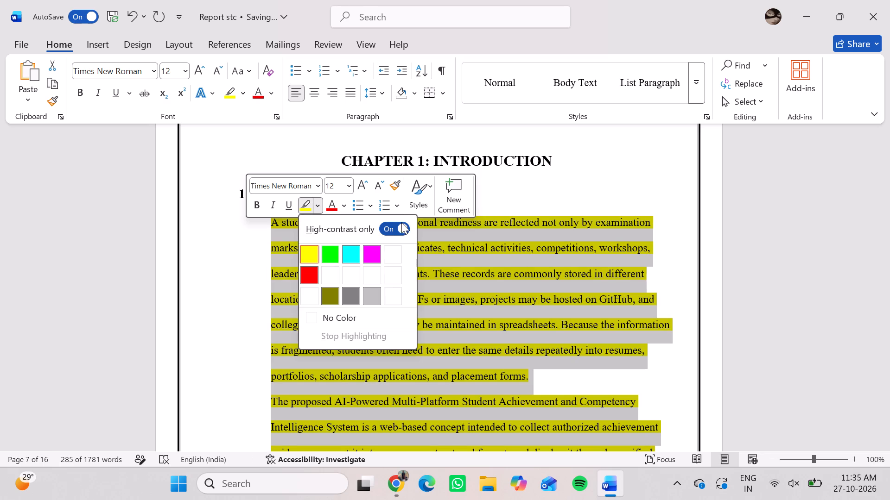
click(310, 251)
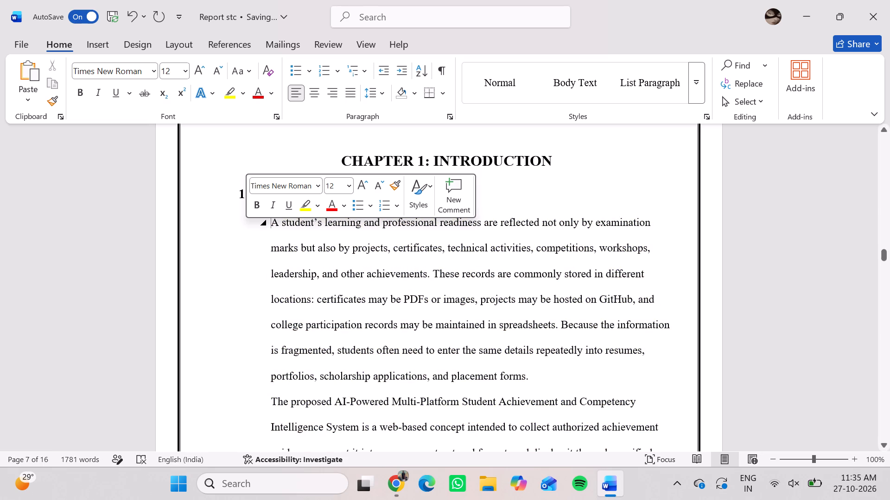
Justify all the pasted paragraphs under 1.1 Overview of the Topic.
click(223, 287)
click(223, 287)
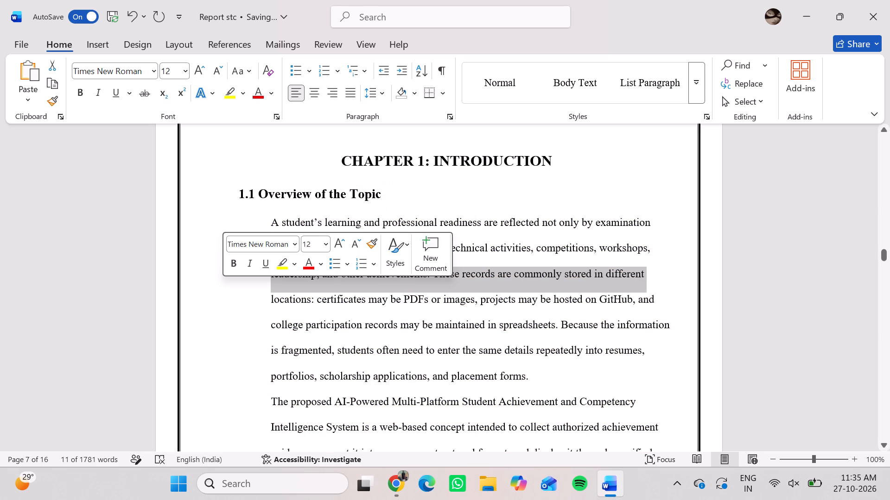
click(345, 91)
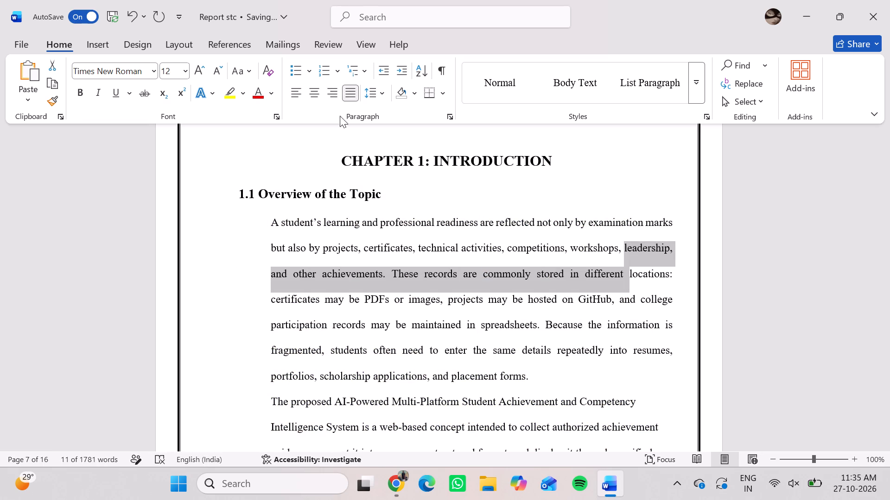
drag(252, 217, 460, 417)
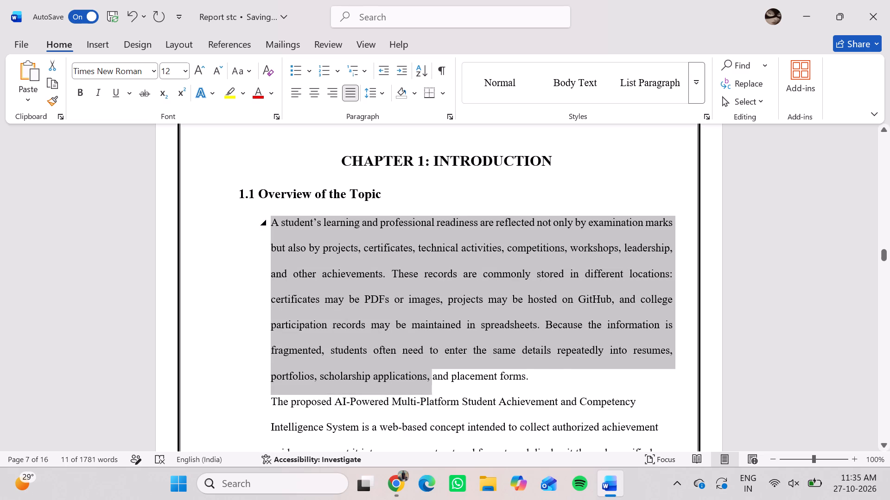
drag(460, 417, 493, 160)
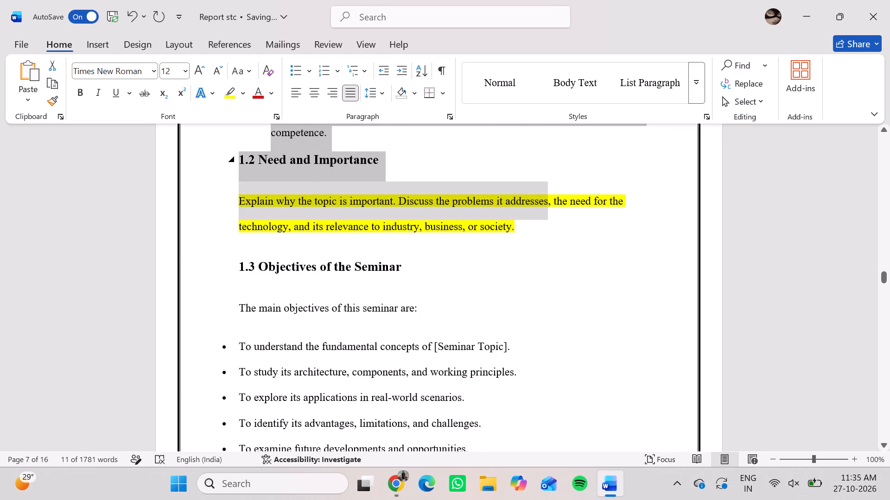
drag(493, 160, 487, 143)
click(352, 96)
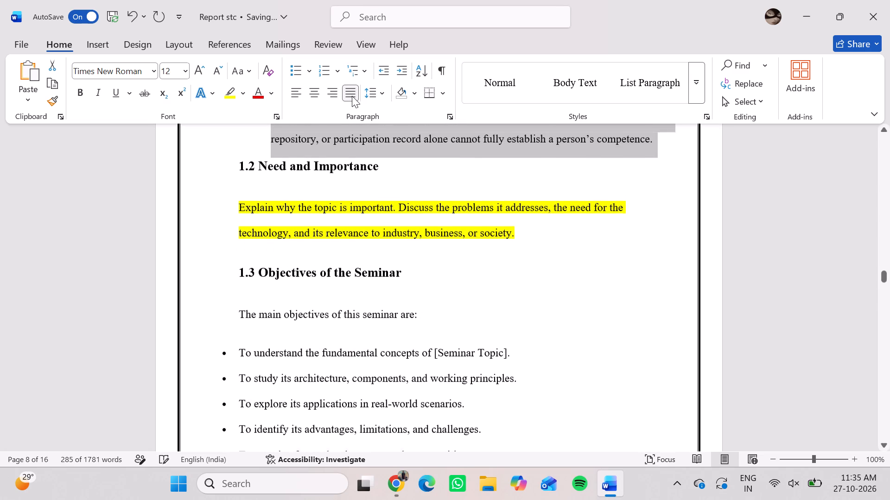
click(403, 183)
Insert two line breaks after "identify exact copies and" at the page end to move the remaining text below the next page's top border.
scroll(403, 183, up, 2)
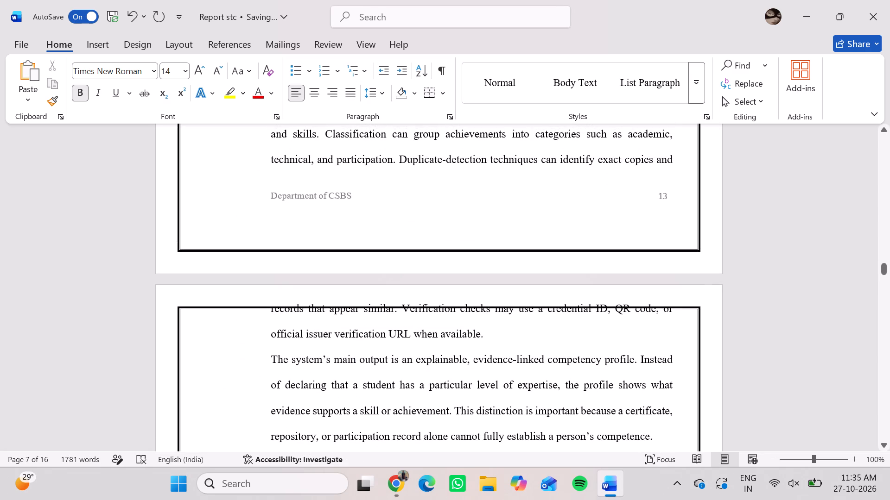
click(674, 158)
key(Return)
key(Return)
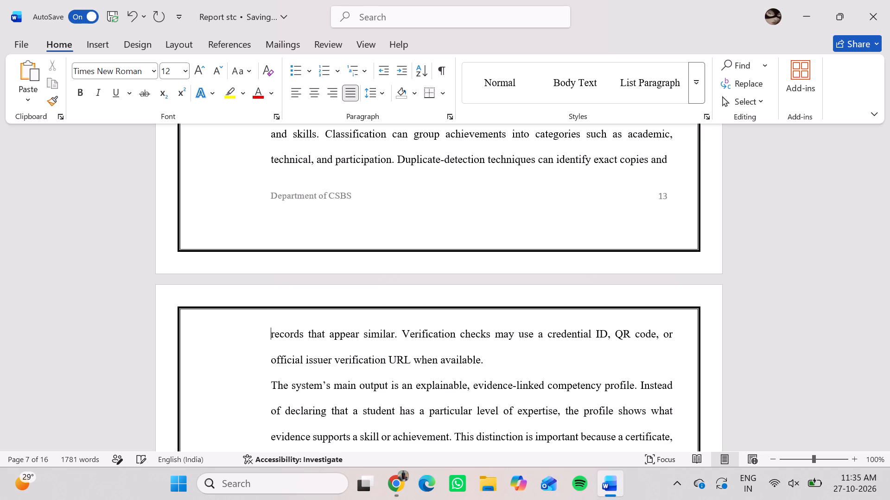
Delete the highlighted placeholder text under 1.2 Need and Importance, leaving a single fresh line below the heading.
scroll(713, 239, down, 2)
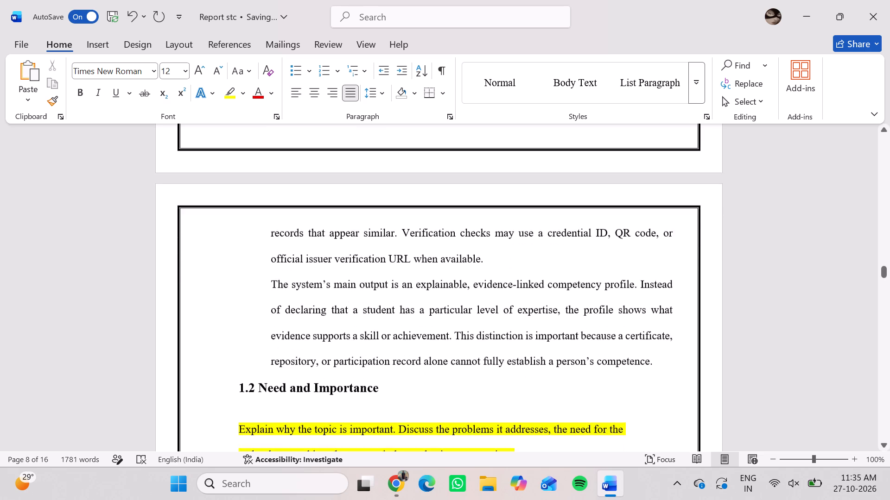
scroll(713, 239, down, 2)
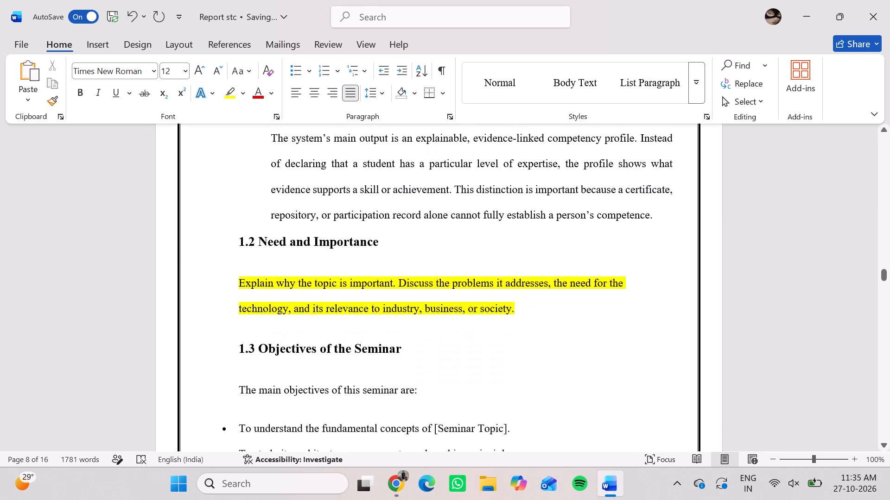
scroll(713, 239, down, 1)
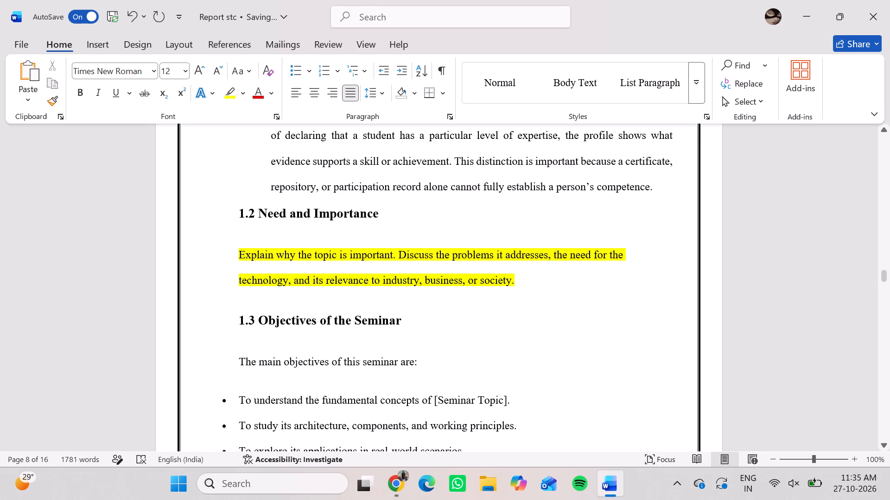
click(537, 288)
key(BackSpace)
key(BackSpace)
key(BackSpace)
key(BackSpace)
key(BackSpace)
key(BackSpace)
key(BackSpace)
key(BackSpace)
key(BackSpace)
key(BackSpace)
key(BackSpace)
key(BackSpace)
key(BackSpace)
key(BackSpace)
key(BackSpace)
key(BackSpace)
key(BackSpace)
key(BackSpace)
key(BackSpace)
key(BackSpace)
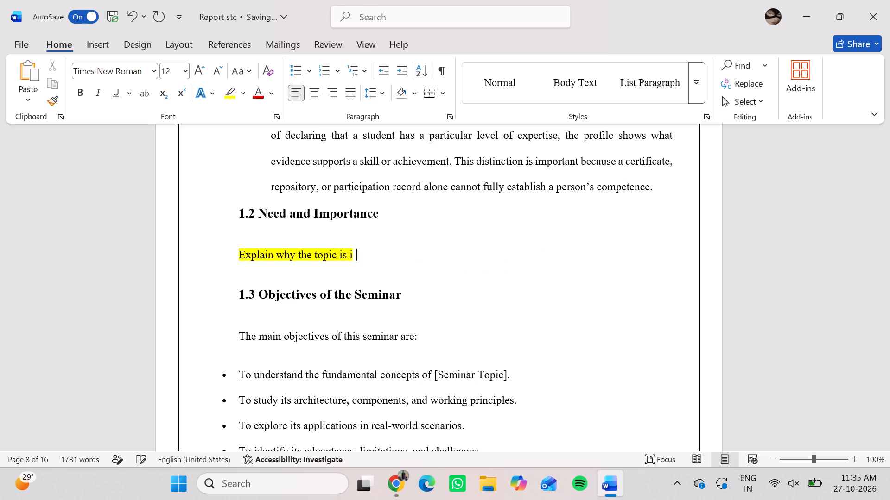
key(BackSpace)
key(BackSpace)
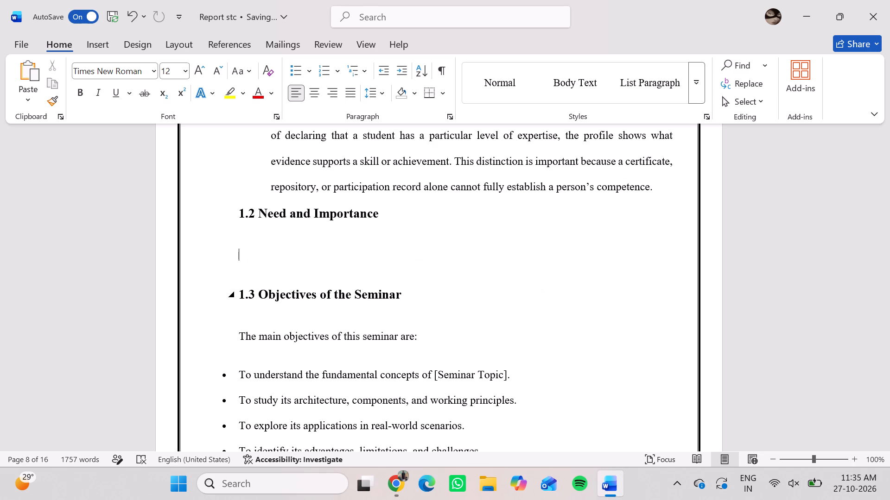
key(BackSpace)
key(Return)
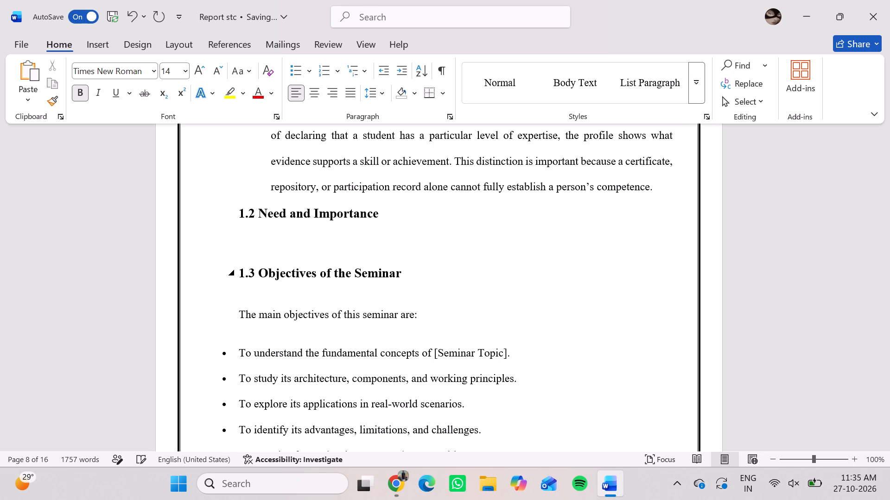
Format the empty line under 1.2 Need and Importance as non-bold text at size 12.
click(77, 90)
click(367, 151)
click(259, 239)
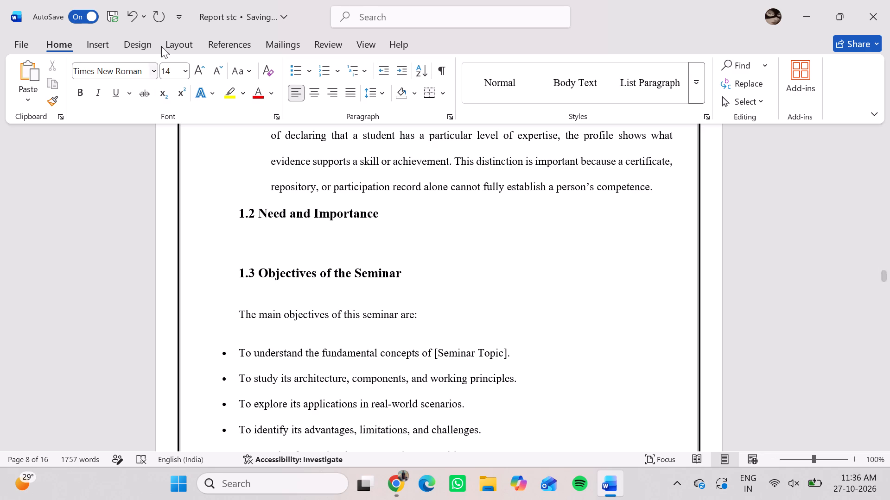
click(183, 69)
click(170, 153)
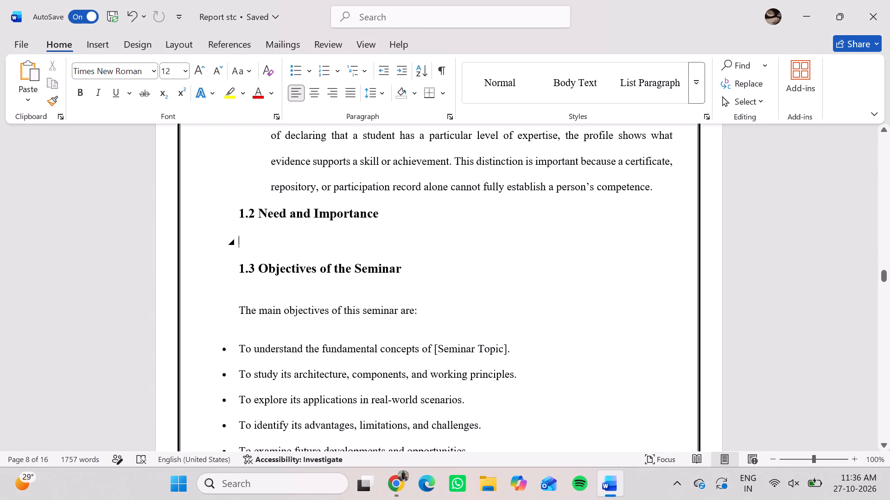
key(ctrl+v)
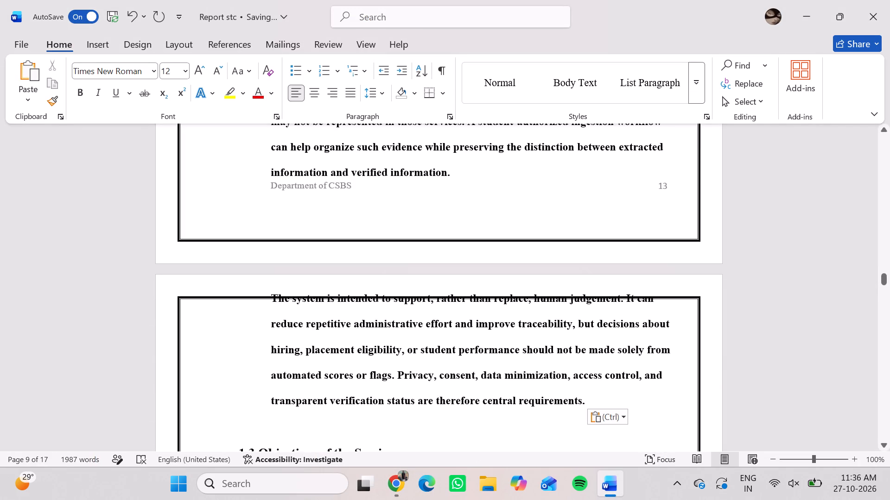
Make all the pasted paragraphs under 1.2 Need and Importance non-bold and justified.
drag(596, 403, 344, 266)
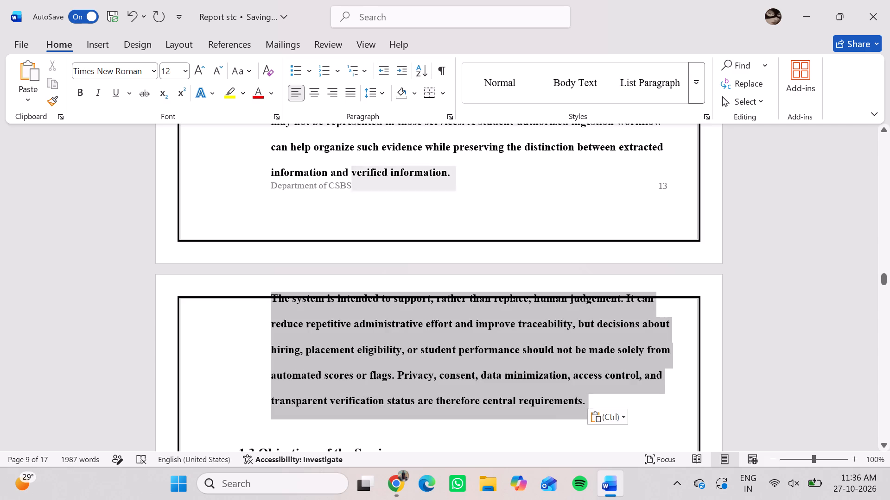
drag(344, 266, 263, 166)
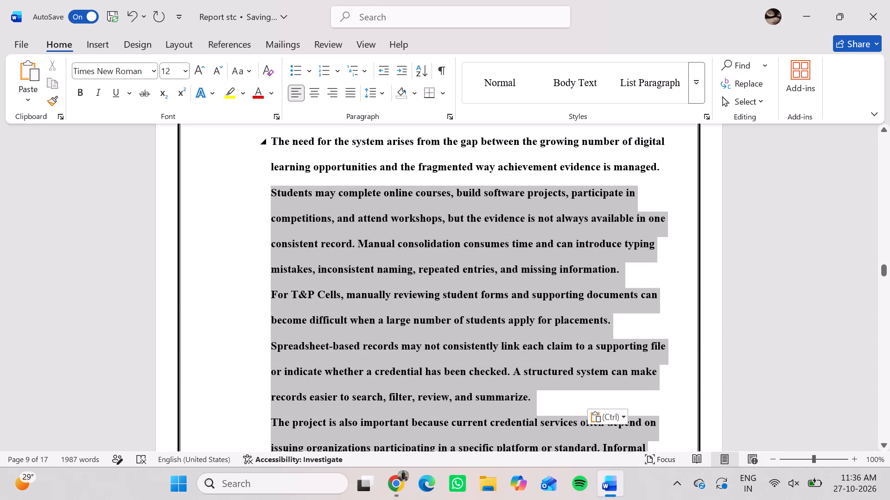
drag(263, 166, 267, 201)
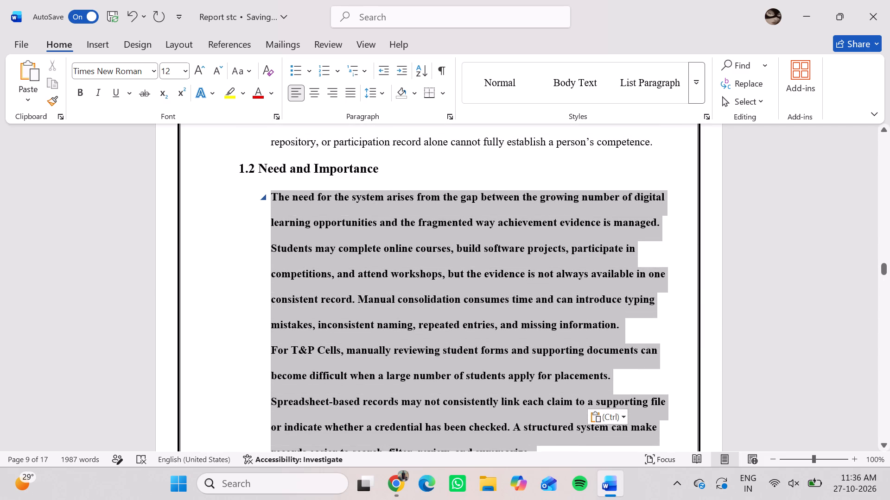
drag(267, 201, 268, 202)
click(275, 175)
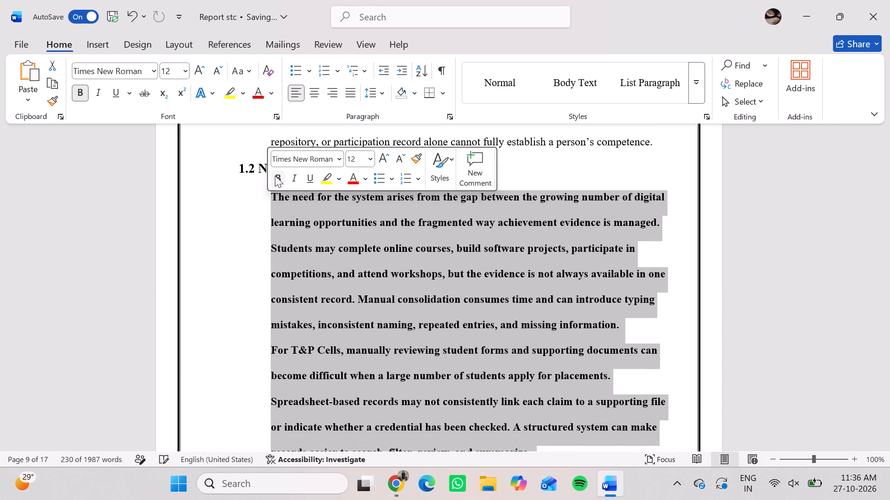
click(349, 91)
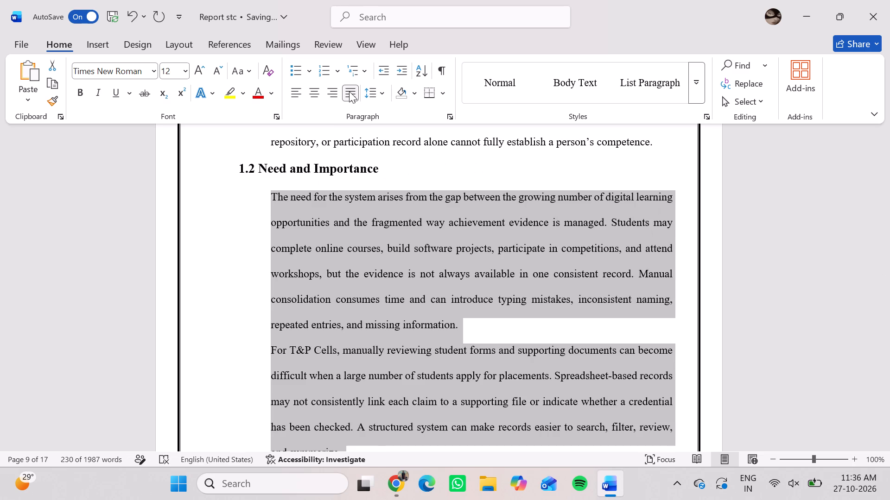
Remove the left indent from the first three paragraphs under 1.1 Overview of the Topic, aligning them with the heading.
click(242, 241)
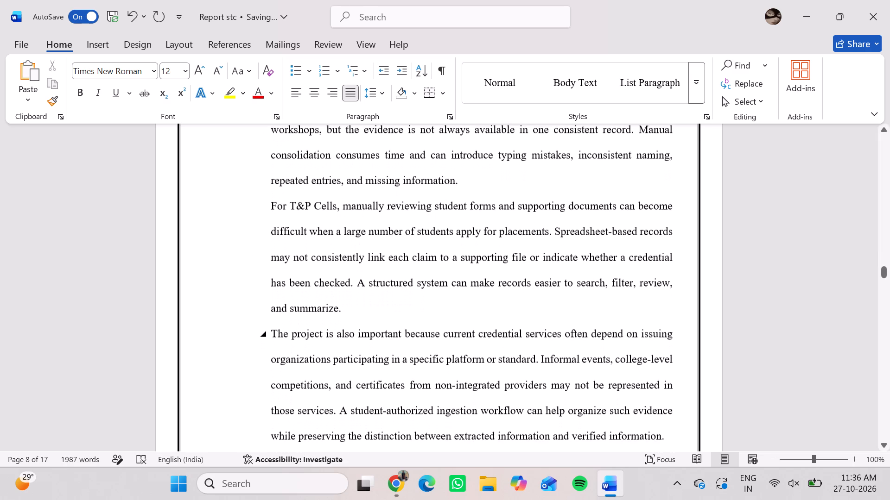
scroll(324, 363, up, 4)
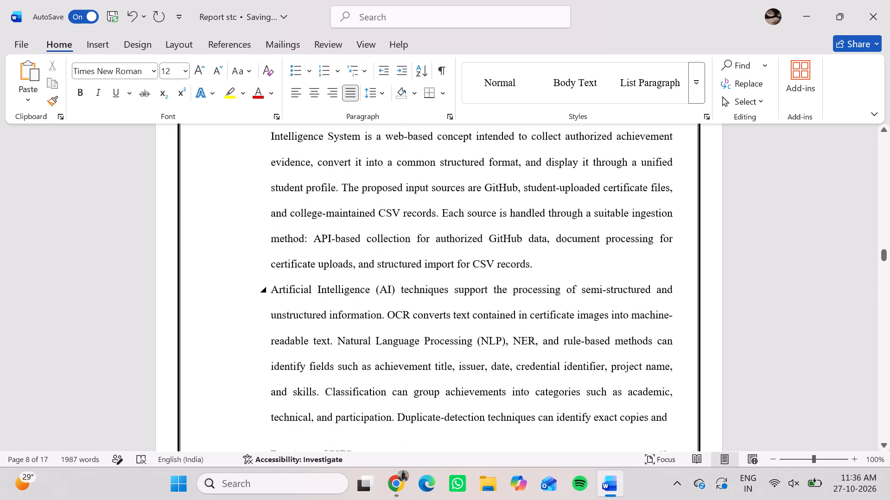
scroll(324, 363, up, 1)
scroll(324, 363, down, 1)
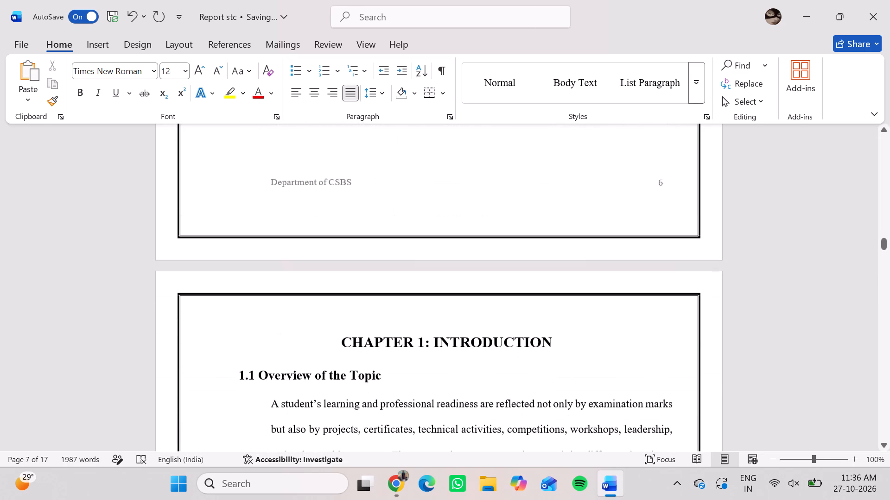
click(247, 402)
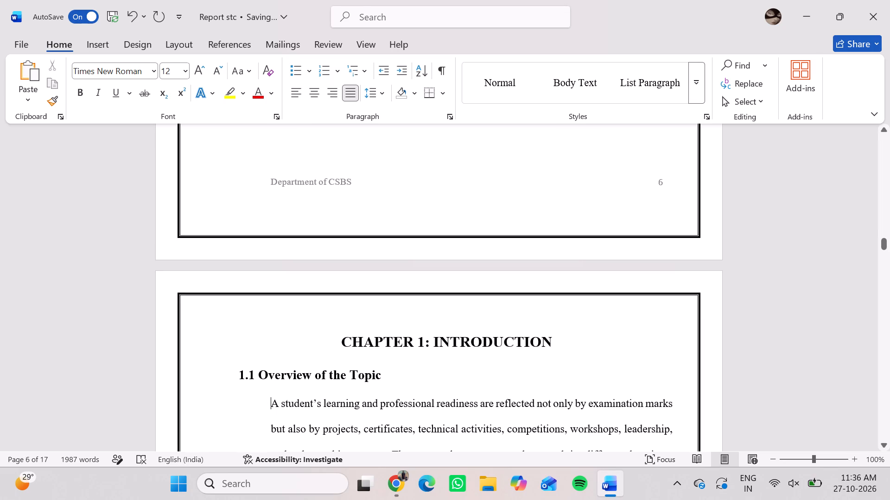
key(BackSpace)
scroll(247, 402, down, 2)
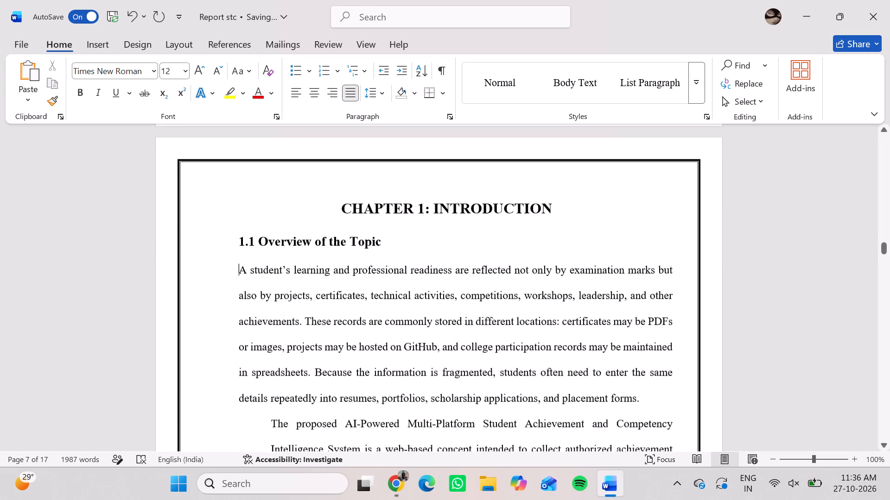
scroll(247, 402, down, 1)
click(253, 315)
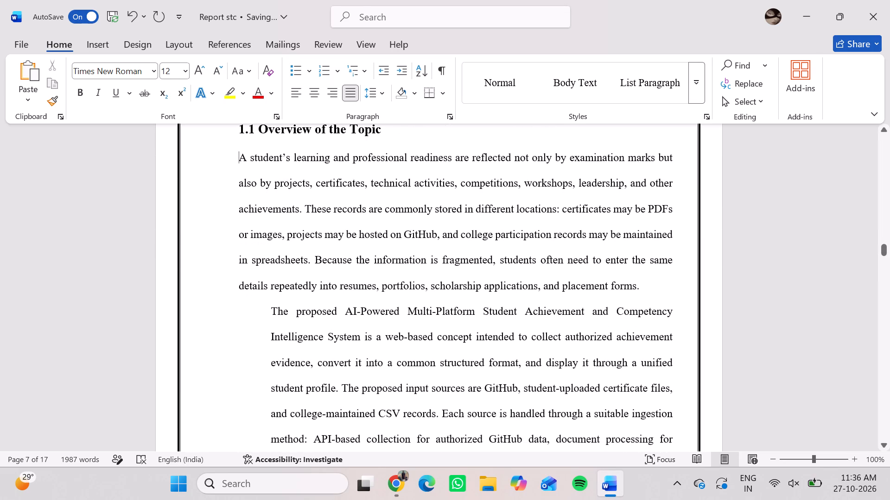
key(BackSpace)
scroll(253, 315, down, 1)
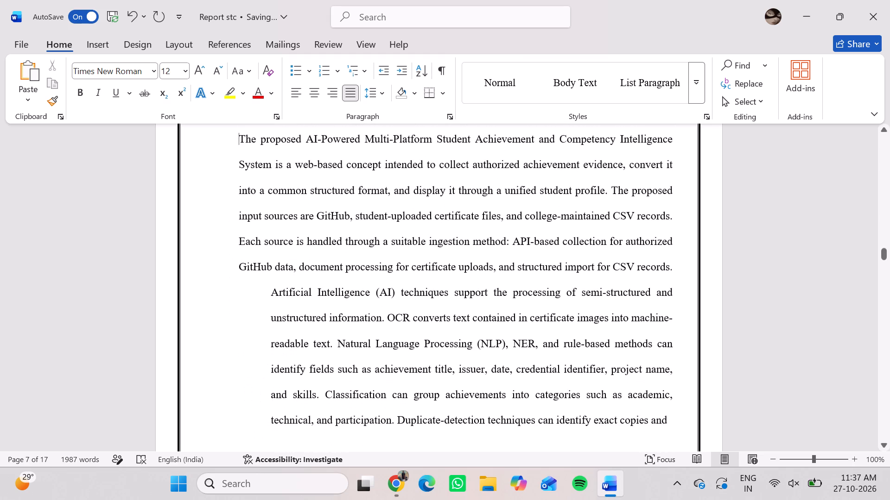
scroll(253, 315, down, 1)
click(251, 296)
key(BackSpace)
Remove the indent and line breaks before "records that appear similar" to rejoin it with "identify exact copies and".
scroll(251, 296, down, 1)
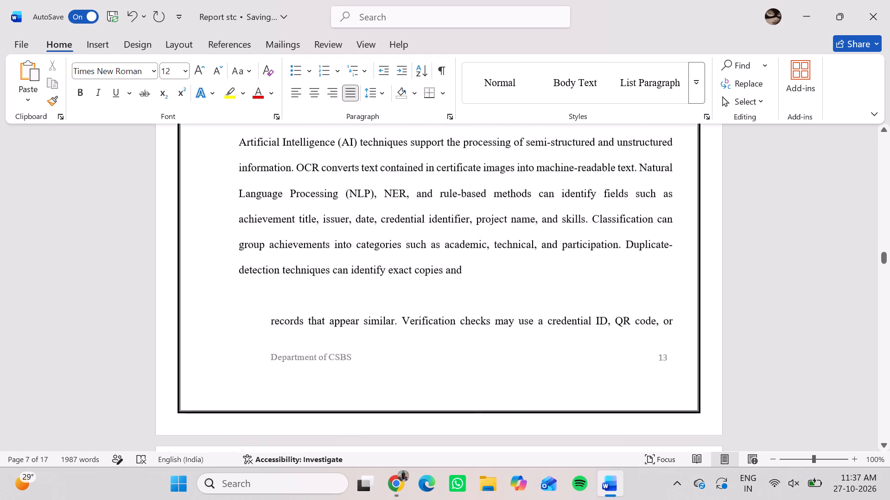
scroll(251, 296, down, 1)
click(257, 266)
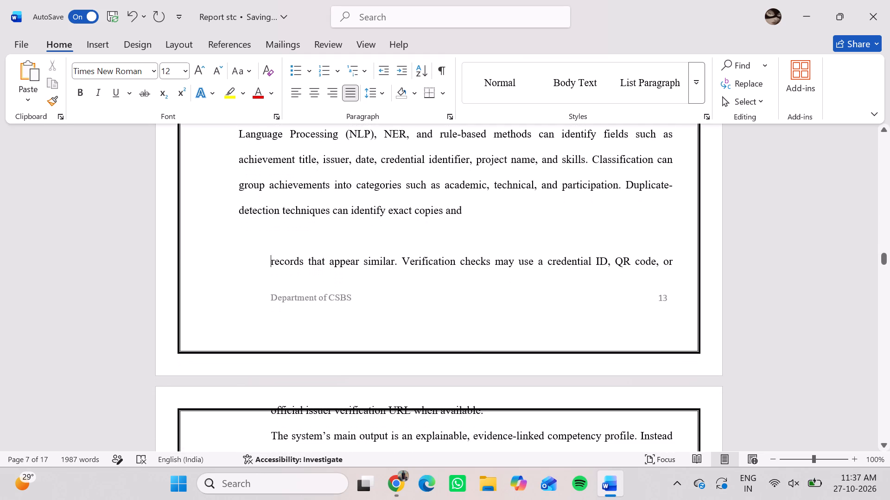
key(BackSpace)
key(BackSpace)
key(BackSpace)
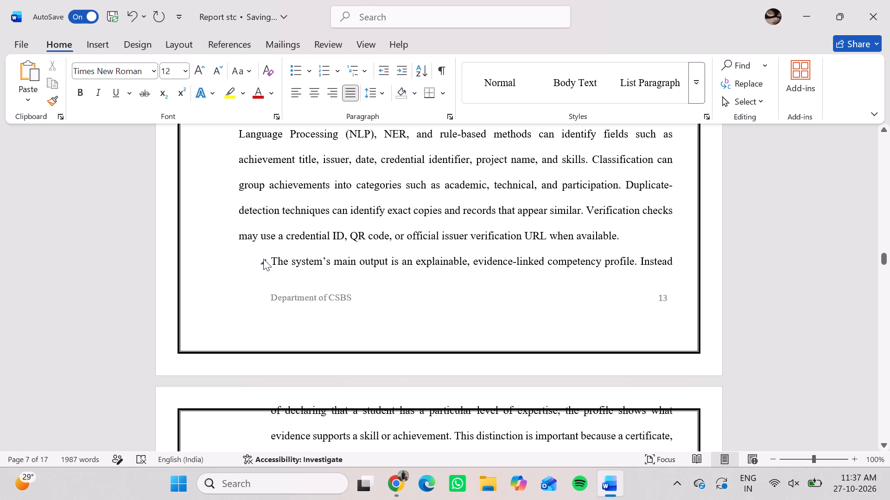
Remove the left indent from the paragraph starting "The system's main output".
click(254, 257)
key(BackSpace)
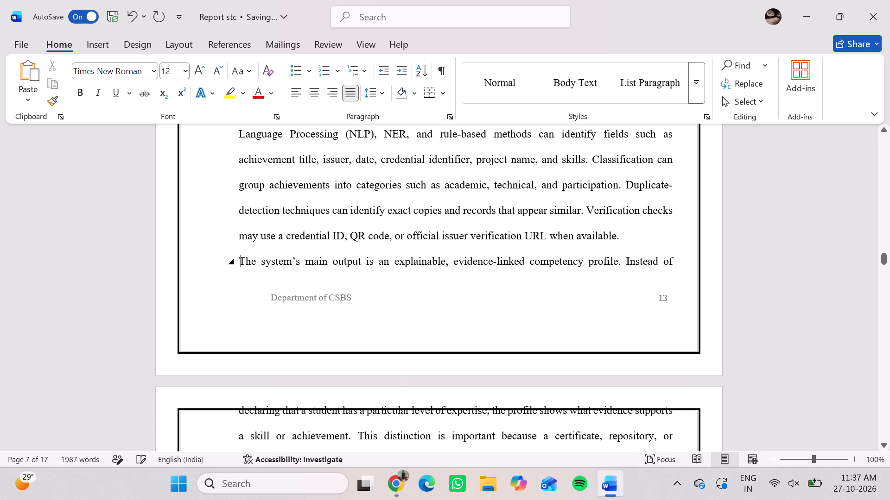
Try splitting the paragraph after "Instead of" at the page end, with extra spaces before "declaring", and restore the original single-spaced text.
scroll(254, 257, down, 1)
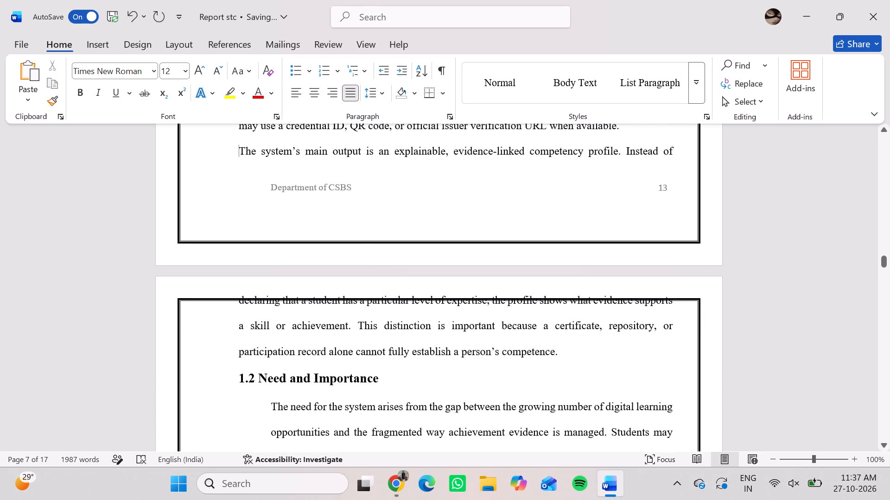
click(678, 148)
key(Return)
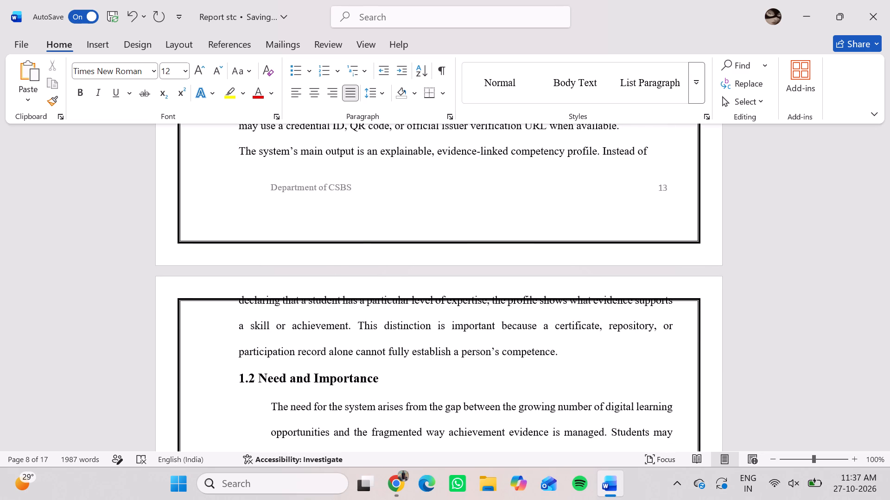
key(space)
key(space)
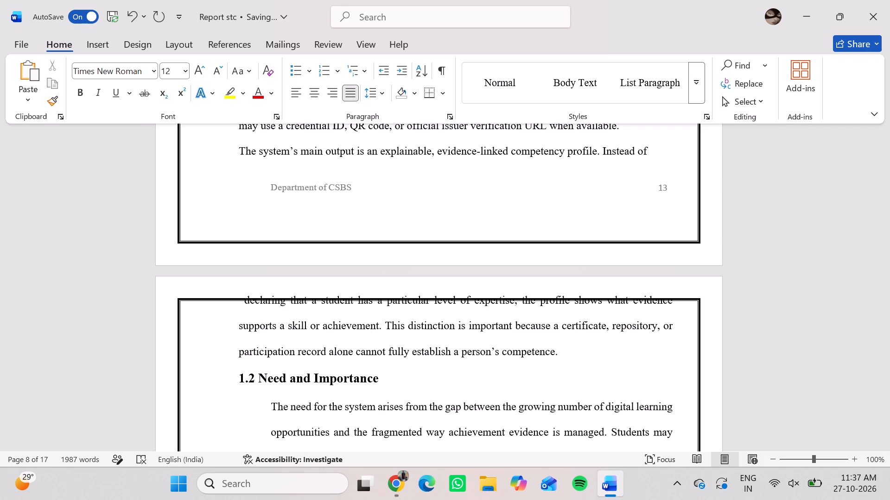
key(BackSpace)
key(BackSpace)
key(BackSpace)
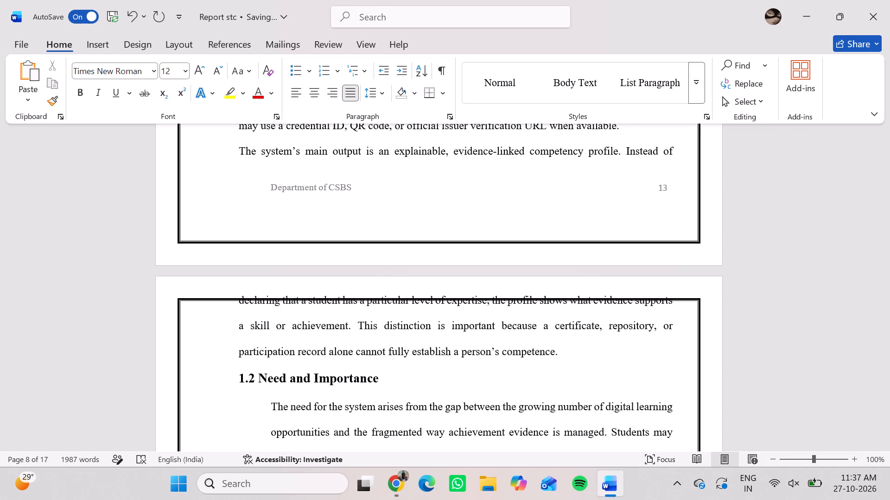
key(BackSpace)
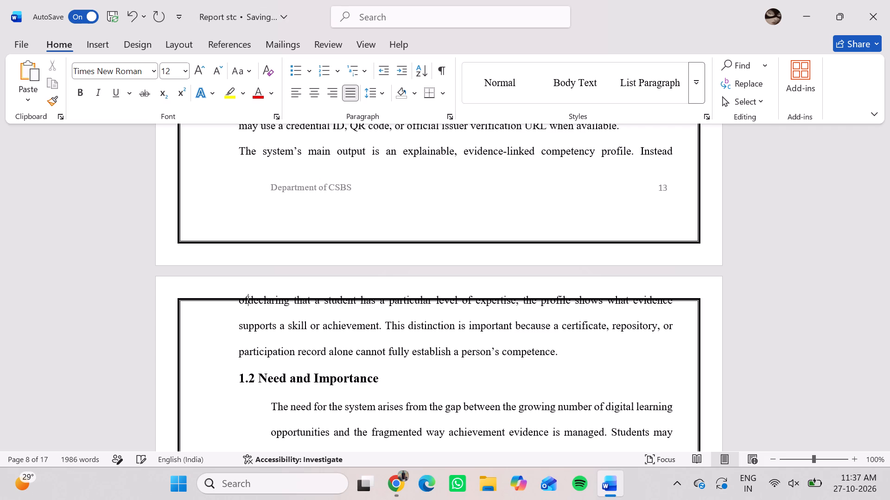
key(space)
Separate "of" and "declaring" with a space and add extra spaces after "Instead of" at the page end.
key(space)
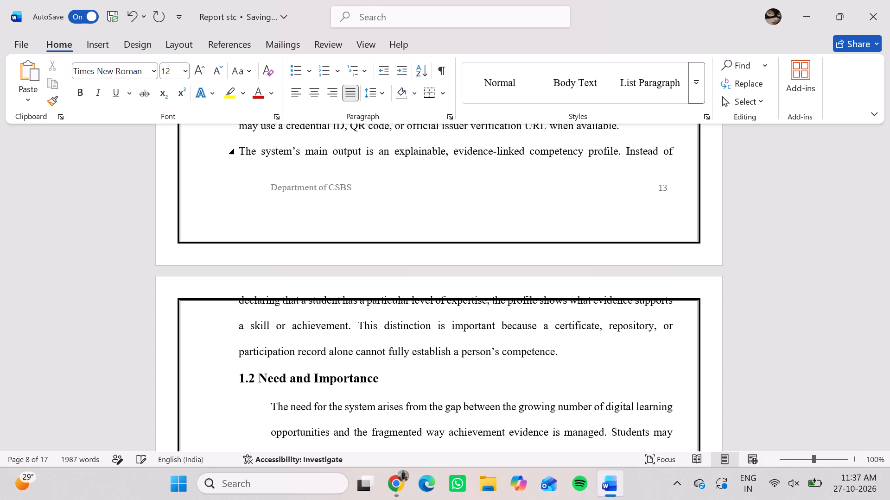
key(space)
click(679, 156)
key(space)
key(space)
key(space)
Insert two paragraph breaks before "declaring that a student" to move that text below the top page border.
click(224, 301)
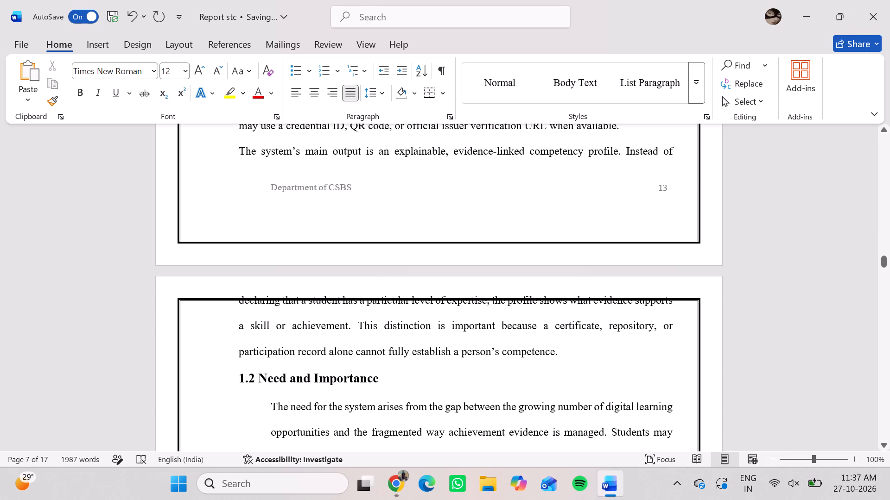
click(221, 317)
click(270, 315)
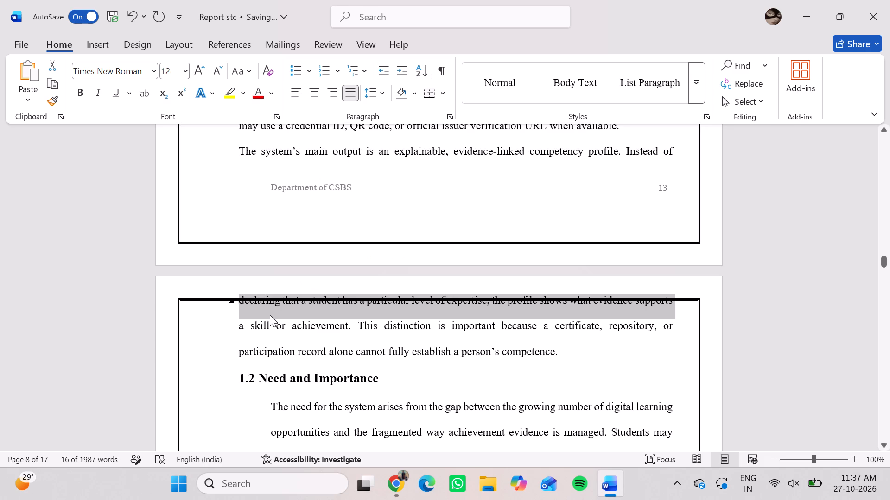
key(Left)
key(Left)
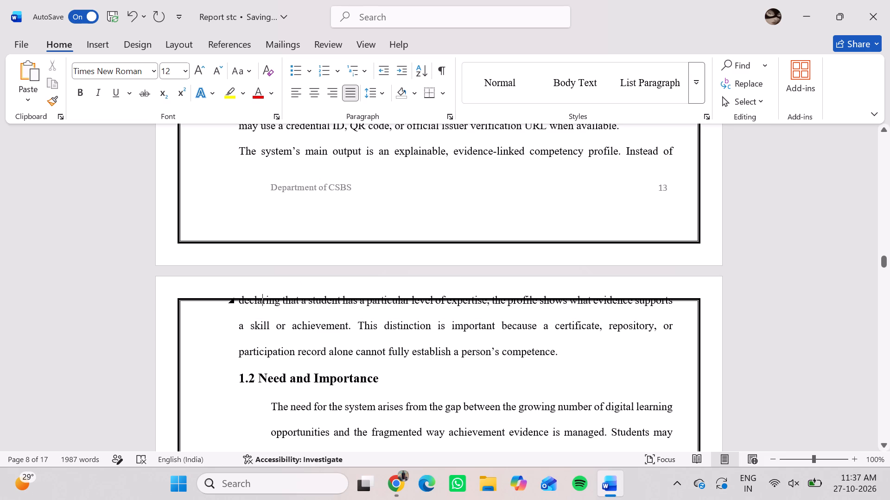
key(Left)
key(Left)
key(Left)
key(Left)
key(Left)
key(Return)
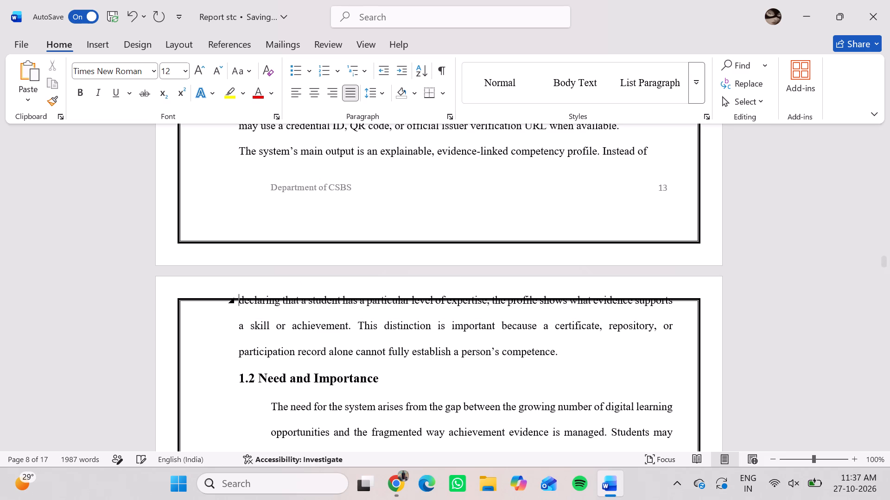
key(Return)
Remove the left indent from the first two paragraphs under 1.2 Need and Importance, aligning them with the heading.
scroll(235, 362, down, 1)
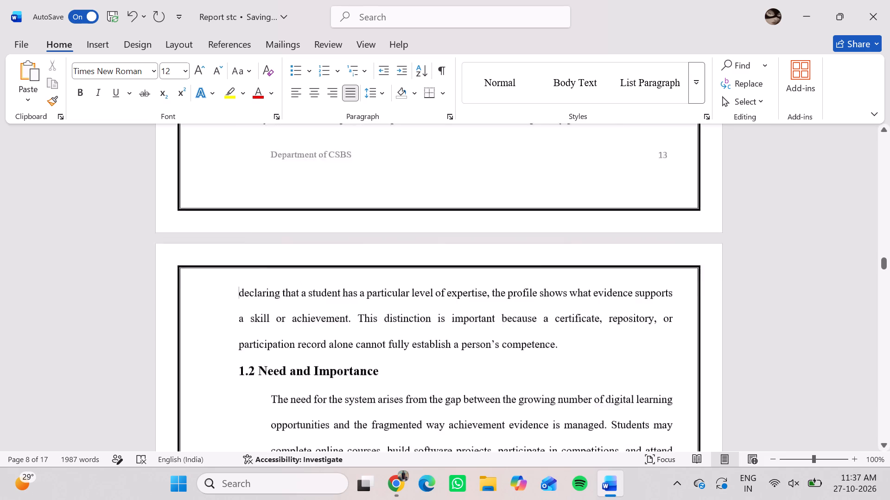
scroll(235, 362, down, 1)
click(260, 307)
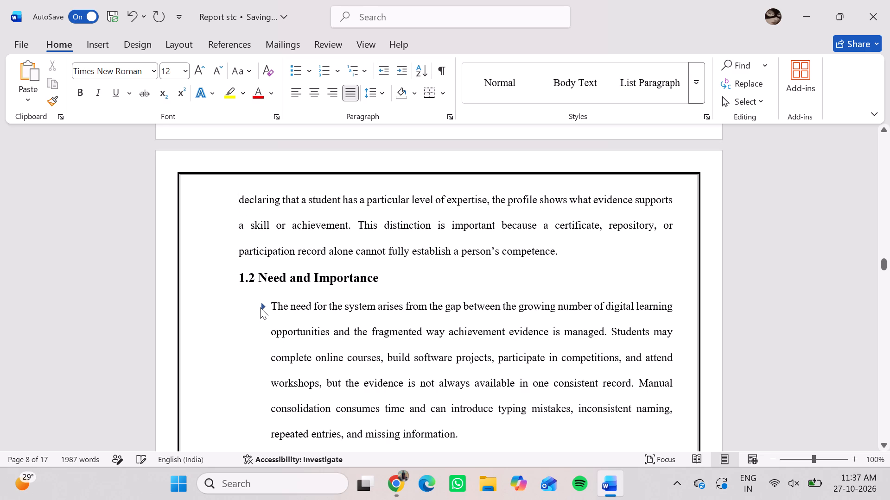
click(250, 302)
key(BackSpace)
key(BackSpace)
scroll(250, 302, down, 2)
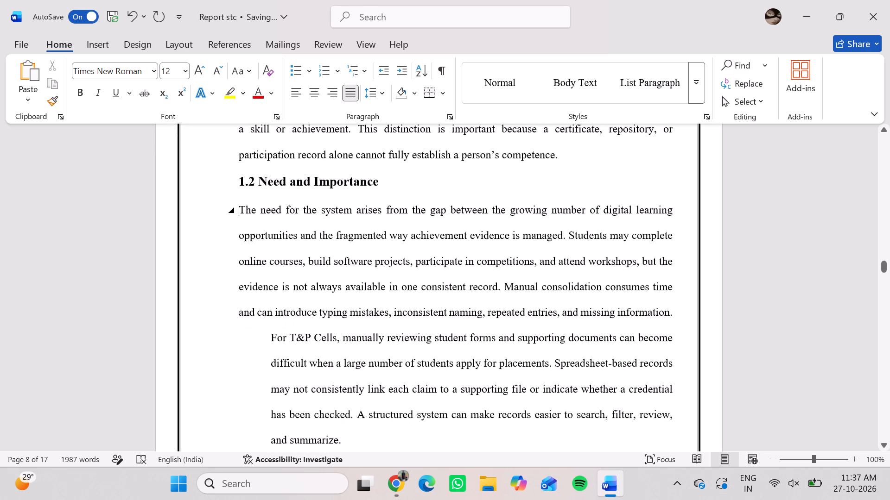
key(Down)
key(Down)
key(Down)
key(Down)
key(Down)
key(BackSpace)
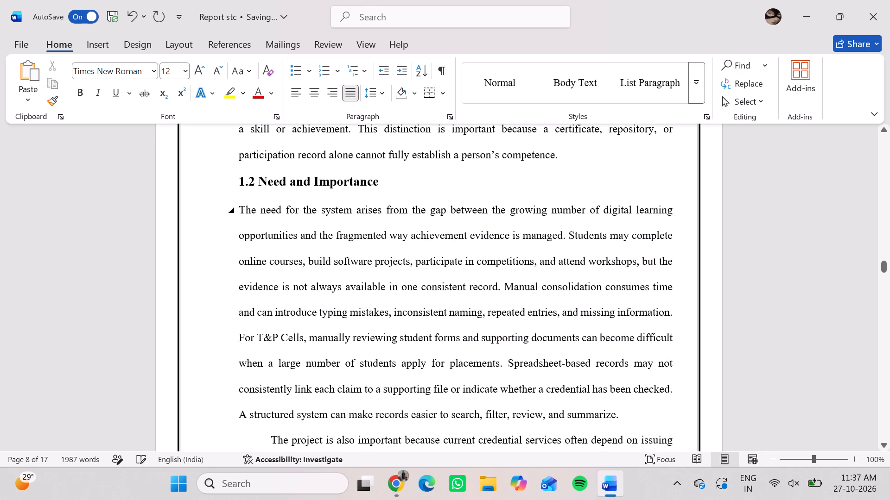
Remove the left indent from the paragraphs starting "The project is also important" and "The system is intended to support".
key(Down)
key(Down)
key(Down)
key(Down)
key(BackSpace)
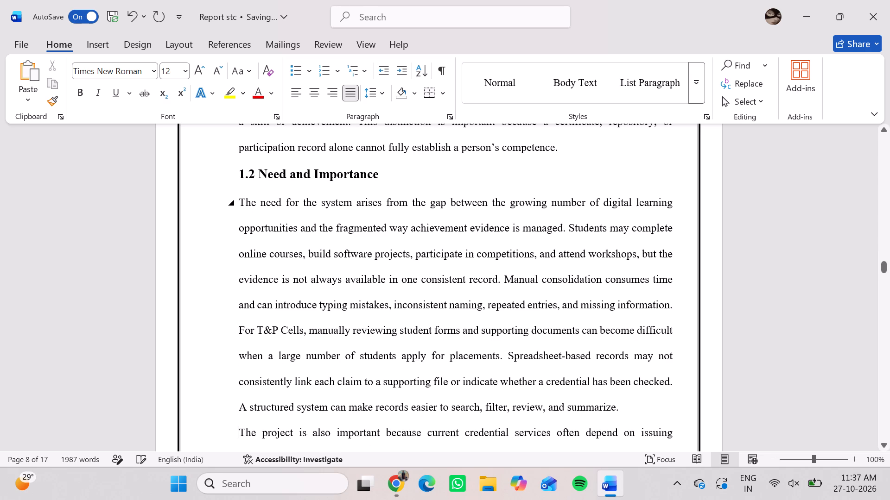
key(Down)
key(Down)
key(Down)
key(Down)
key(Down)
key(Down)
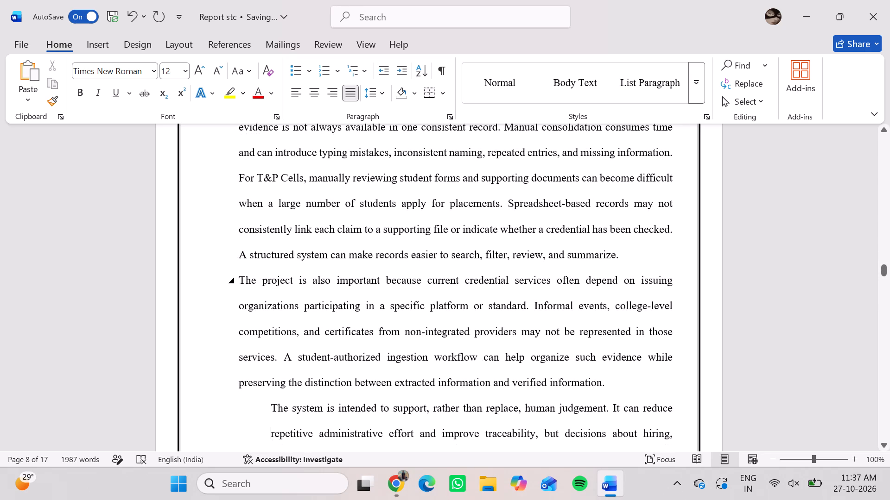
key(Up)
key(BackSpace)
Insert a line break before the 1.3 Objectives of the Seminar heading to move it below the top page border.
key(Down)
key(Down)
key(Down)
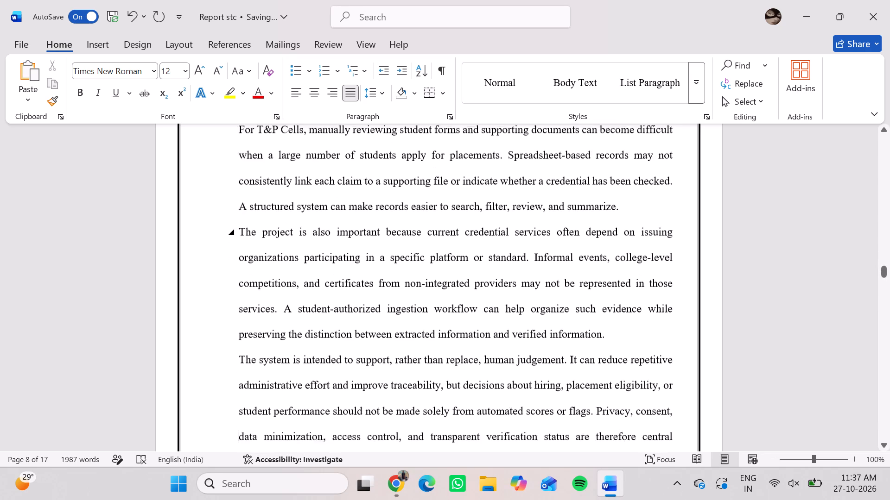
key(Down)
key(Down)
key(Down)
key(Down)
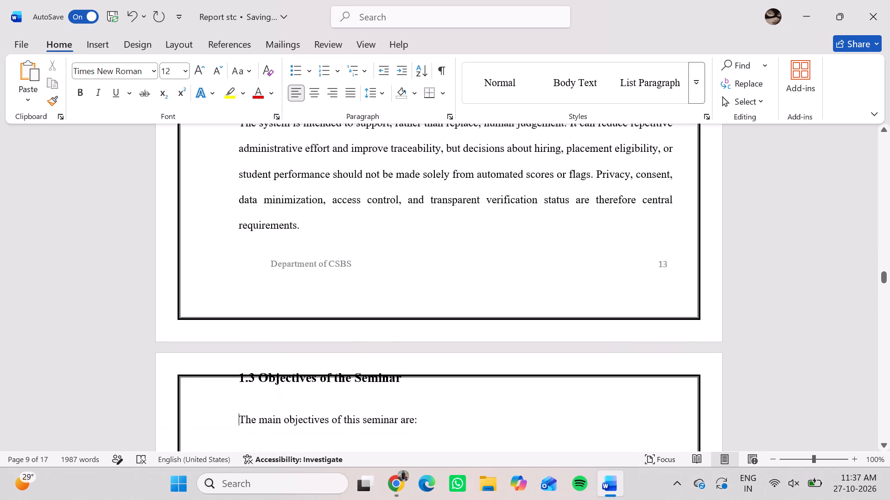
click(244, 267)
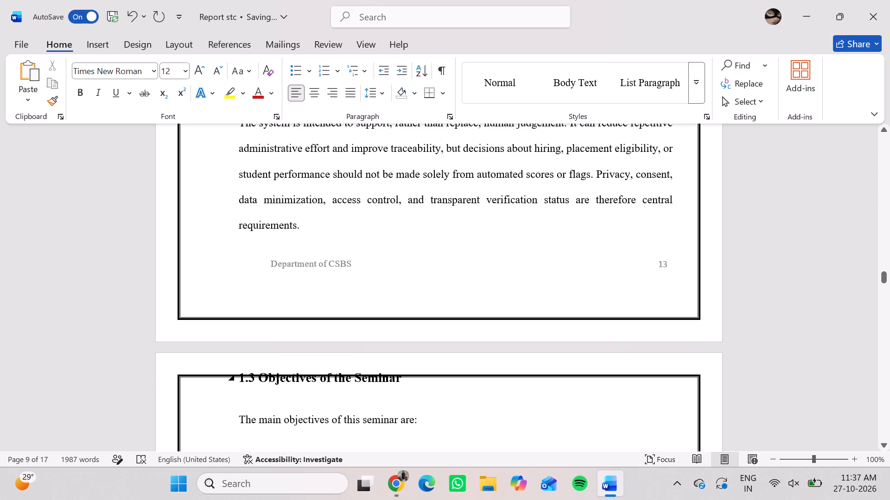
click(230, 380)
click(222, 381)
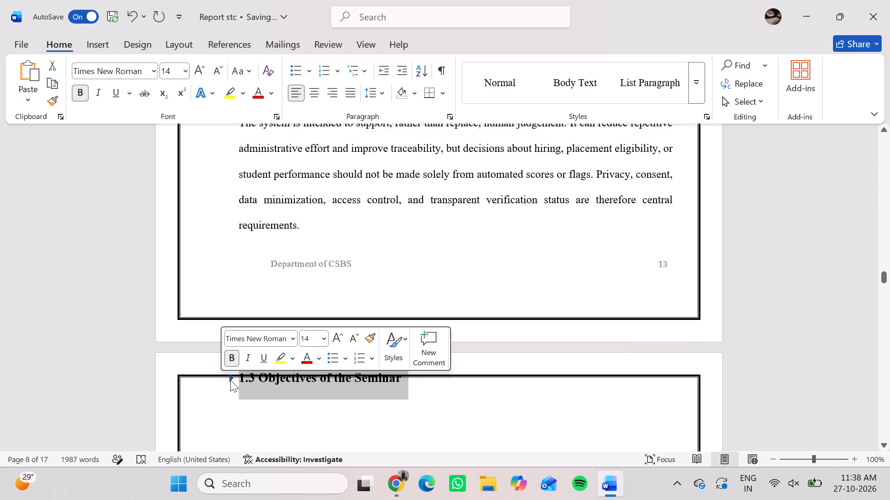
click(232, 378)
click(224, 381)
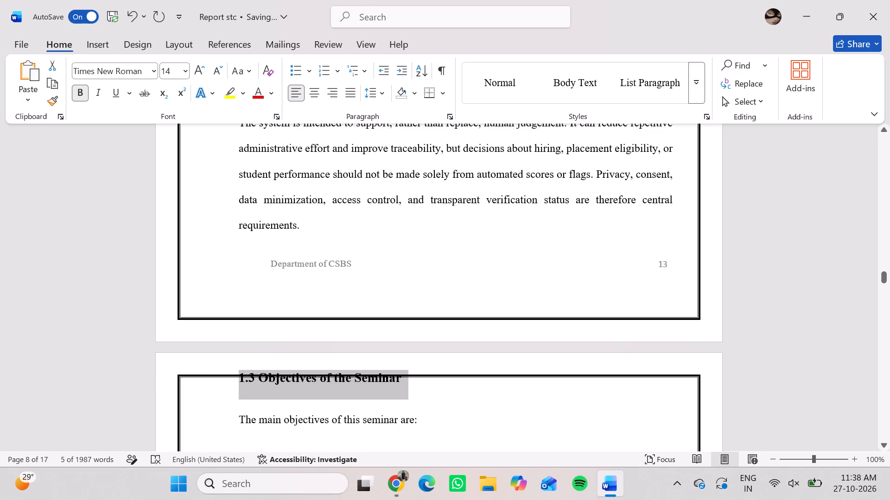
click(224, 381)
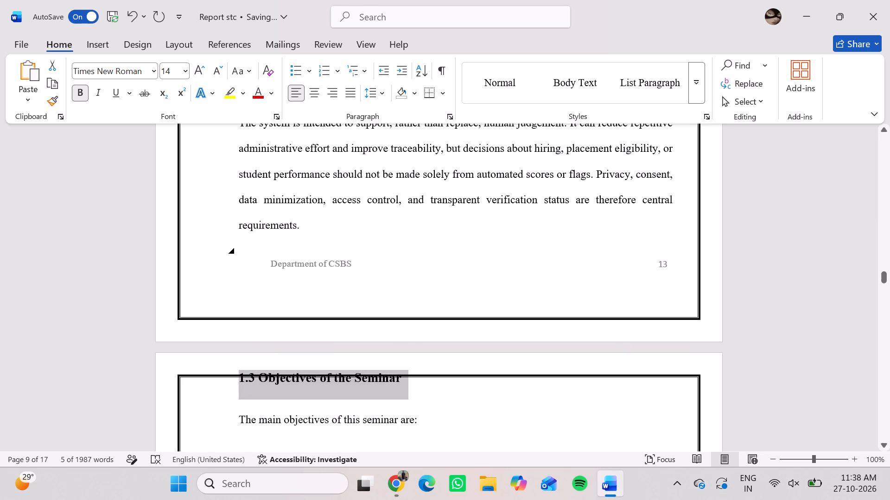
click(365, 258)
click(365, 258)
key(Down)
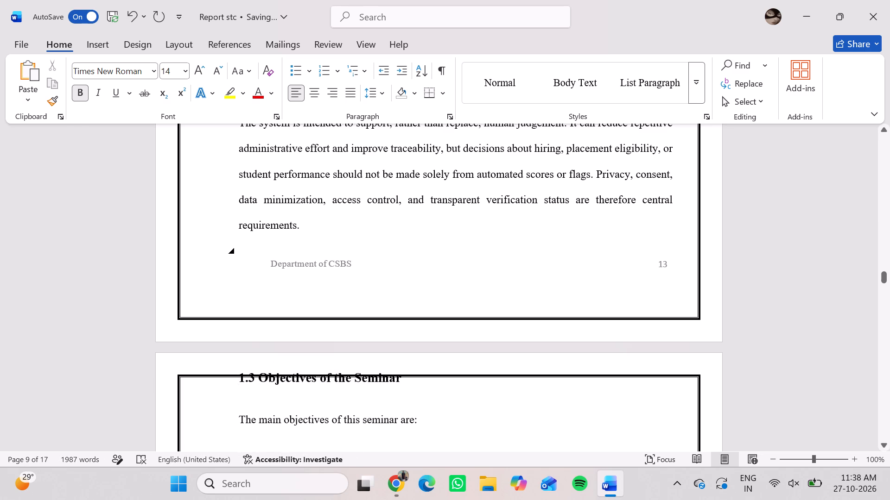
key(Return)
scroll(365, 258, down, 3)
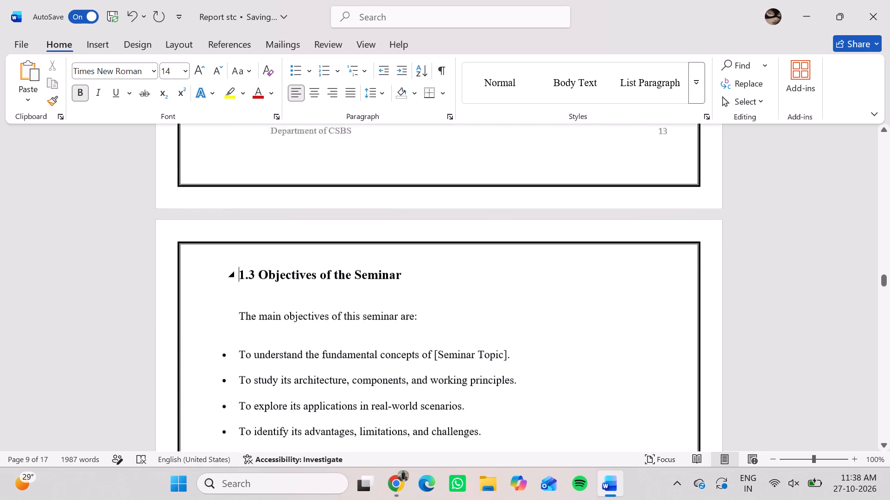
scroll(365, 258, down, 1)
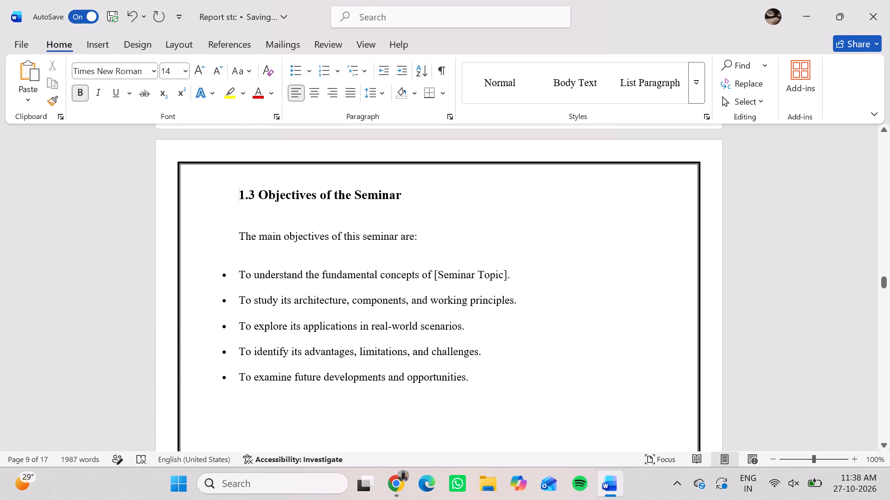
click(405, 496)
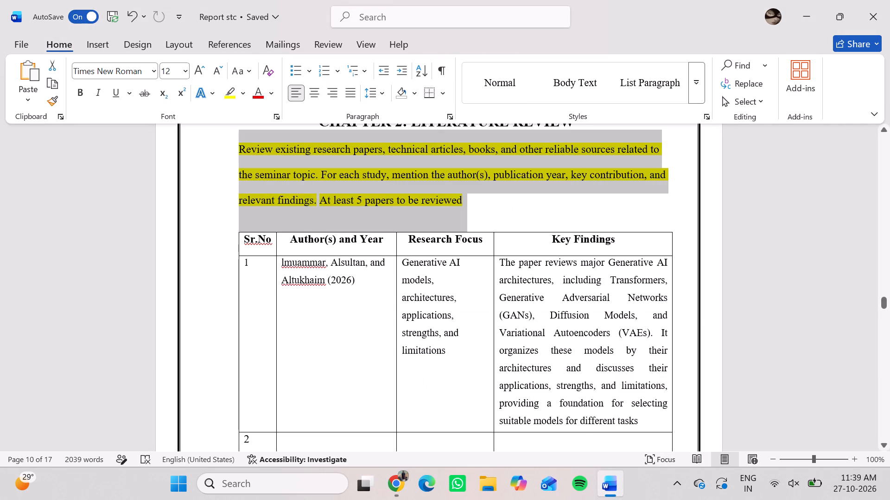
key(ctrl+v)
Remove the yellow highlight from the Existing Approaches paragraph pasted under Chapter 2.
drag(464, 325, 420, 318)
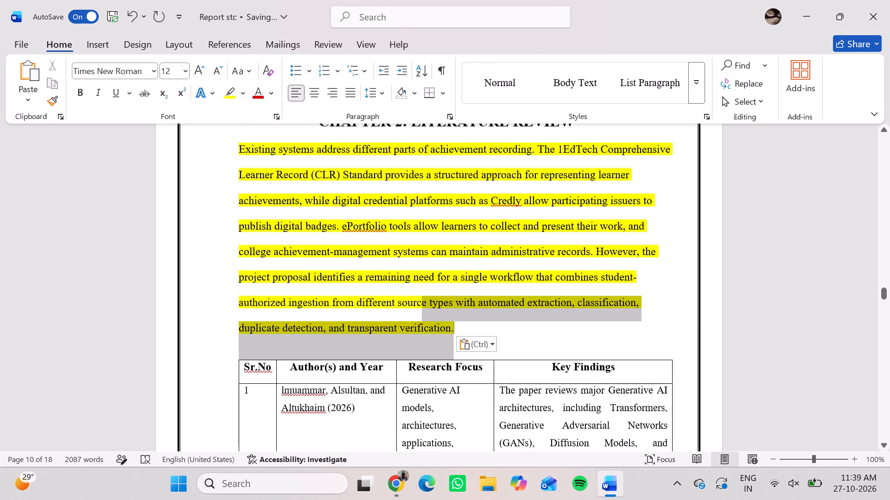
drag(420, 318, 240, 158)
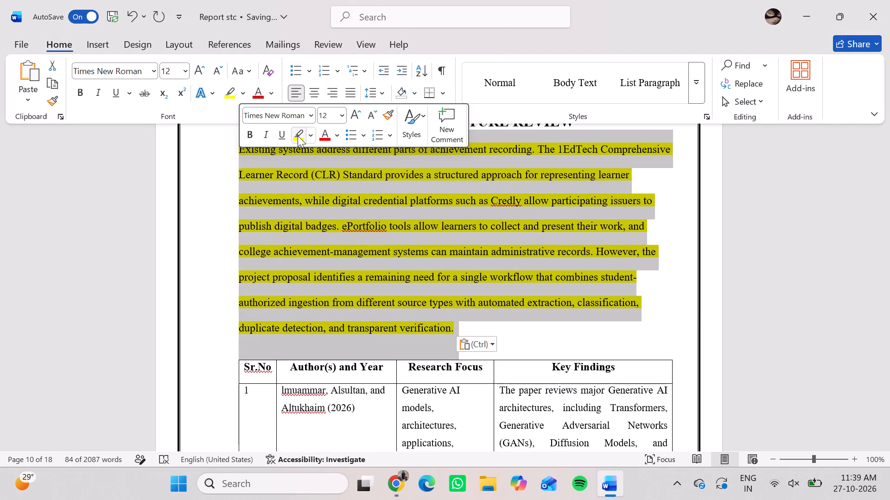
click(298, 136)
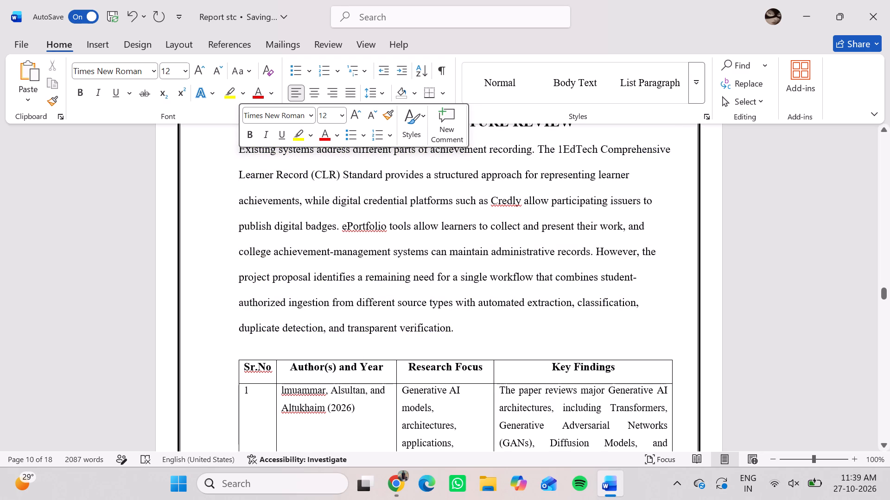
click(368, 271)
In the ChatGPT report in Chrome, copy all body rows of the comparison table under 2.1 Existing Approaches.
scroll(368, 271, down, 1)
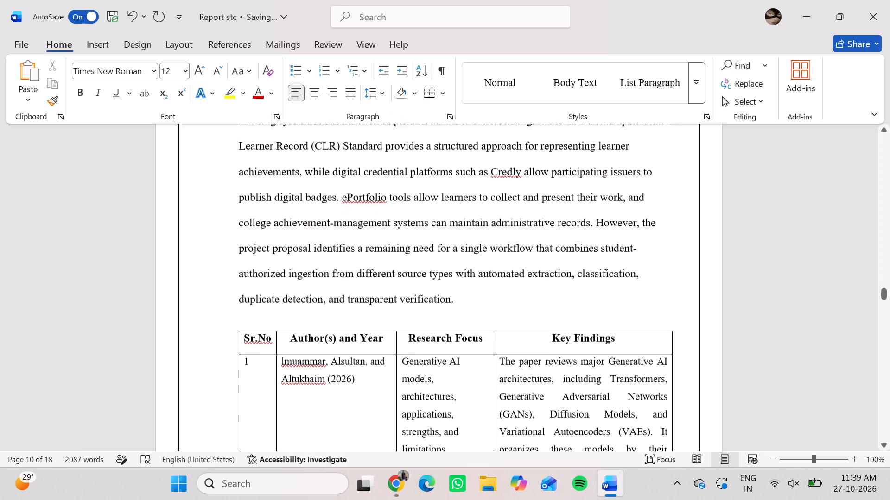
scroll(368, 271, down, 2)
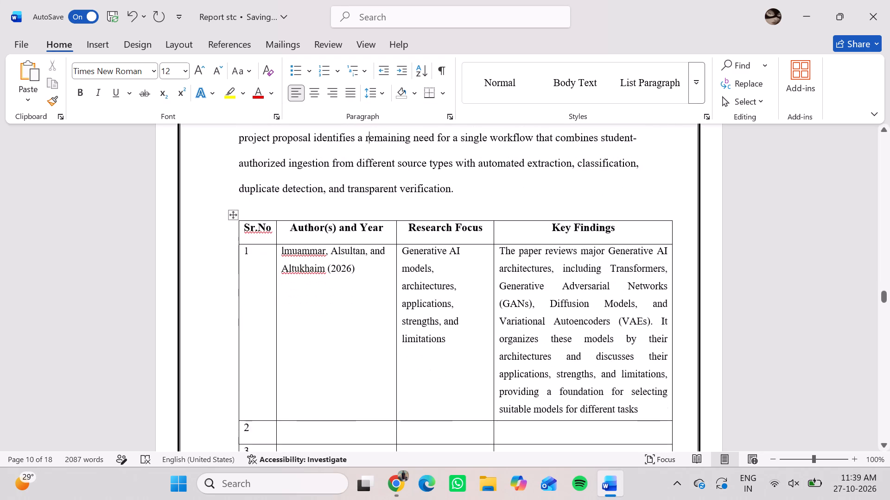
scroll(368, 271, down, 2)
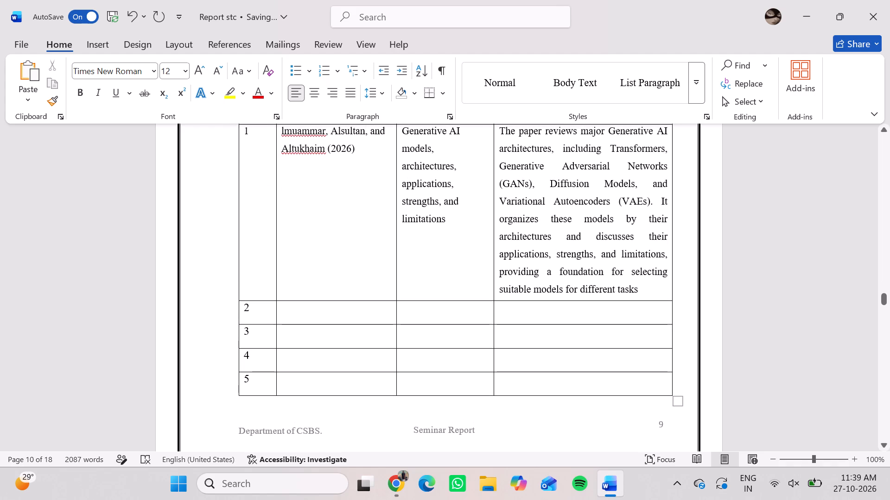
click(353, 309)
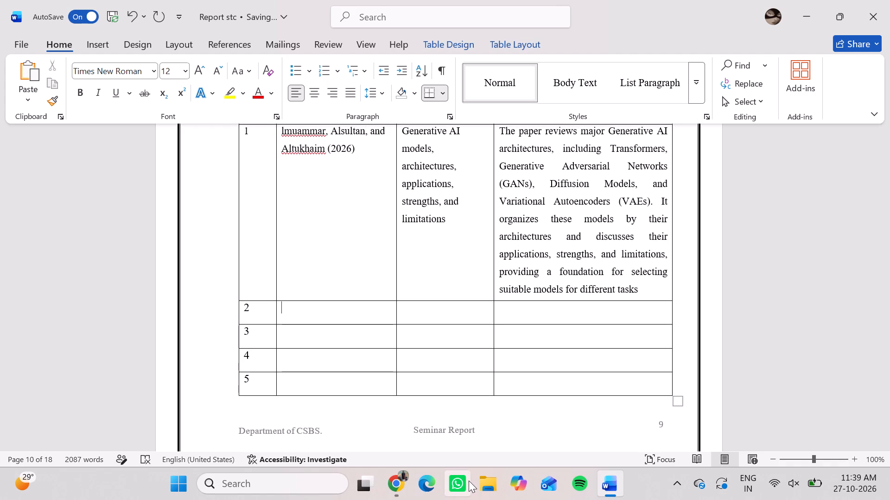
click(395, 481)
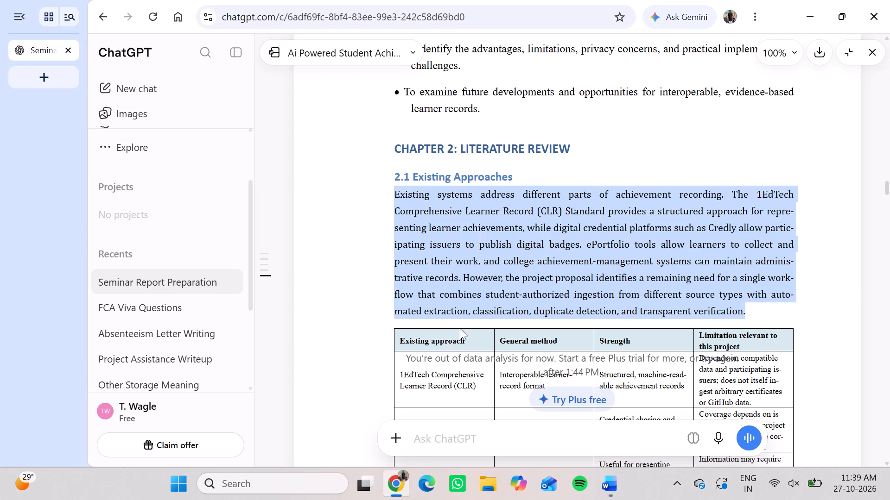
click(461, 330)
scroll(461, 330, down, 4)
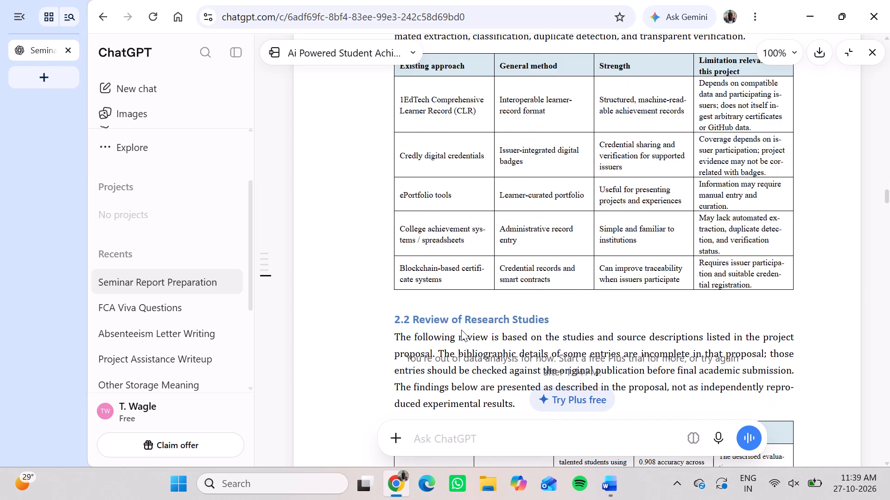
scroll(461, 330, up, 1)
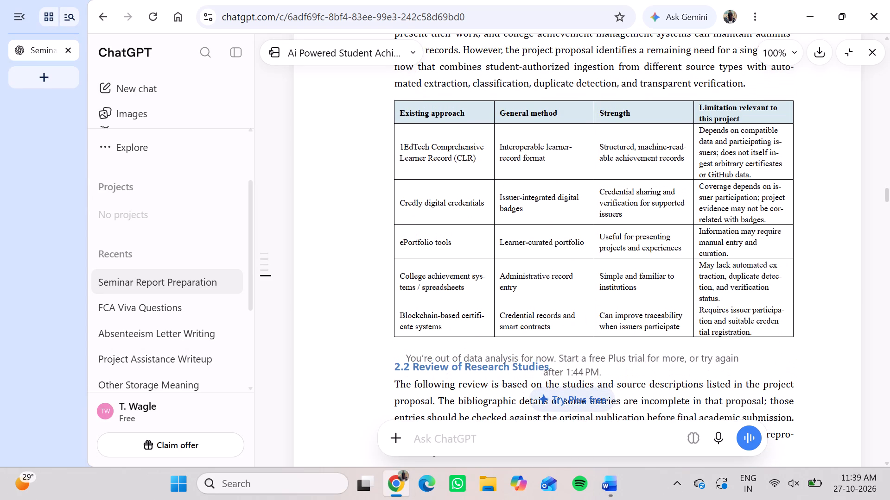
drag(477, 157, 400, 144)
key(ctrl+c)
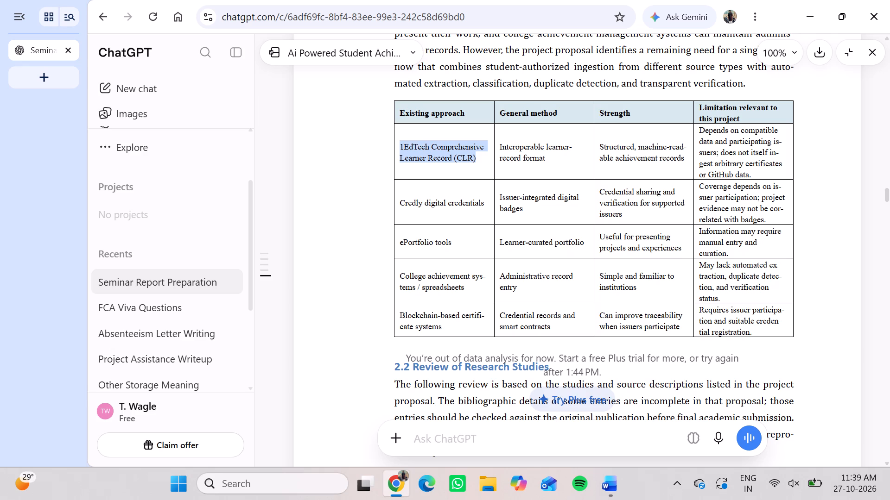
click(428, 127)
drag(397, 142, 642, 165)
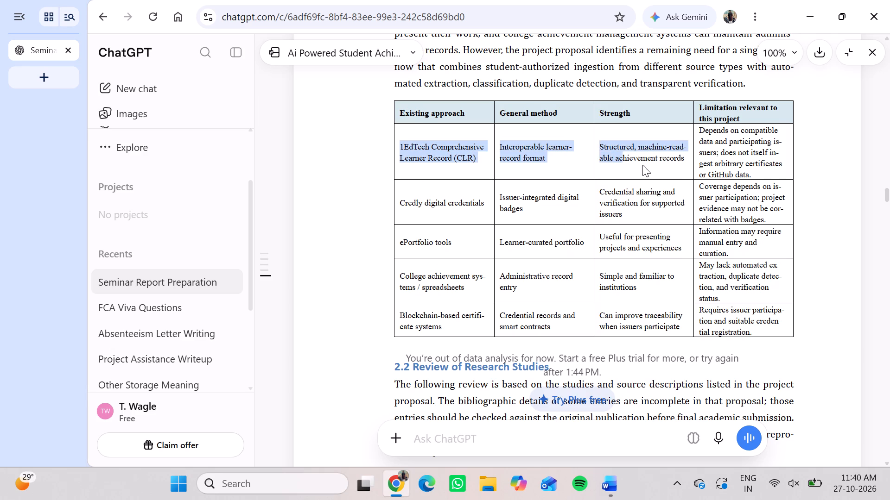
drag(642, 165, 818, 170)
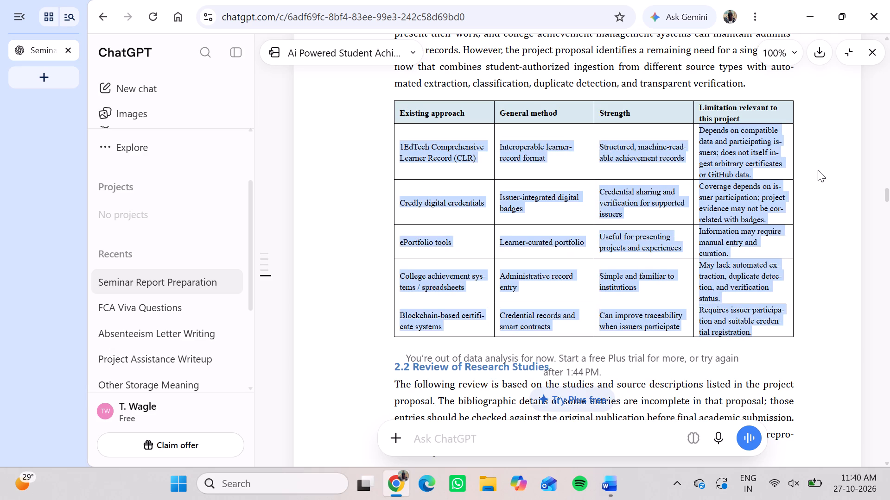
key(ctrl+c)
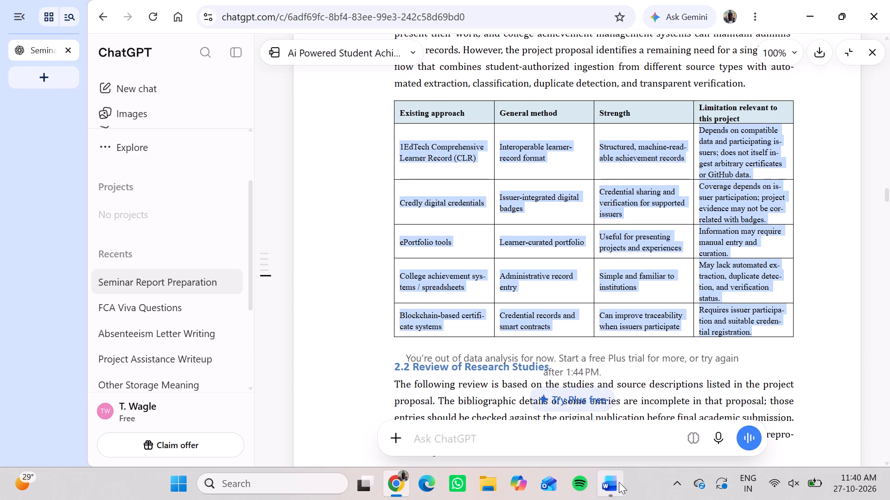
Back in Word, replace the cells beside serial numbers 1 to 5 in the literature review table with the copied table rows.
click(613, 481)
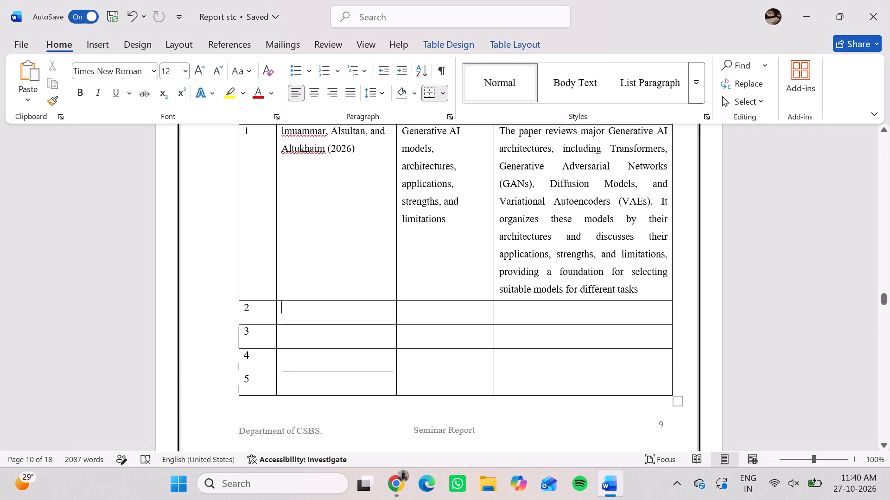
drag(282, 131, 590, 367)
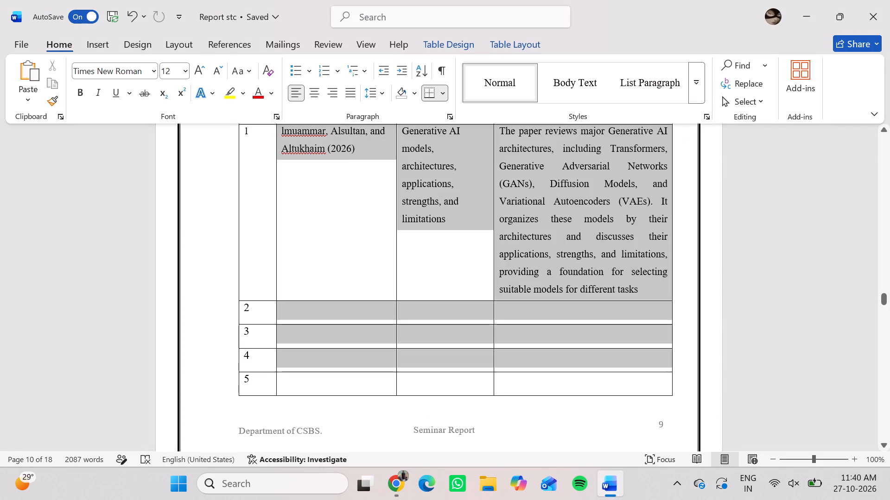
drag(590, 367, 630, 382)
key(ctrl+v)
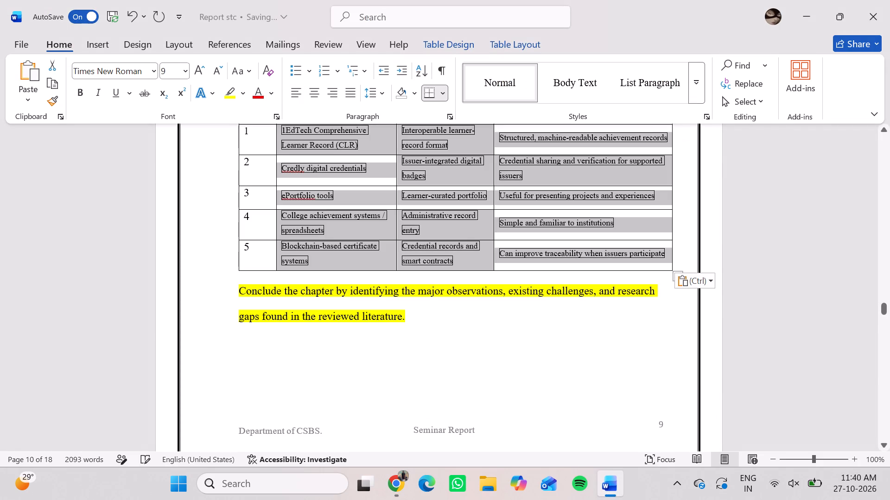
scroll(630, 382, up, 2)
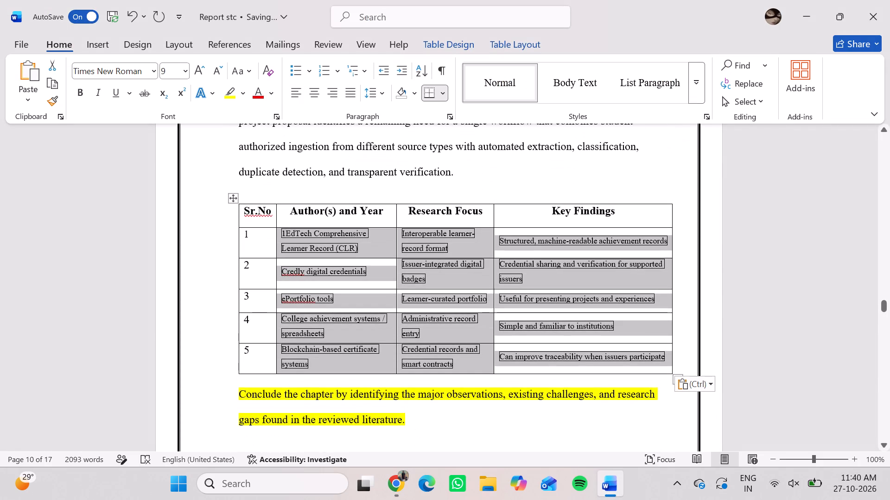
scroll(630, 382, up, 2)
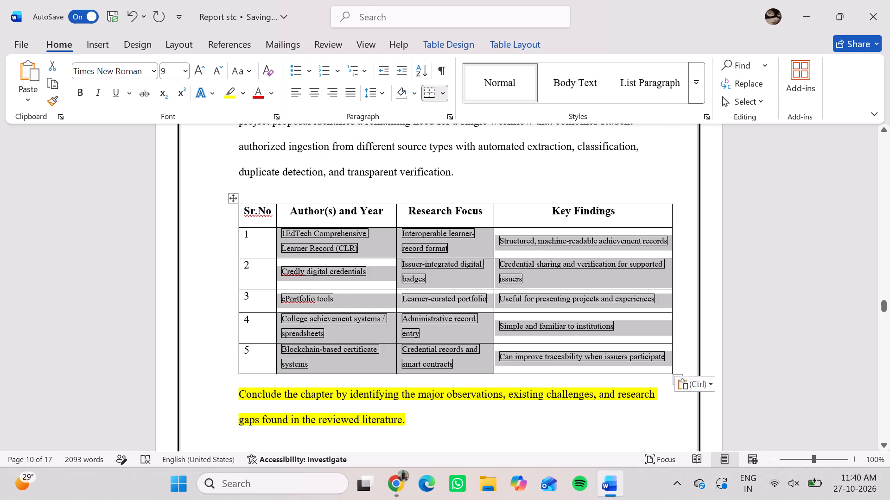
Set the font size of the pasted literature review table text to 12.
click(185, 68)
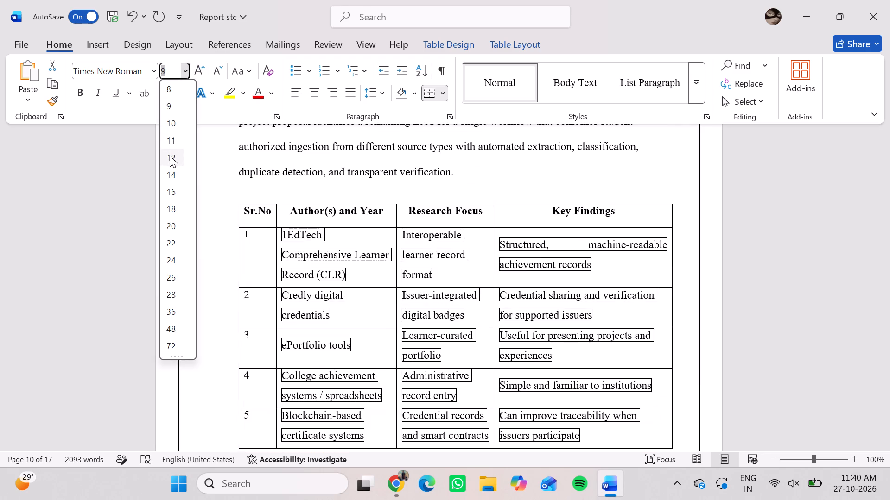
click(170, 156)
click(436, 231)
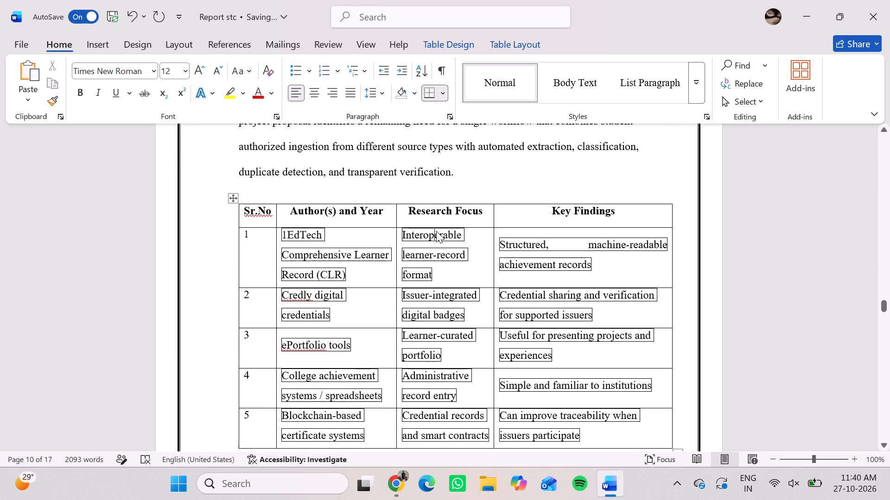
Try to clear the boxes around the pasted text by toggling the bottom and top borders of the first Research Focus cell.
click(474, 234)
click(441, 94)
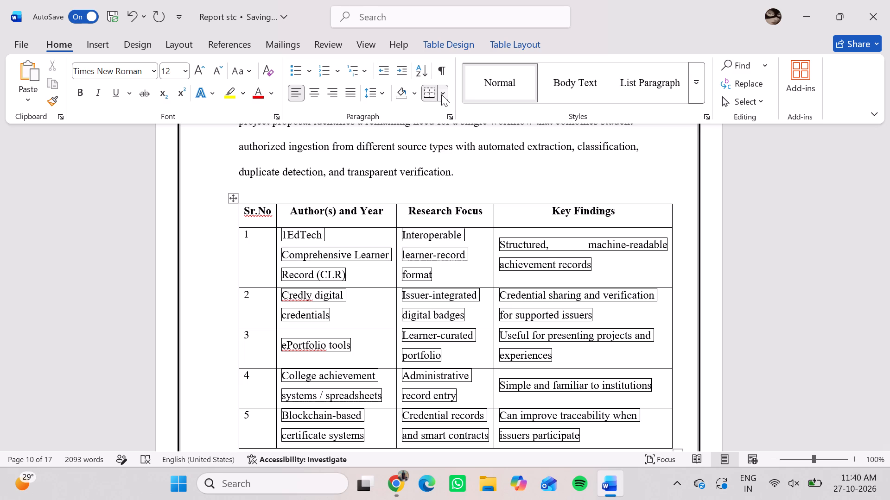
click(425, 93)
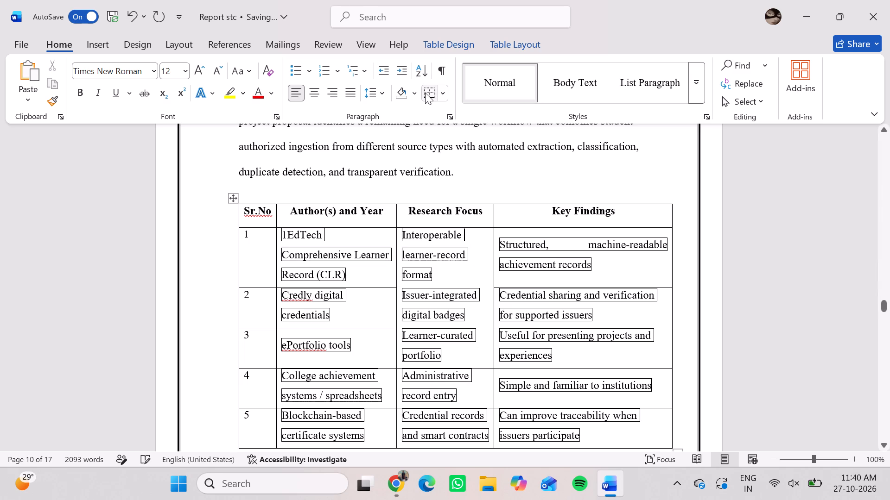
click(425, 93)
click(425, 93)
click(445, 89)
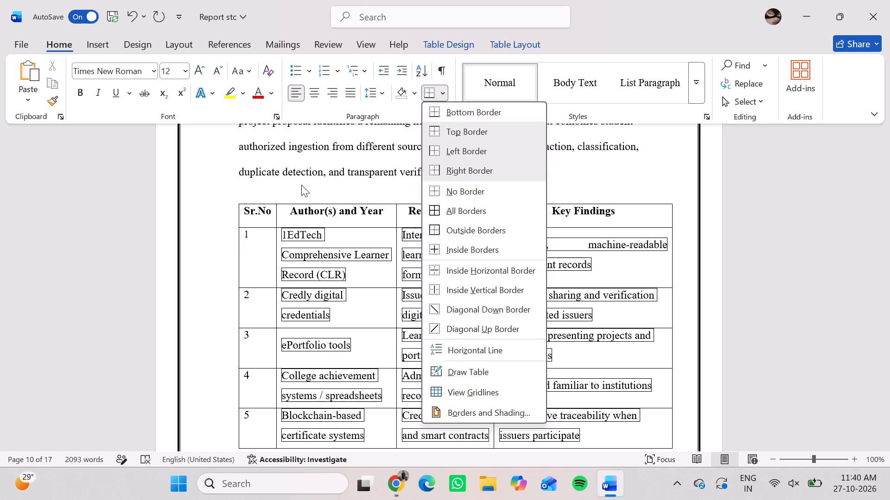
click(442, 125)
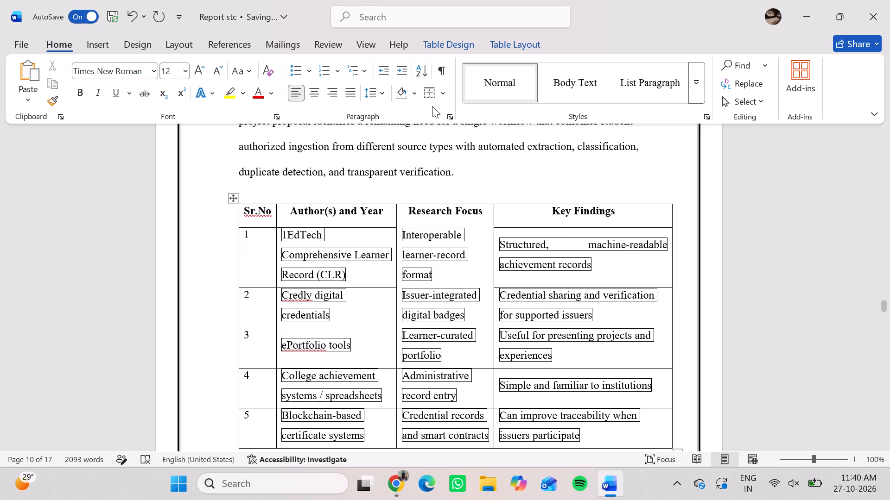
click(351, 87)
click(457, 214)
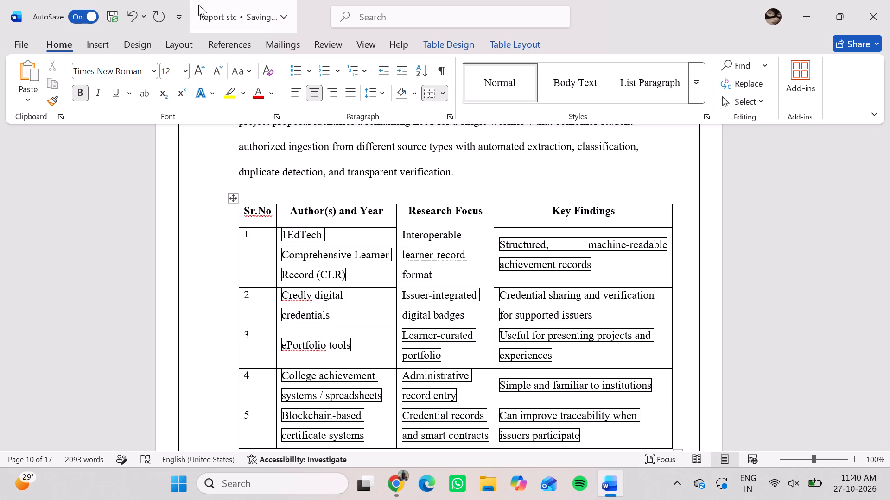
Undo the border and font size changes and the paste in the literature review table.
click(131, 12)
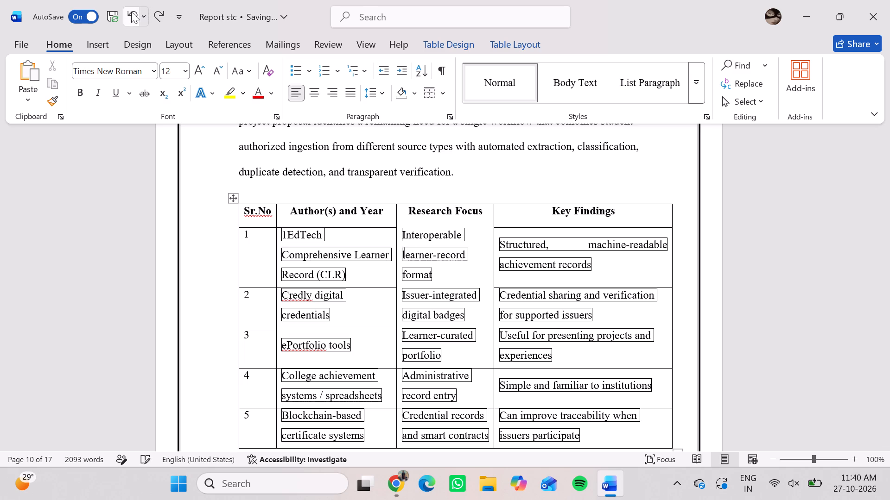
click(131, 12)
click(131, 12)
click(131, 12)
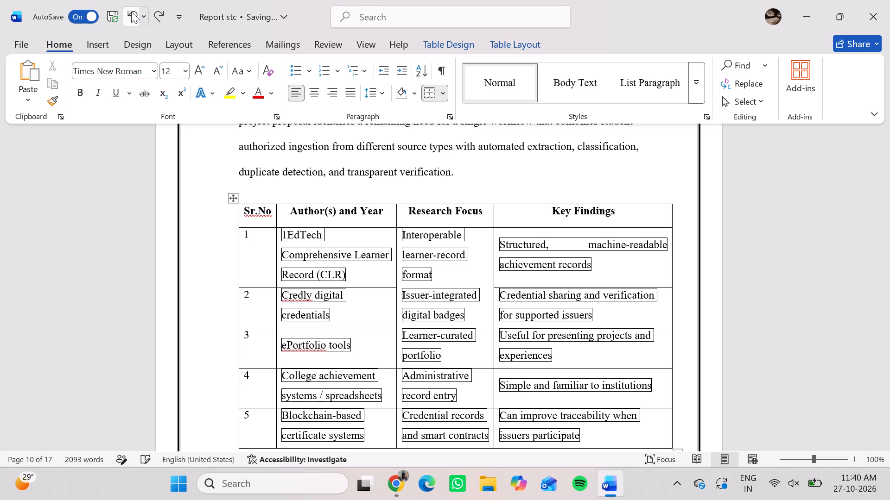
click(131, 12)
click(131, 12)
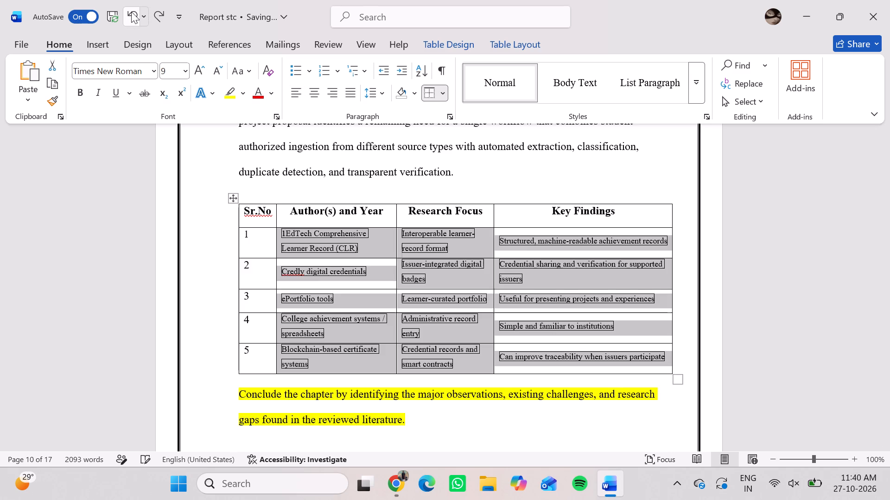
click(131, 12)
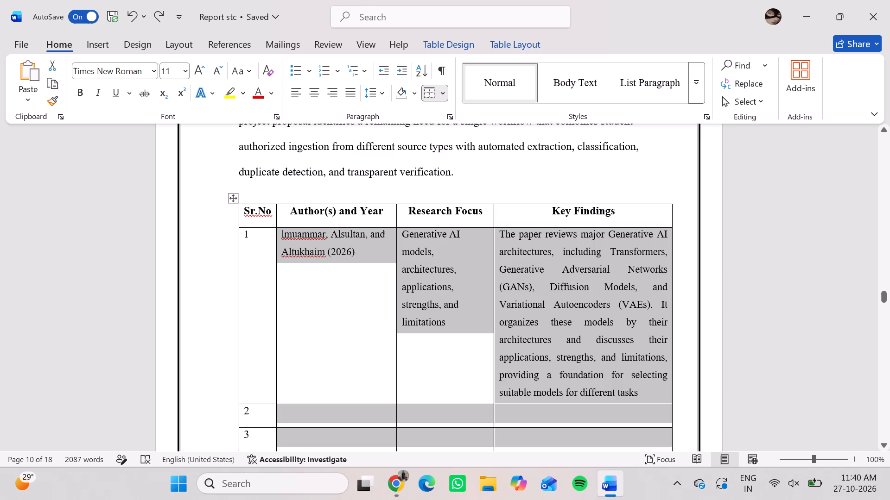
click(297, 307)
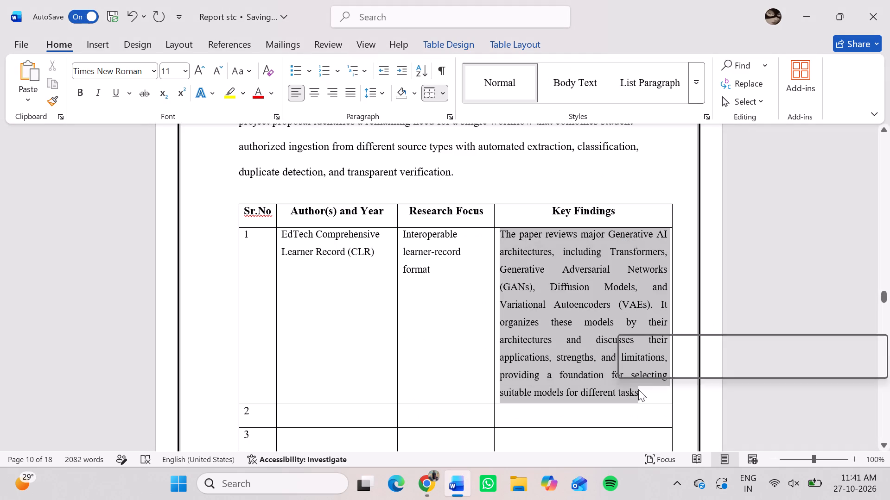
key(ctrl+v)
Copy "Credly digital credentials" from the ChatGPT report in Chrome into the row 2 Author(s) and Year cell in Word.
click(354, 310)
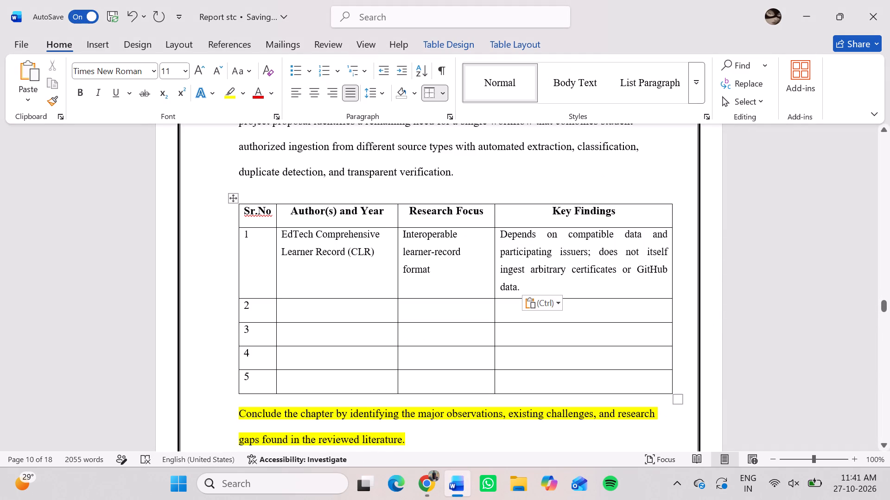
click(429, 478)
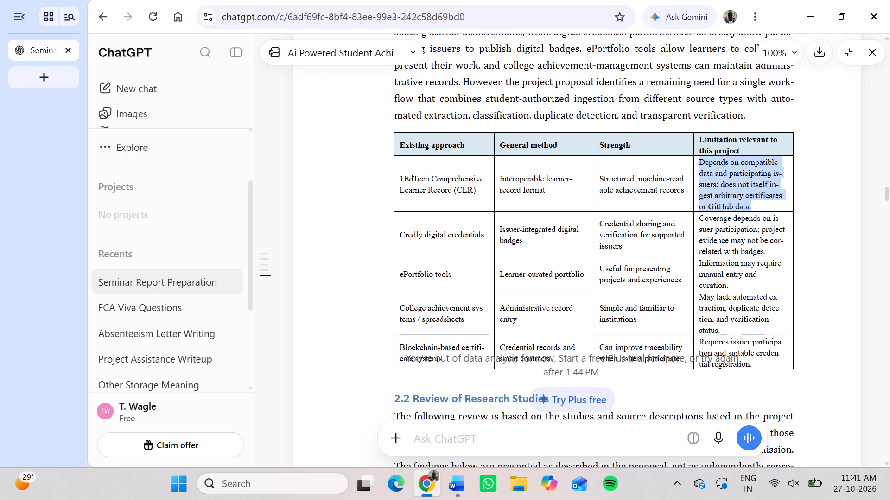
drag(400, 233, 485, 240)
key(ctrl+c)
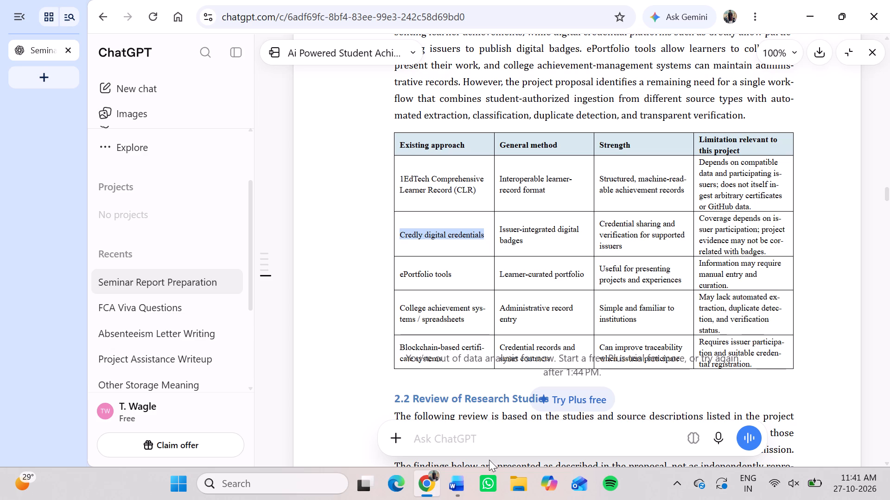
click(455, 478)
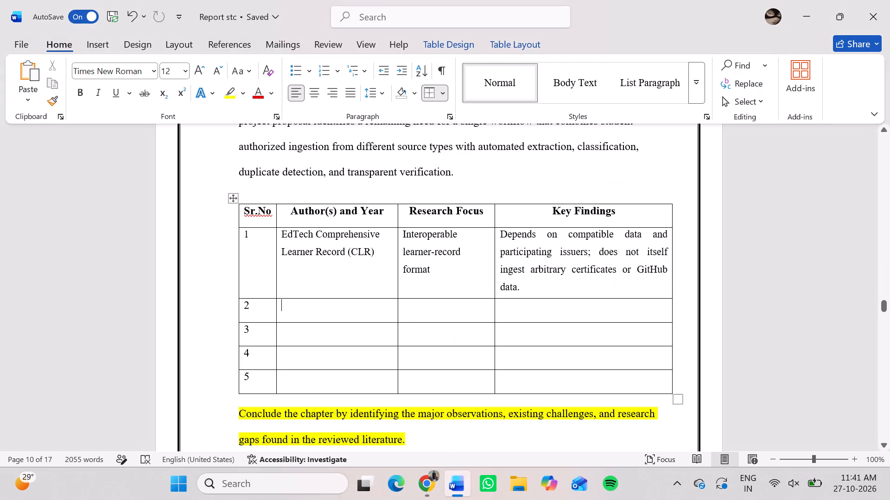
click(332, 310)
key(ctrl+v)
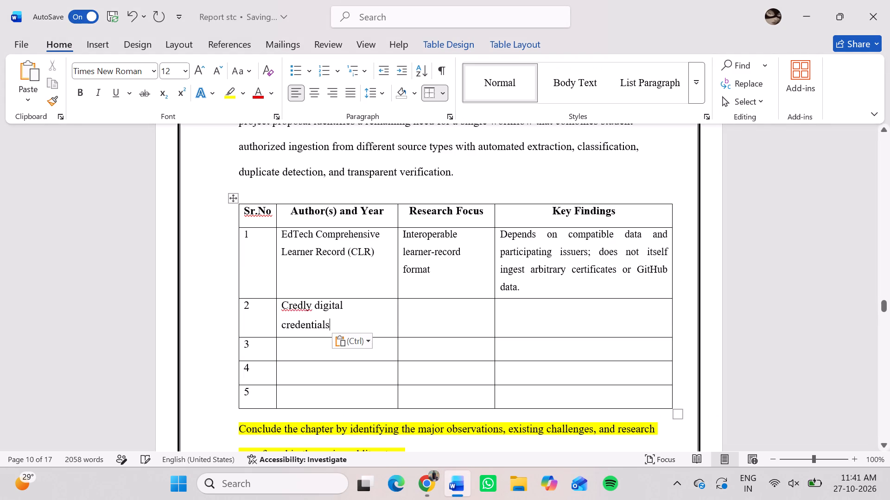
Copy "ePortfolio tools" from the ChatGPT report in Chrome into the row 3 Author(s) and Year cell in Word.
click(294, 349)
click(317, 306)
click(302, 346)
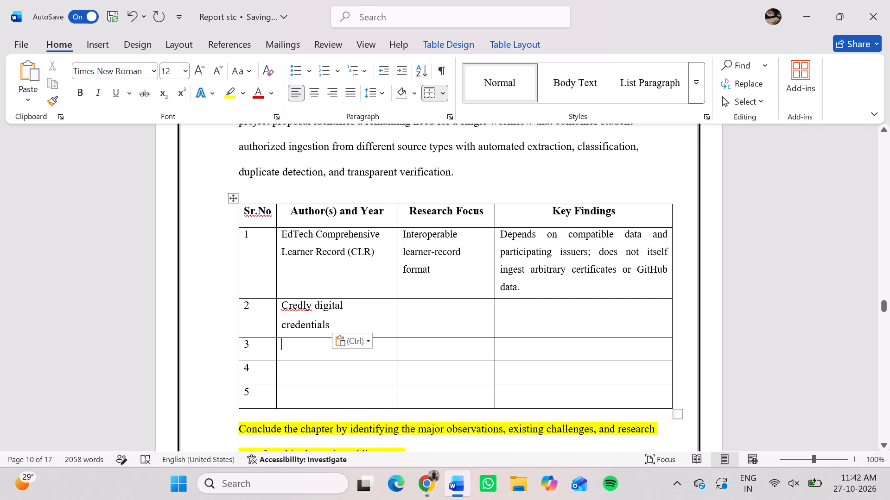
click(429, 480)
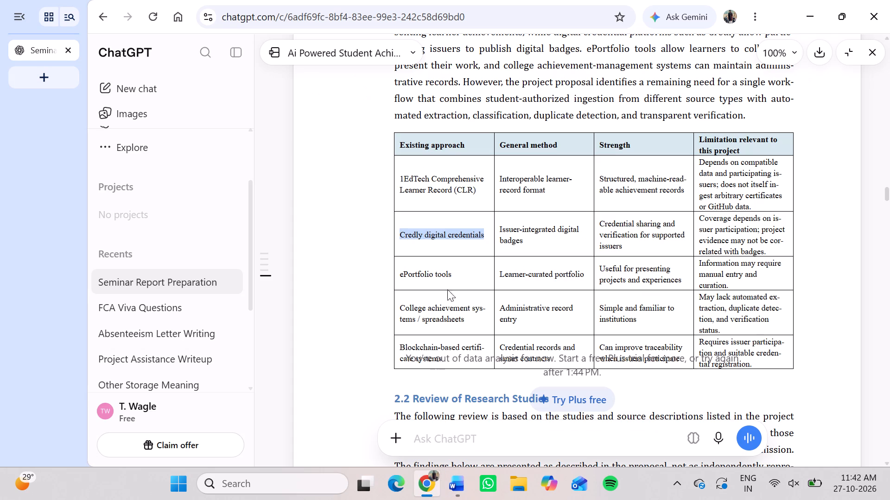
drag(459, 269, 400, 273)
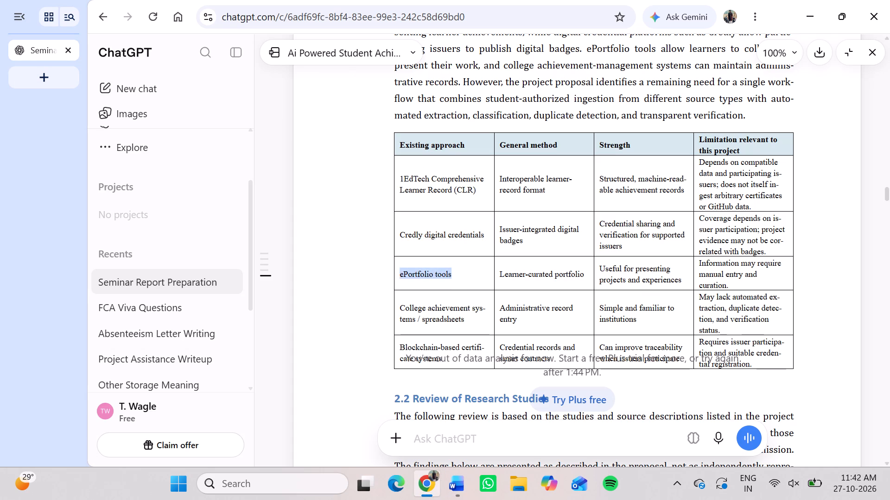
drag(400, 273, 398, 273)
key(ctrl+c)
click(447, 481)
click(359, 349)
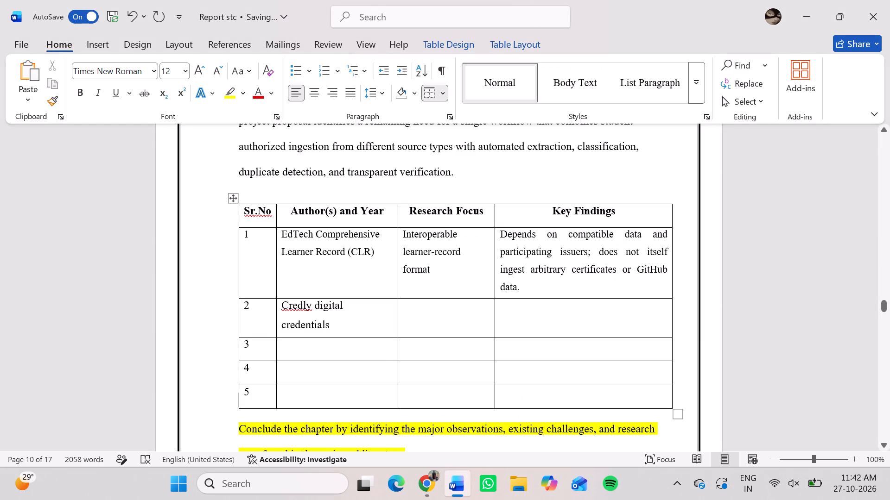
key(ctrl+v)
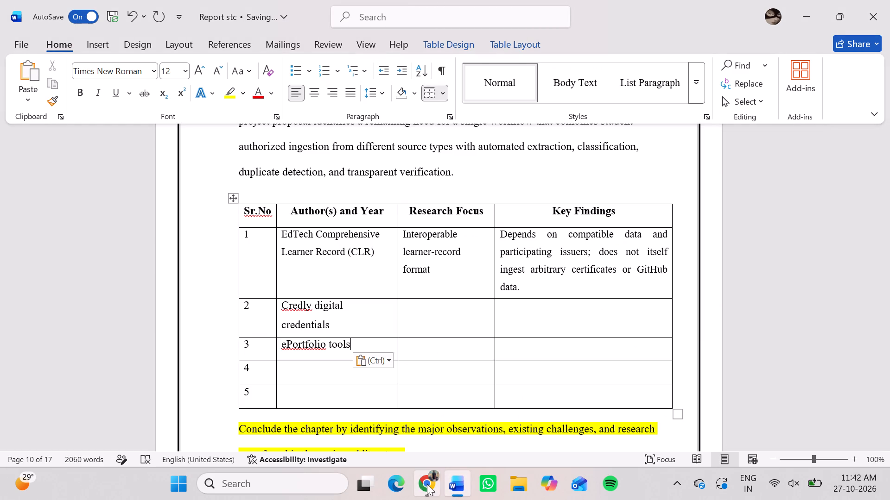
Copy "College achievement systems / spreadsheets" from the ChatGPT report in Chrome into the row 4 Author(s) and Year cell in Word.
click(427, 484)
drag(468, 324, 404, 308)
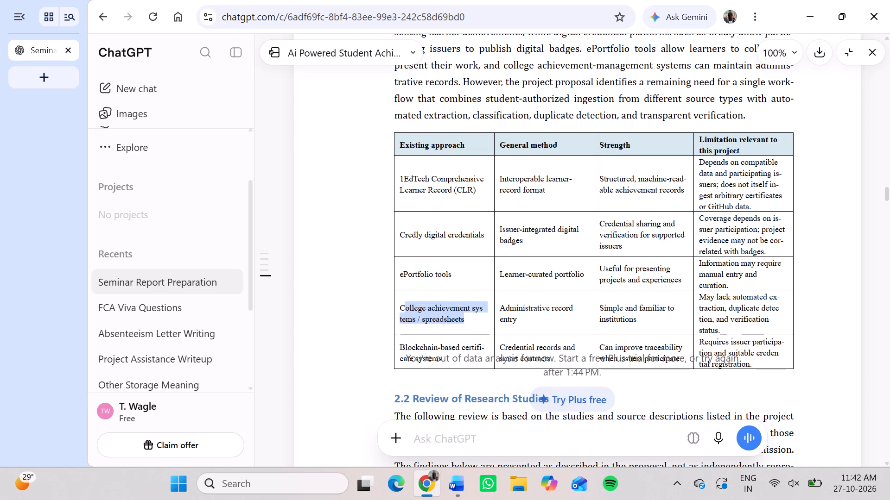
drag(404, 308, 398, 308)
key(ctrl+c)
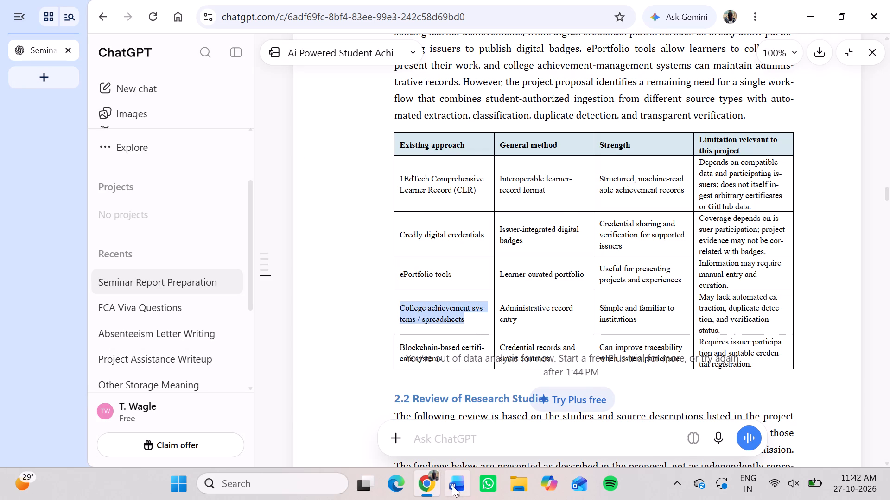
click(454, 487)
click(381, 370)
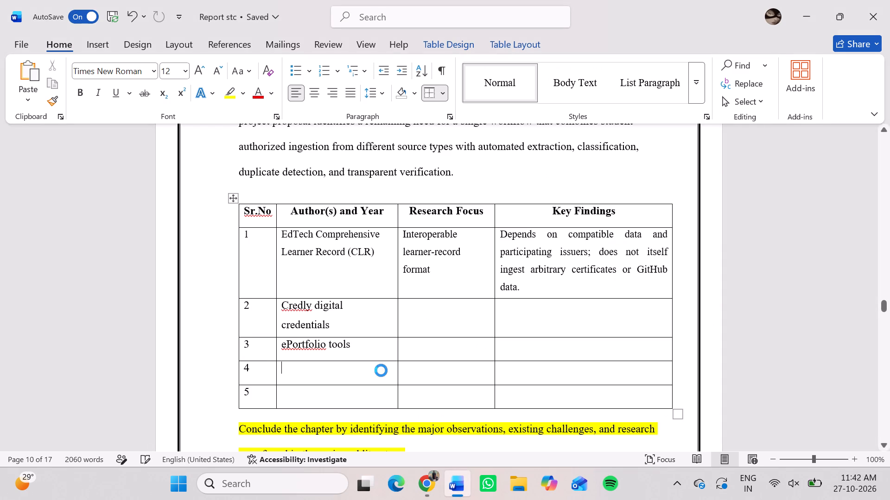
key(ctrl+v)
Copy "Blockchain-based certificate systems" from the ChatGPT report in Chrome into the row 5 Author(s) and Year cell in Word and save the document.
click(364, 413)
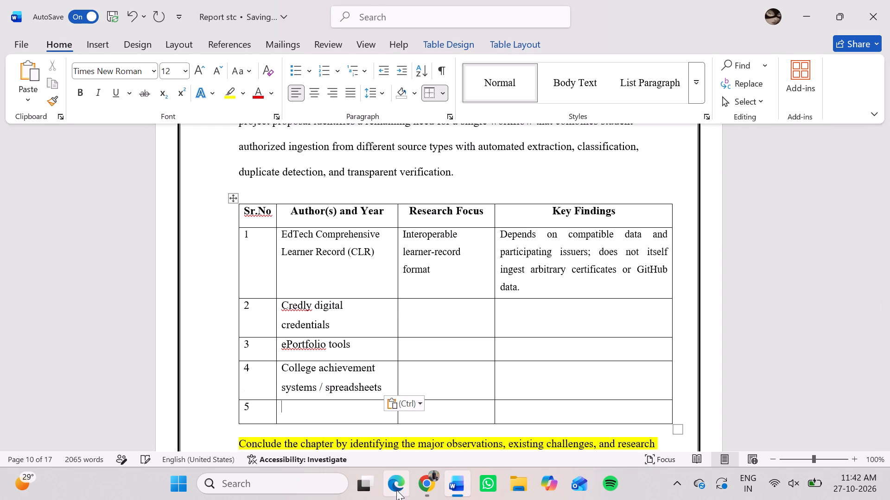
click(424, 484)
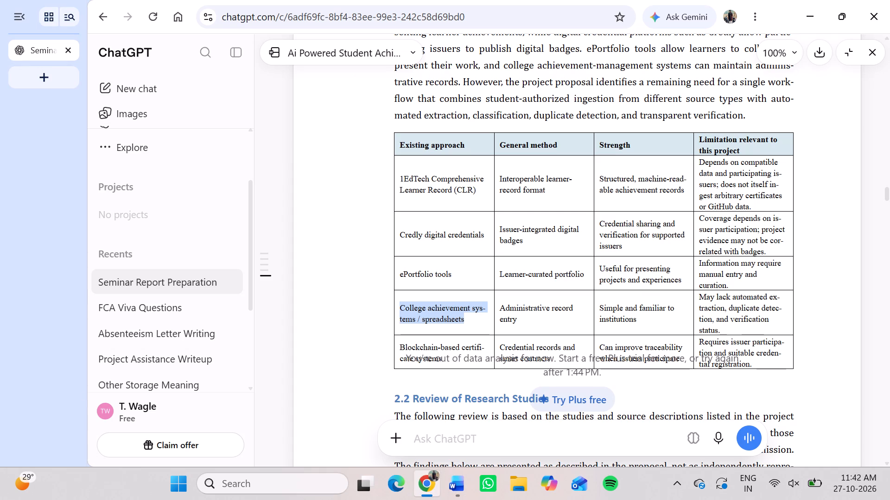
scroll(458, 350, down, 1)
scroll(482, 305, down, 1)
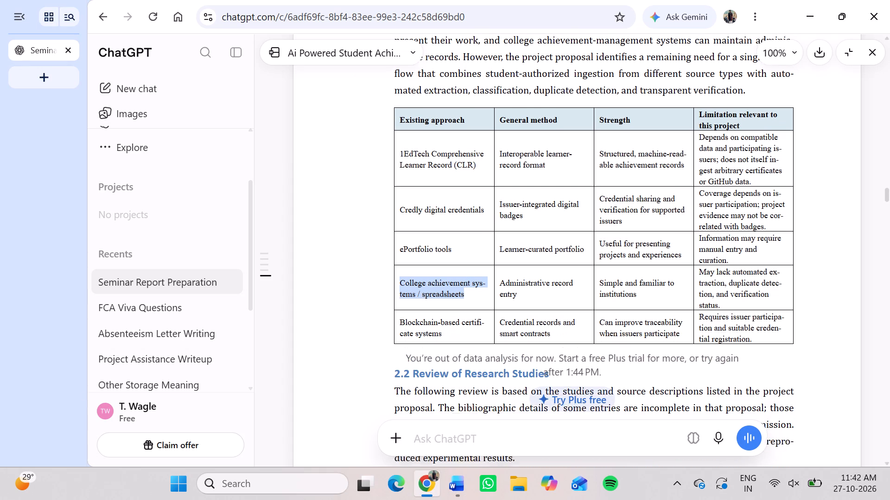
scroll(482, 305, down, 1)
click(439, 331)
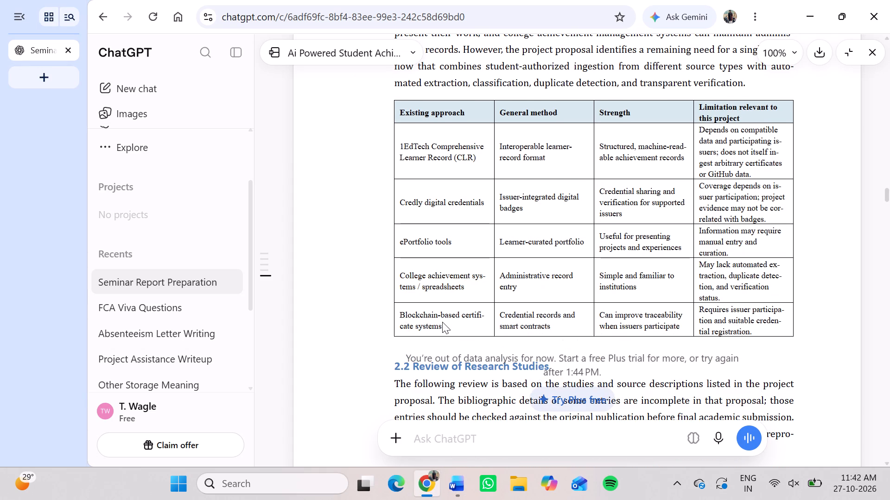
drag(442, 322, 394, 307)
key(ctrl+c)
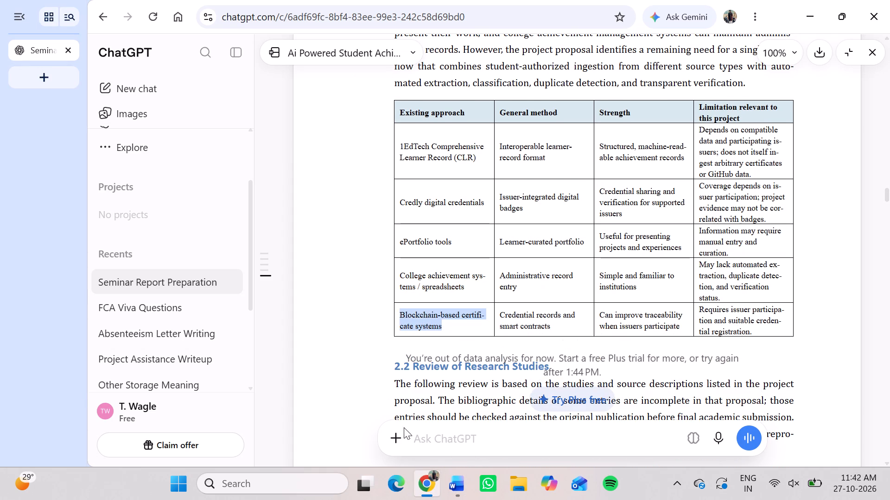
click(453, 477)
click(346, 407)
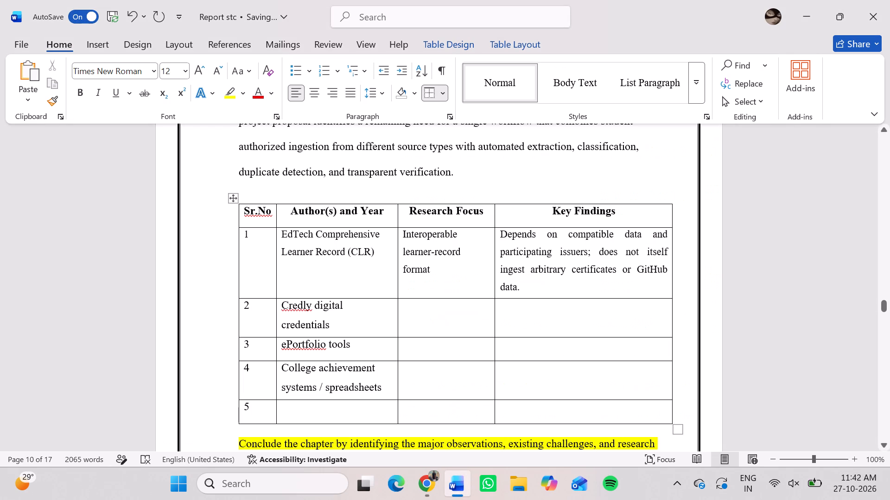
key(ctrl+v)
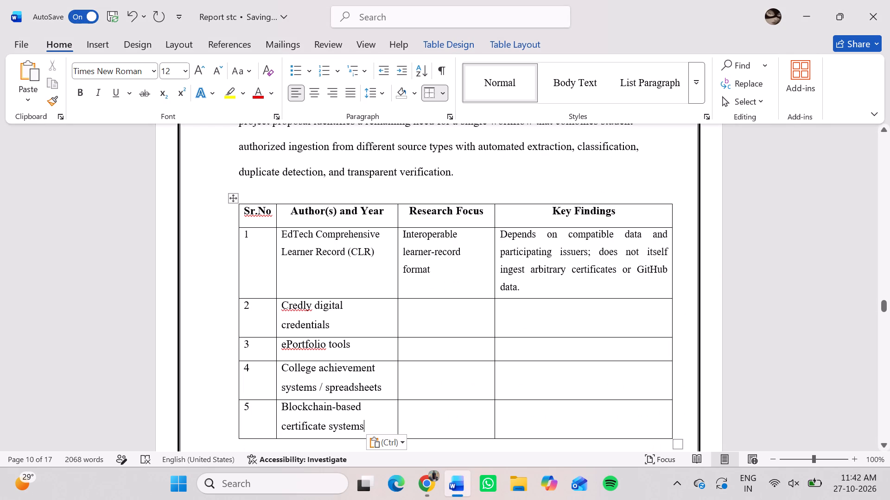
key(ctrl+s)
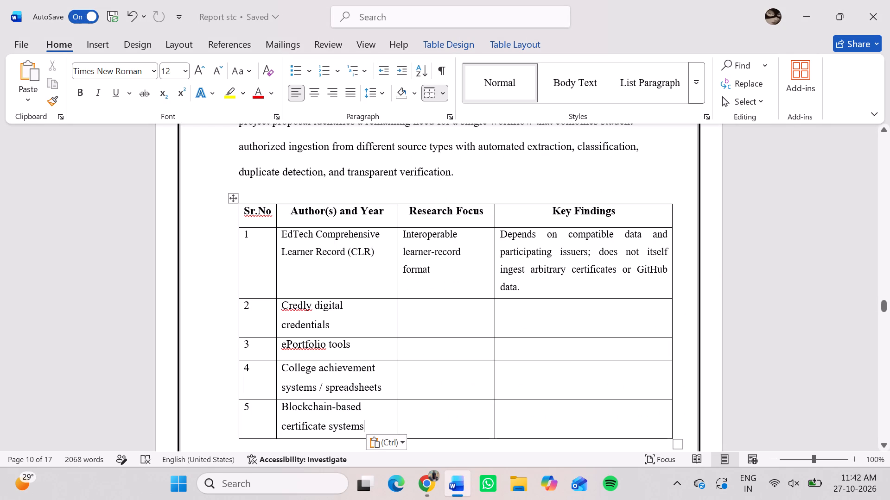
Copy "Issuer-integrated digital badges" from the ChatGPT report in Chrome into the row 2 Research Focus cell in Word.
click(431, 308)
click(429, 485)
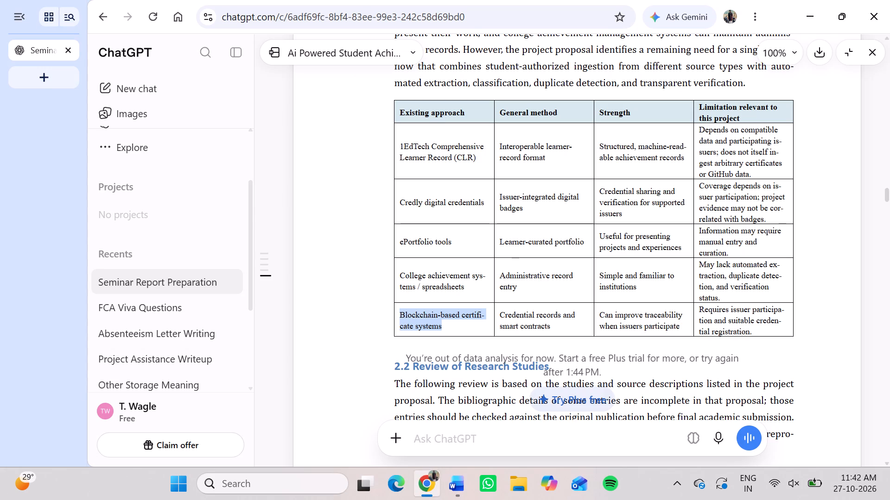
drag(561, 207, 497, 190)
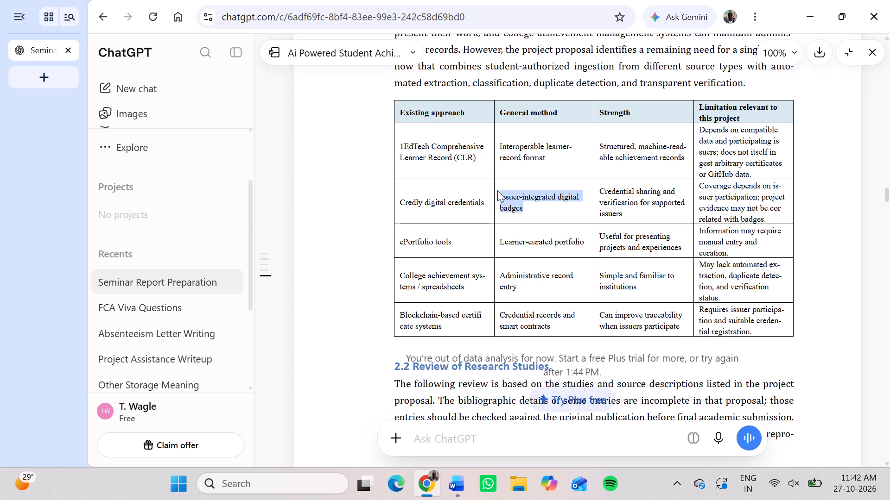
key(ctrl+c)
click(456, 496)
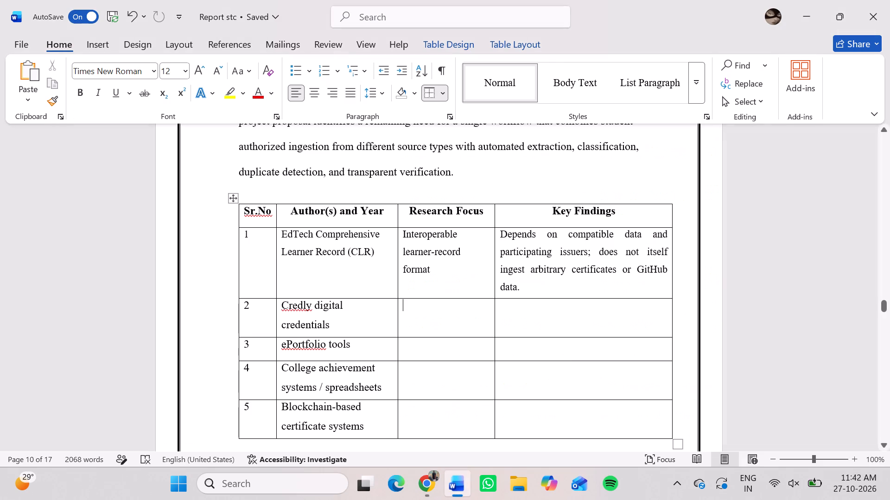
click(455, 320)
key(ctrl+v)
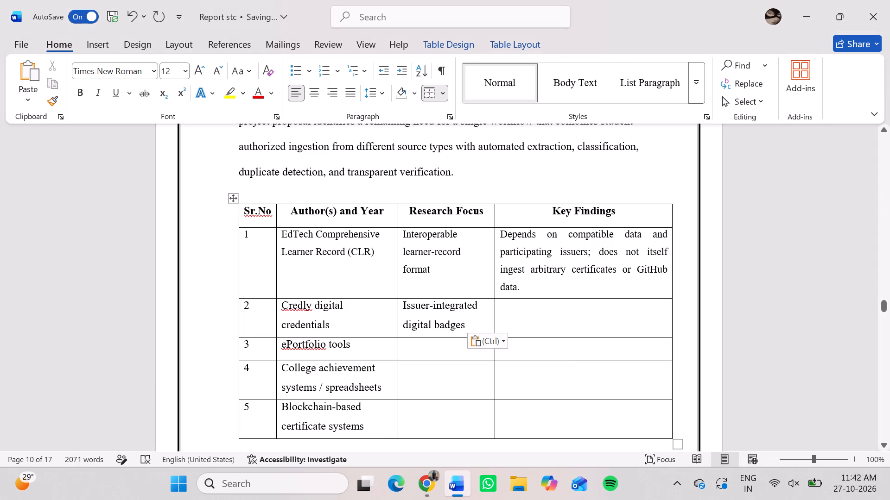
Check the ChatGPT report's opening chapters in Chrome against the Chapter 2 literature review text and table in Word.
click(453, 350)
click(428, 483)
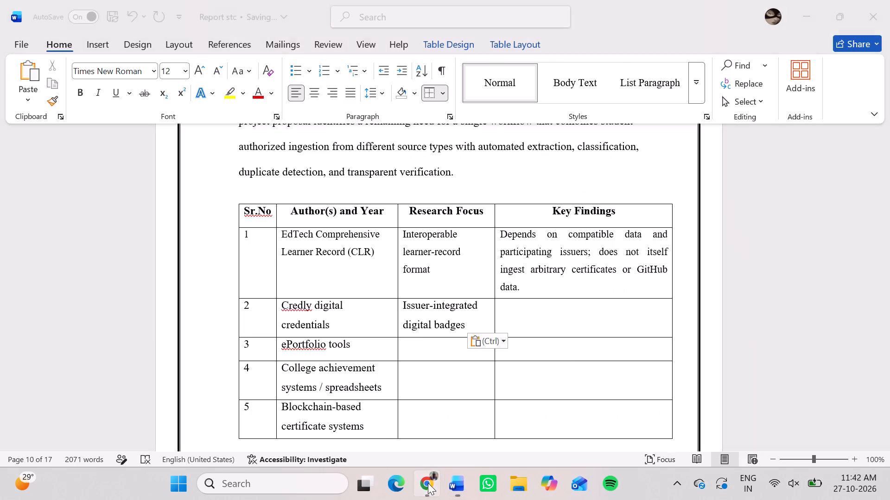
click(461, 481)
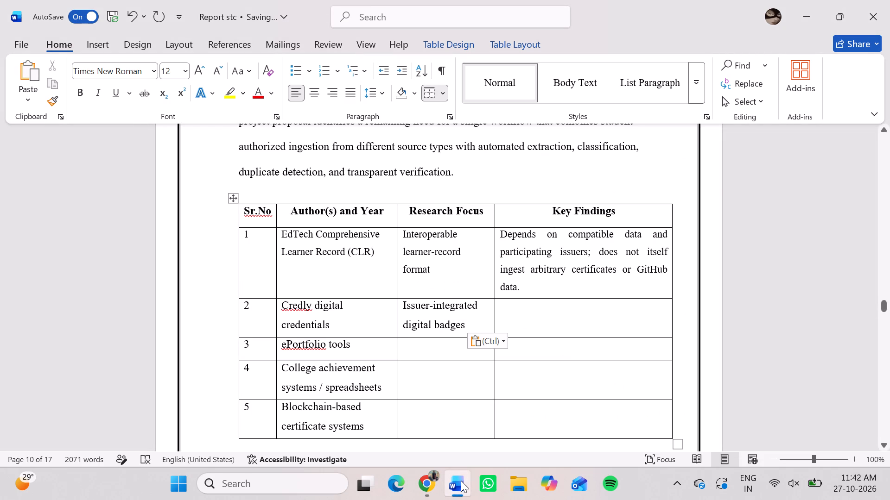
click(430, 485)
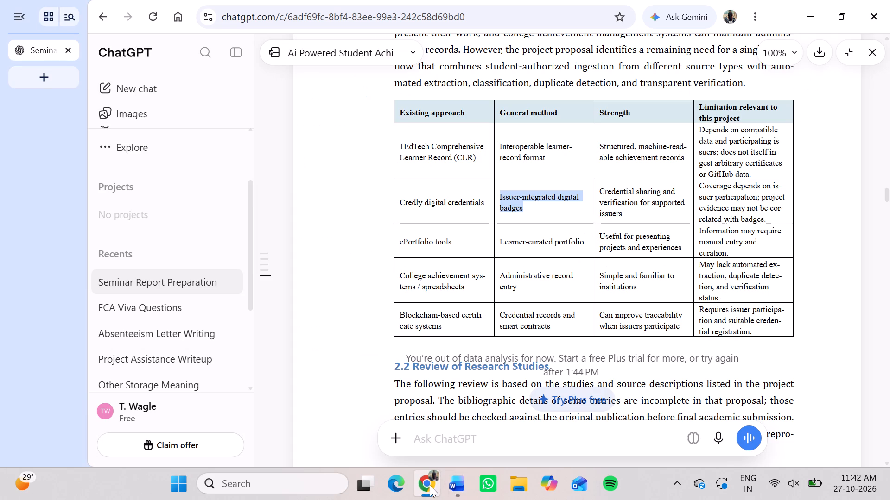
scroll(540, 312, up, 2)
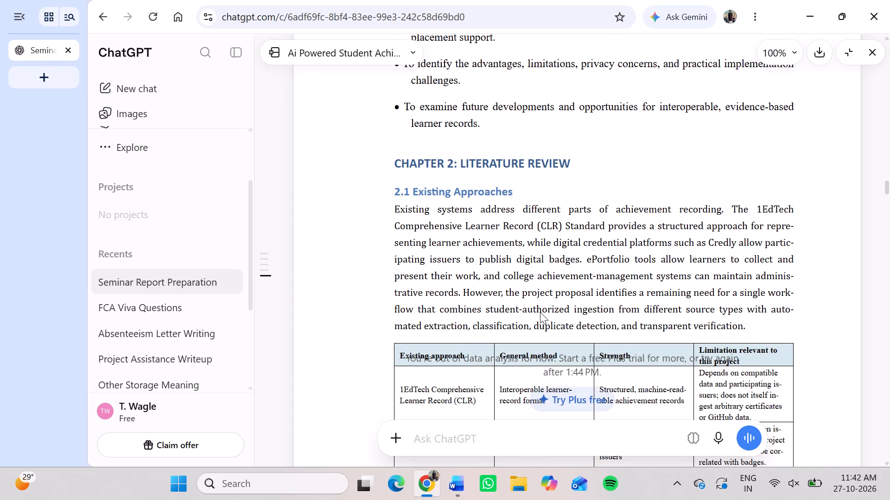
scroll(540, 312, up, 1)
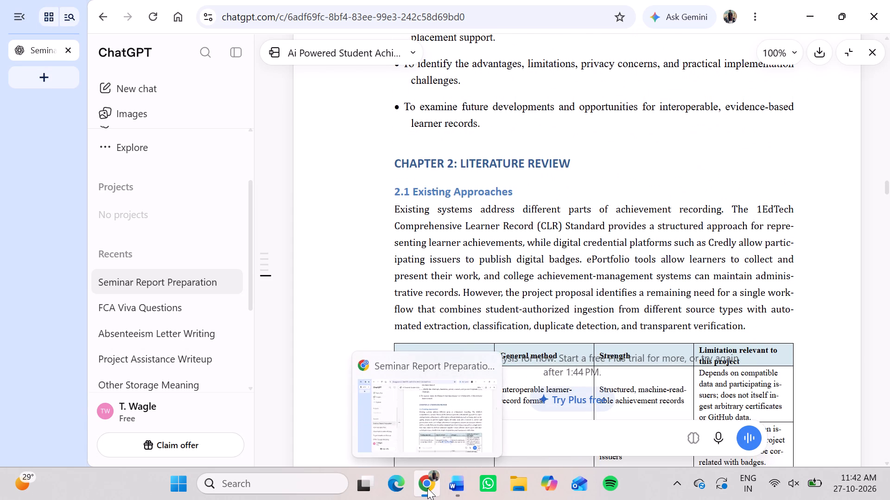
scroll(585, 162, up, 6)
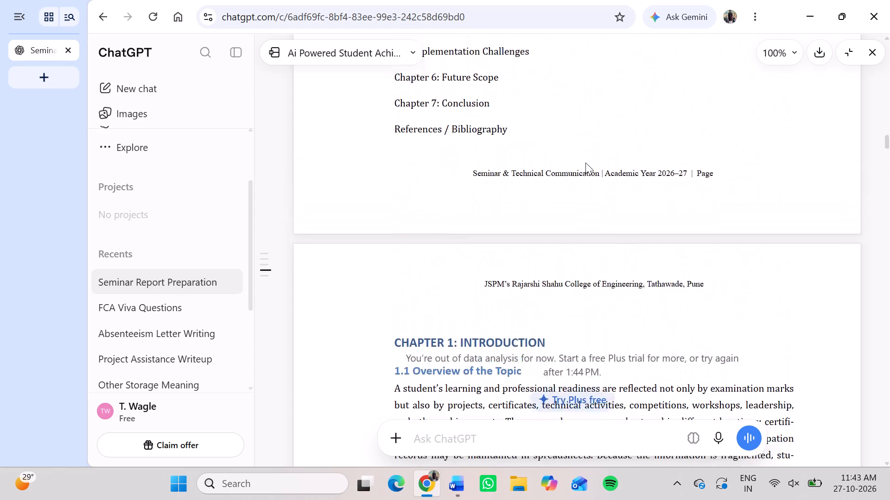
scroll(585, 162, down, 5)
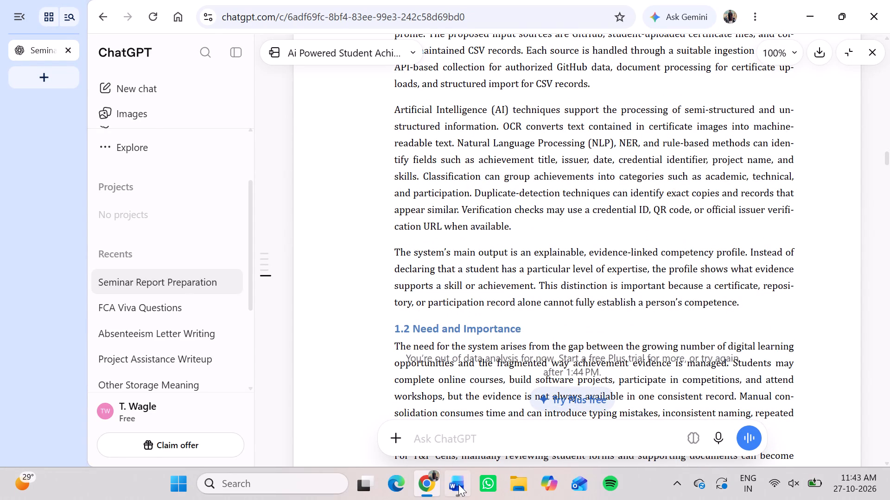
click(458, 484)
scroll(543, 136, up, 1)
scroll(543, 136, down, 1)
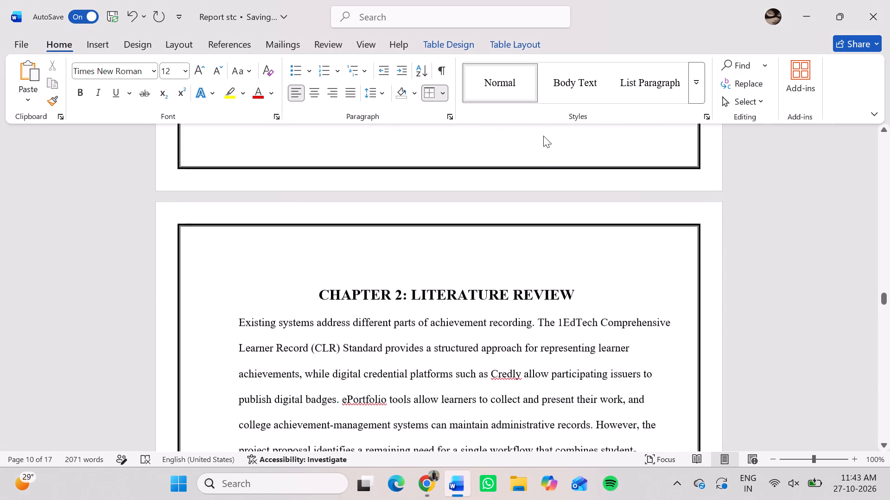
scroll(543, 136, down, 2)
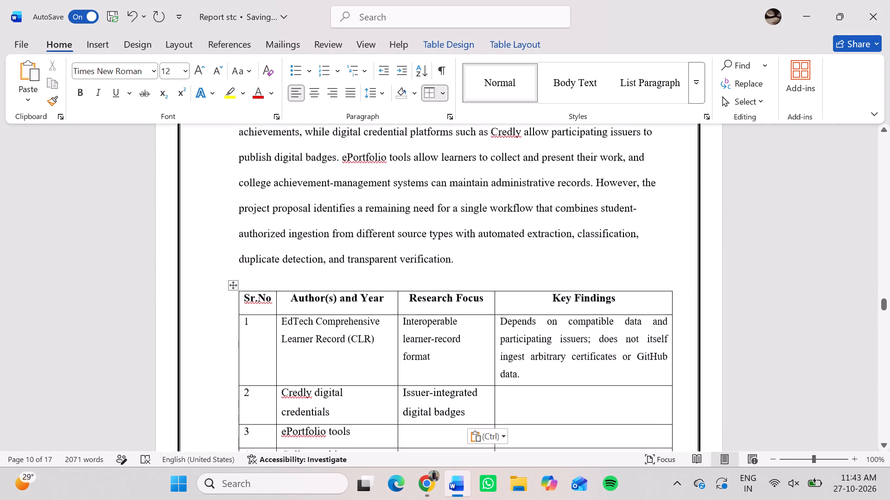
scroll(543, 136, down, 1)
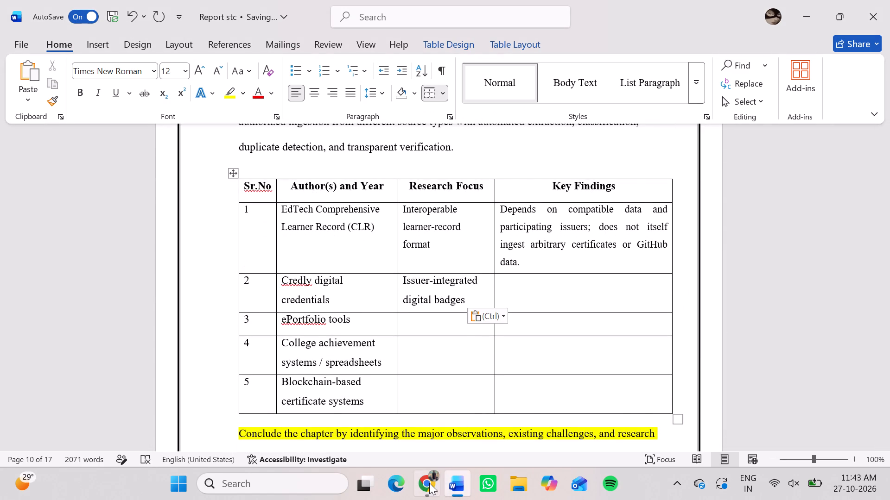
Skim the ChatGPT report in Chrome from Chapter 1 through to the end of Appendix B.
click(429, 483)
scroll(502, 352, down, 4)
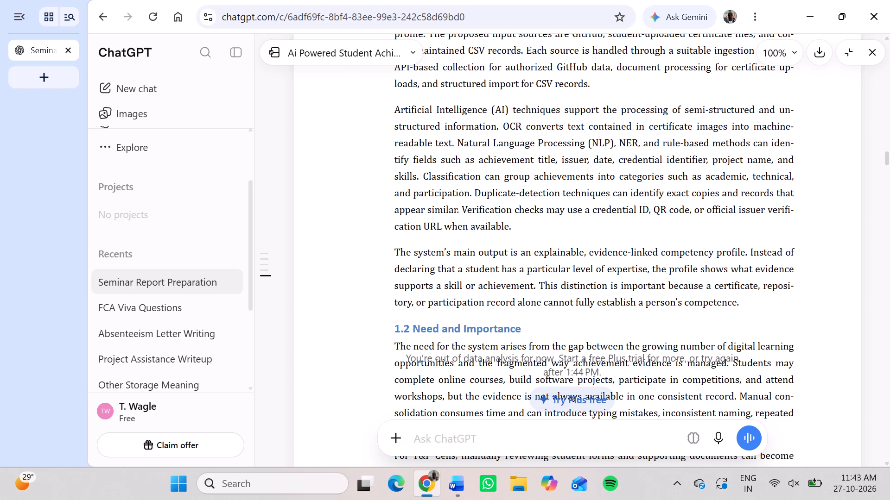
scroll(644, 193, down, 6)
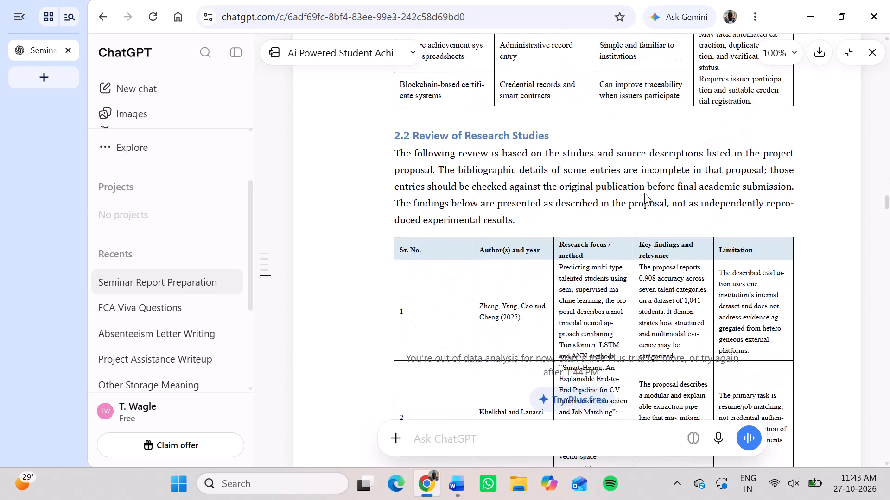
scroll(644, 193, down, 12)
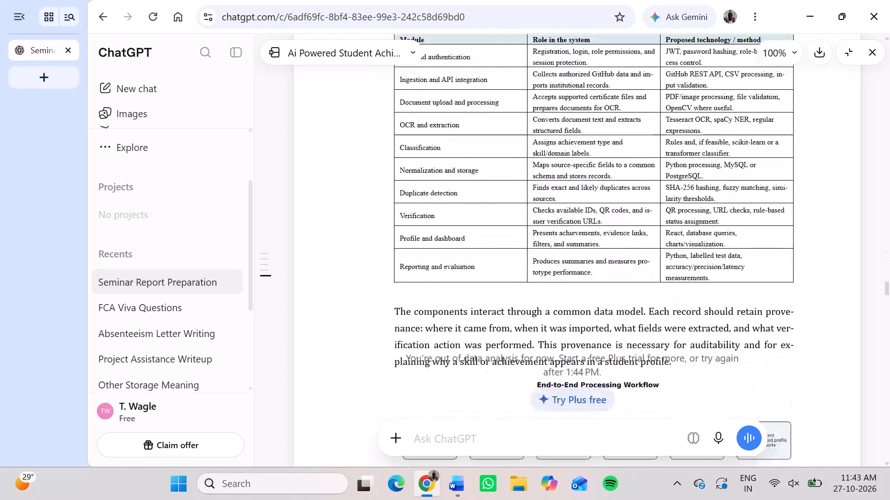
scroll(644, 193, up, 4)
scroll(644, 193, down, 3)
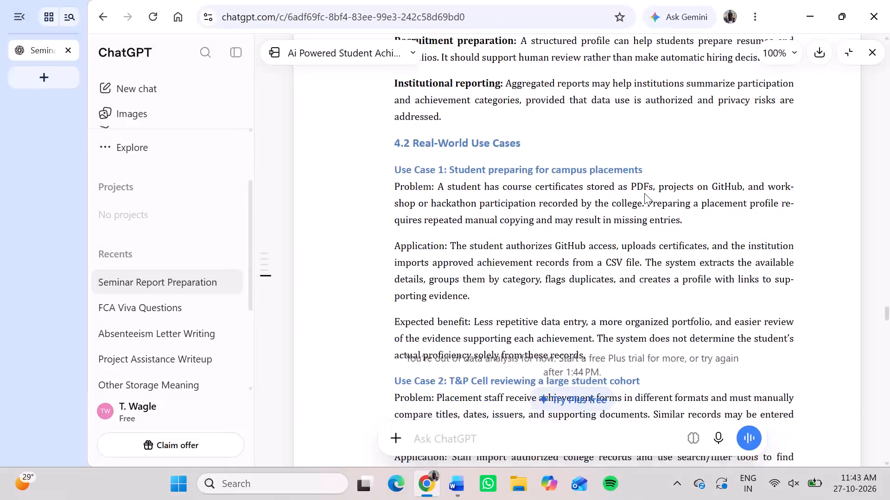
scroll(644, 193, down, 7)
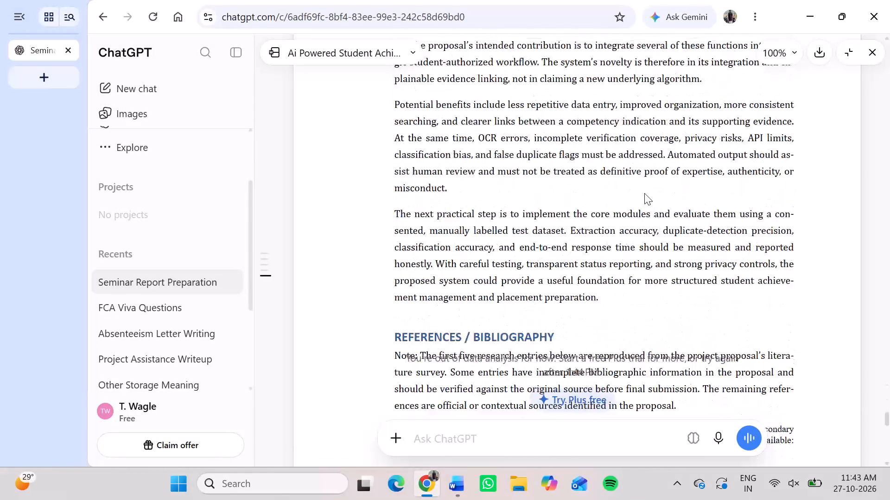
scroll(644, 193, down, 4)
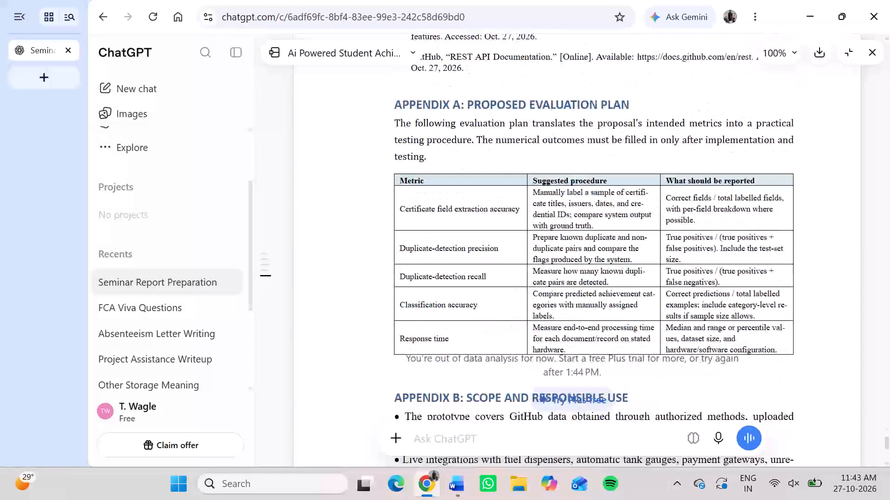
scroll(644, 193, down, 2)
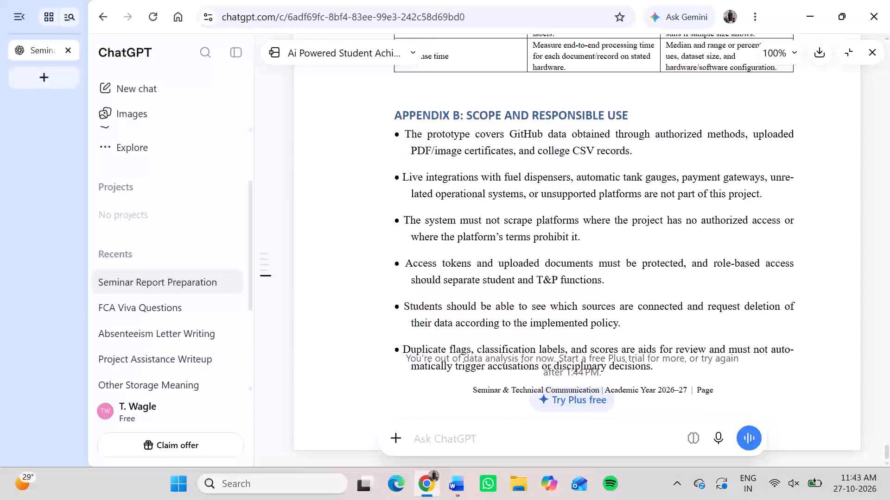
Look back through the ChatGPT report from the appendices to the existing approaches table in section 2.1.
scroll(644, 193, up, 5)
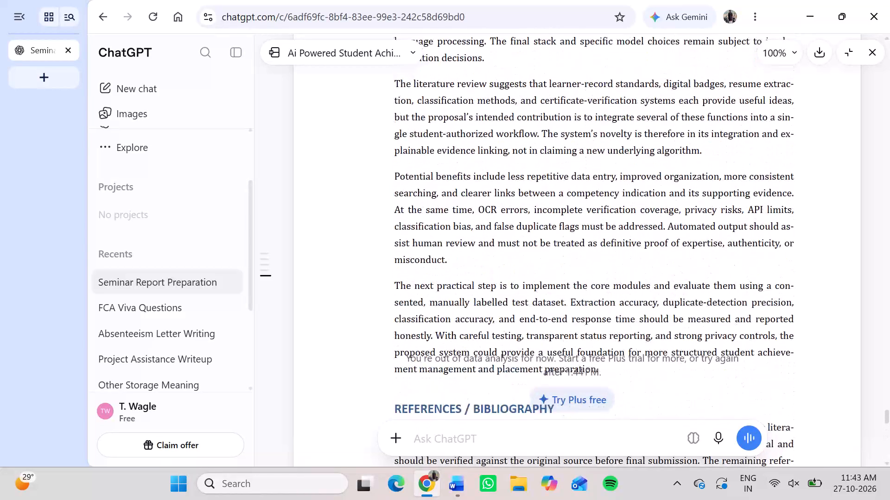
scroll(644, 193, up, 7)
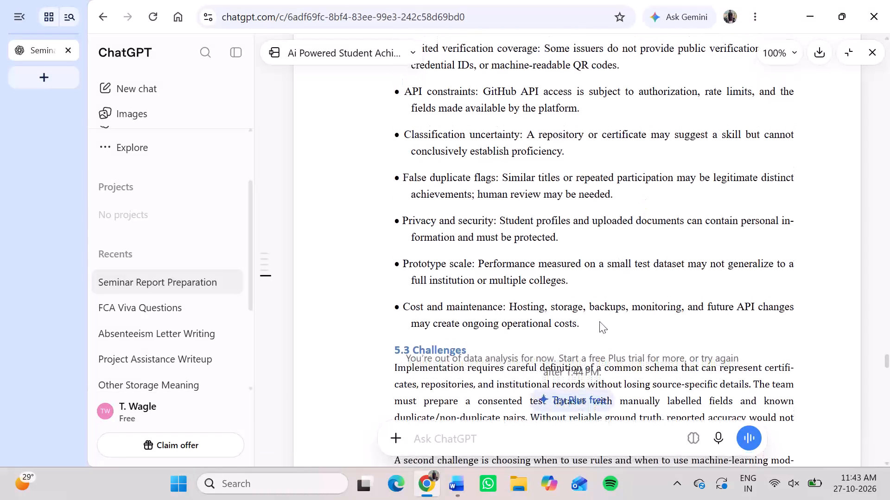
scroll(599, 321, up, 6)
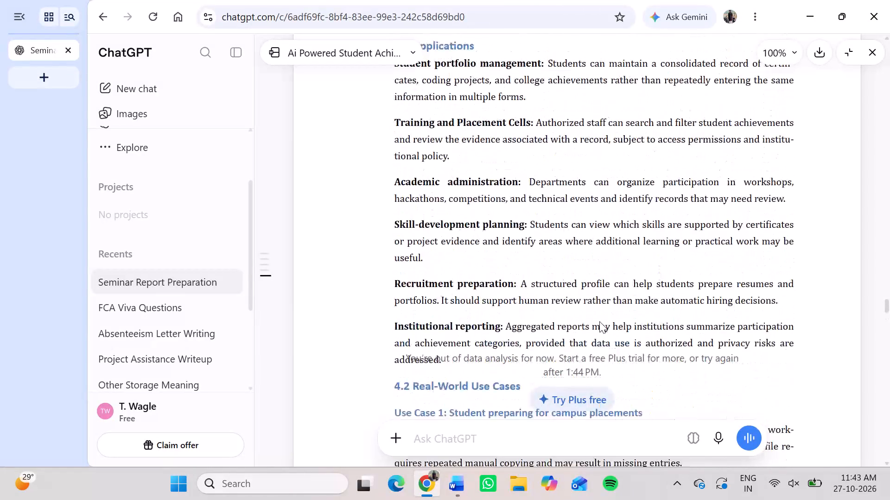
scroll(599, 321, up, 4)
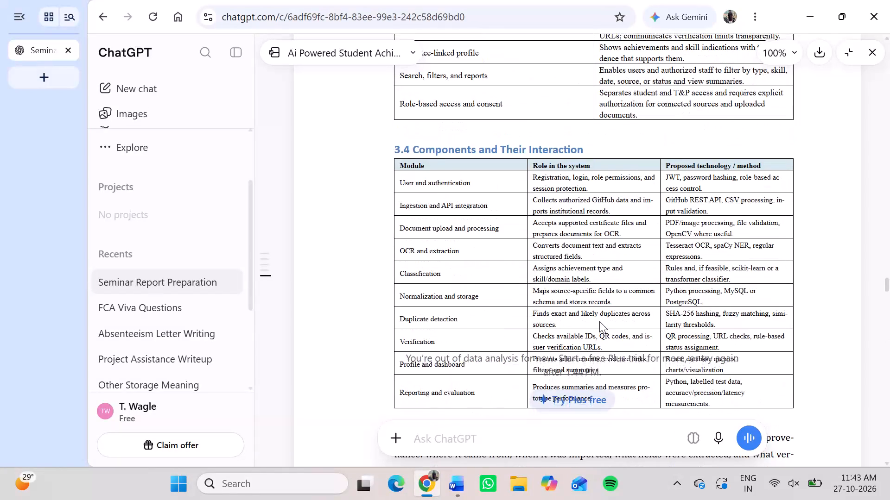
scroll(599, 321, up, 7)
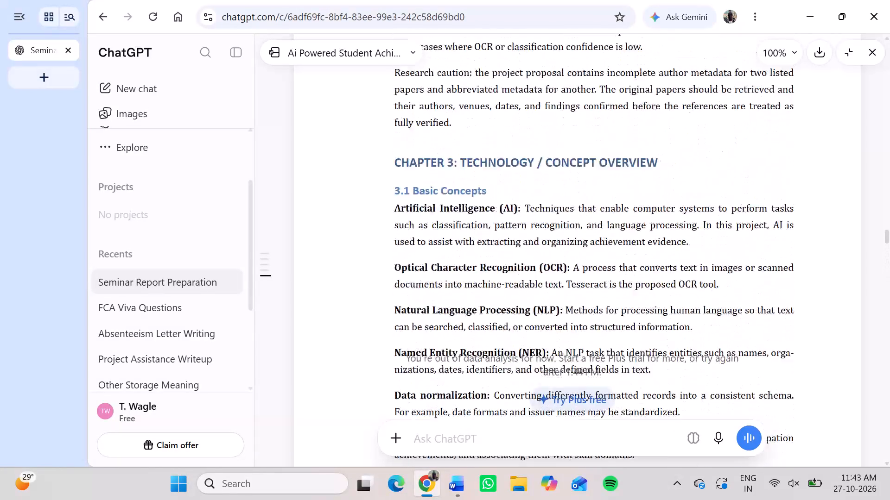
scroll(599, 321, up, 3)
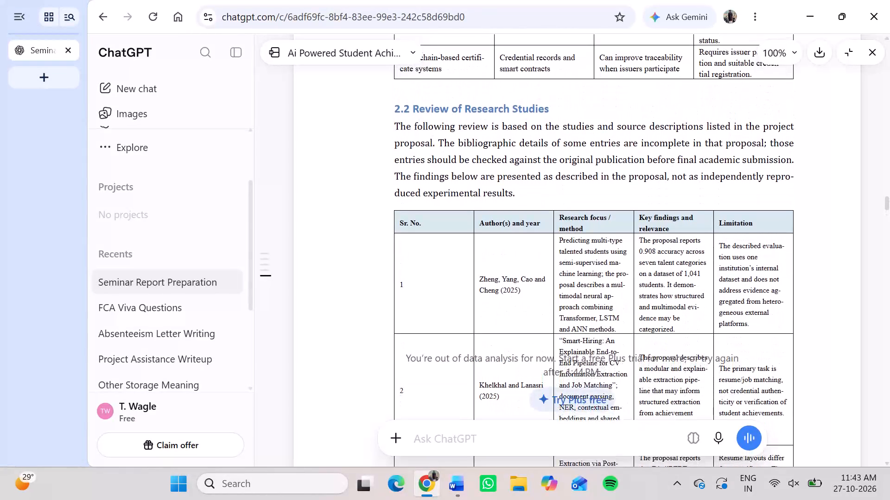
scroll(599, 321, up, 3)
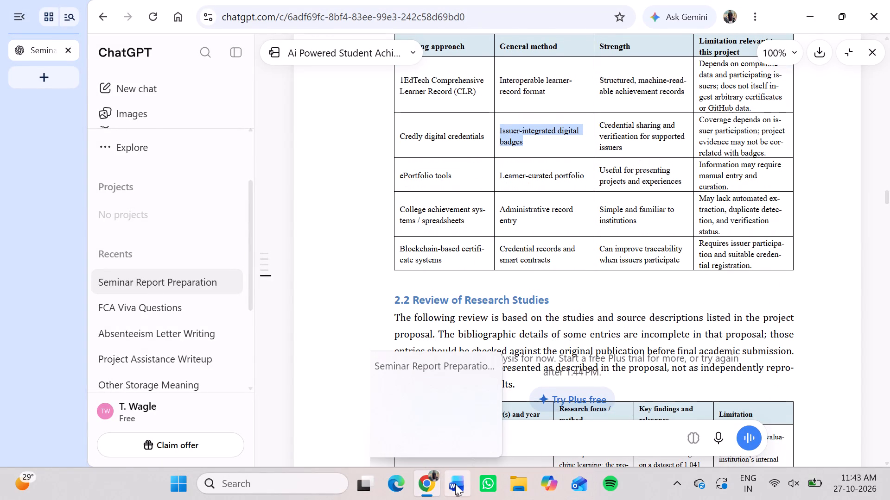
Review the Chapter 2 literature review table and the start of Chapter 3 in the Word report.
click(464, 438)
scroll(475, 321, down, 3)
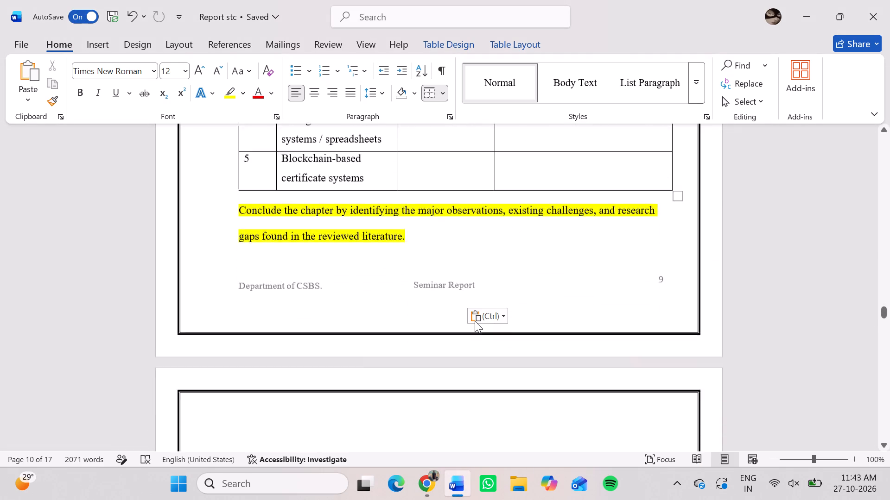
scroll(475, 321, down, 2)
scroll(475, 321, up, 3)
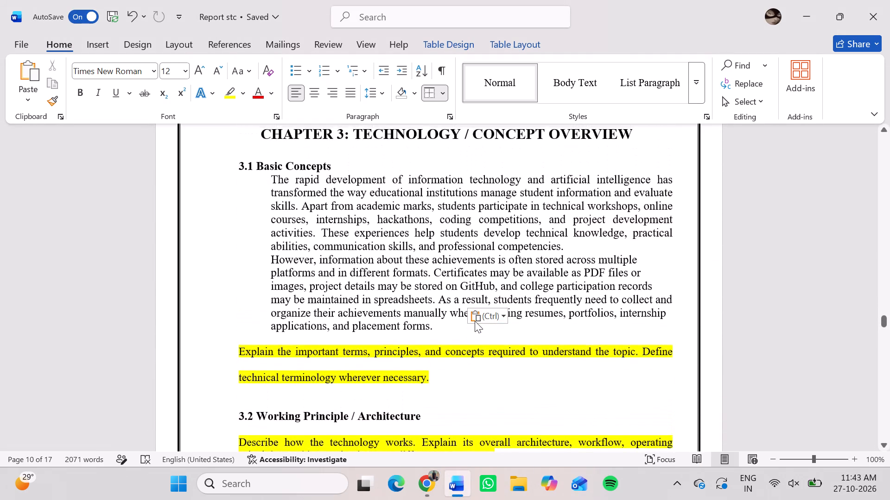
scroll(475, 321, up, 2)
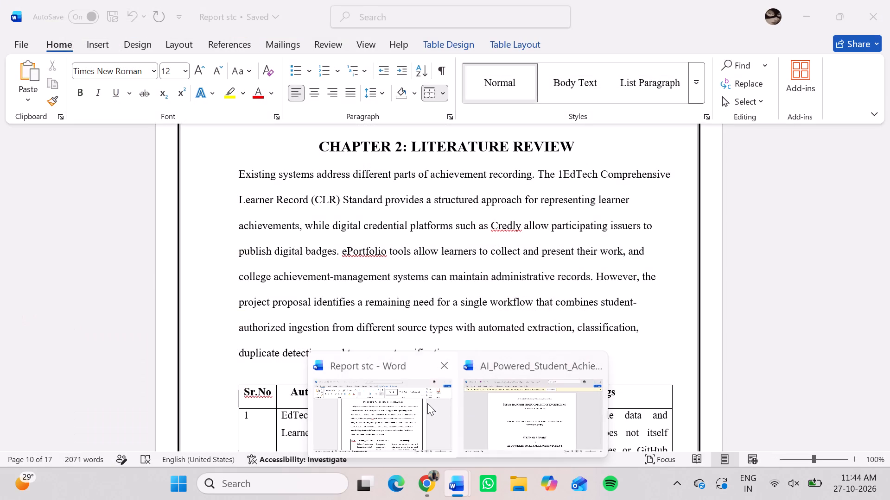
Insert an empty paragraph between the Chapter 2 introductory text and the literature review table in Report stc.
click(427, 403)
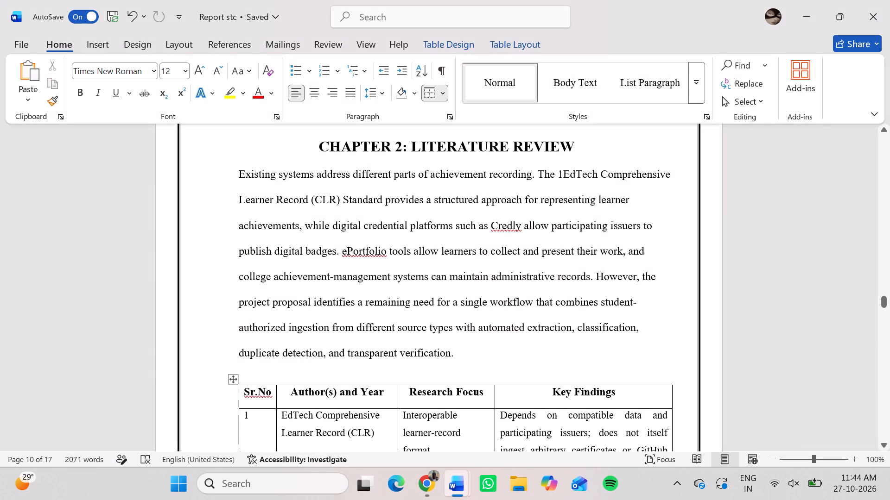
click(460, 349)
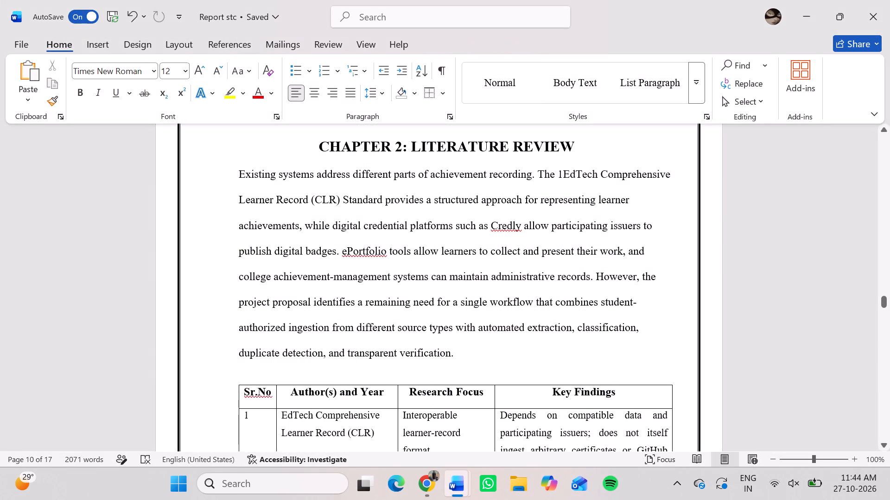
key(Return)
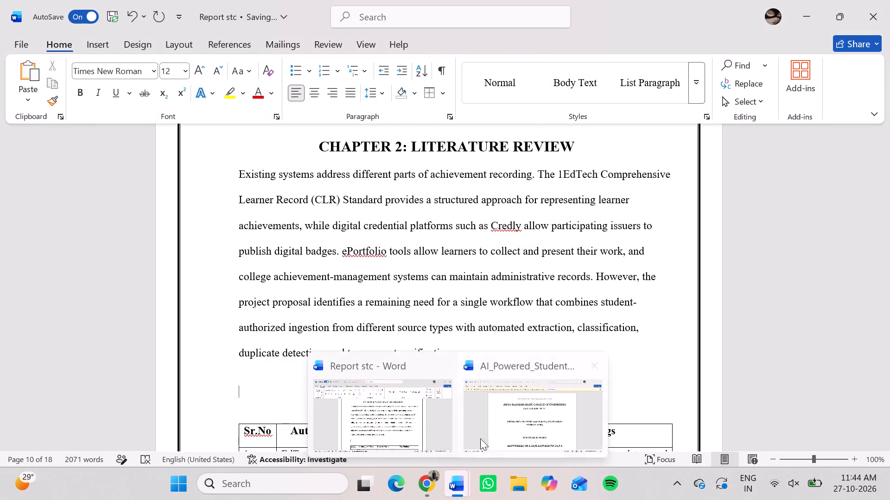
Switch to the downloaded AI_Powered_Student_Achievement_Seminar_Report, find the existing approaches table in section 2.1, and enable editing of the document.
click(490, 428)
scroll(490, 428, down, 3)
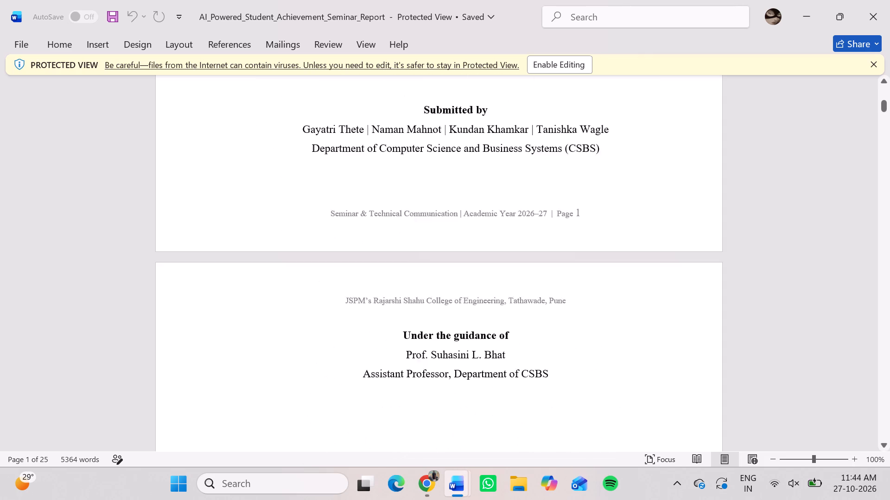
scroll(490, 428, down, 7)
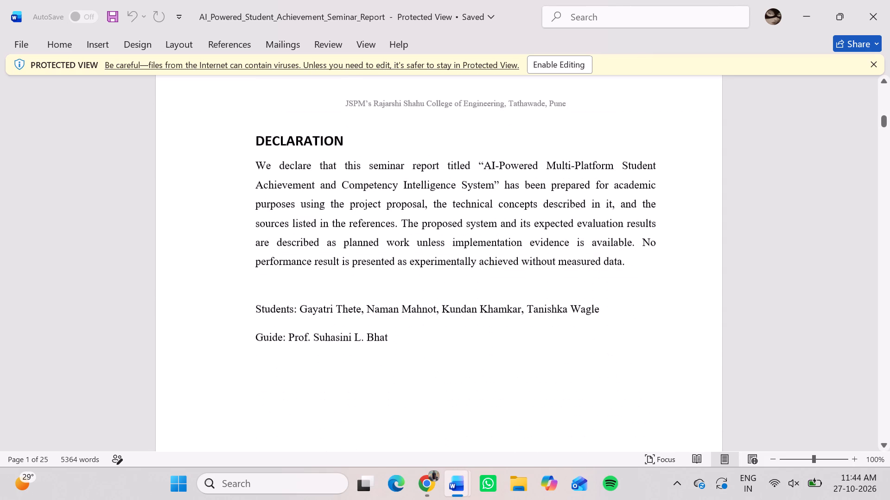
scroll(490, 428, down, 2)
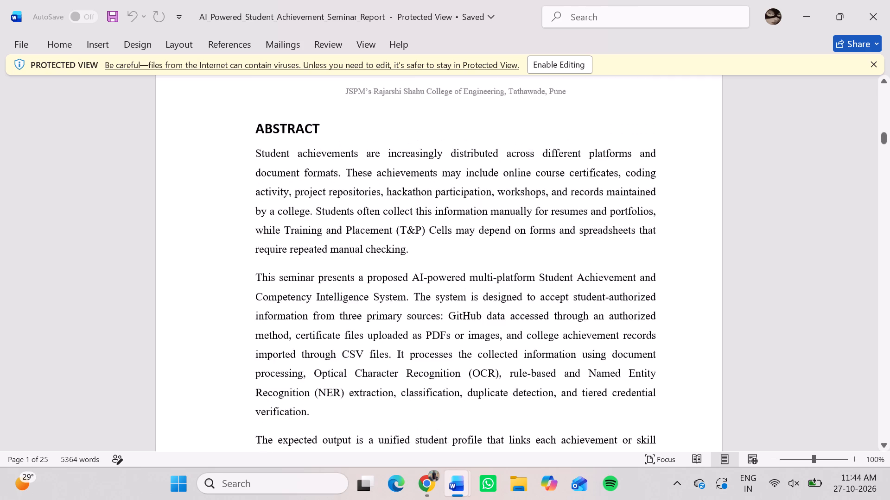
scroll(490, 428, down, 5)
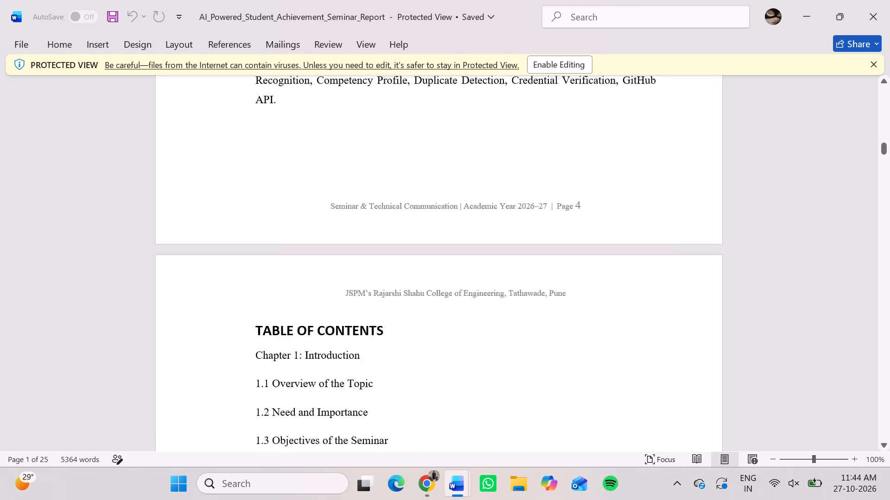
scroll(490, 428, down, 5)
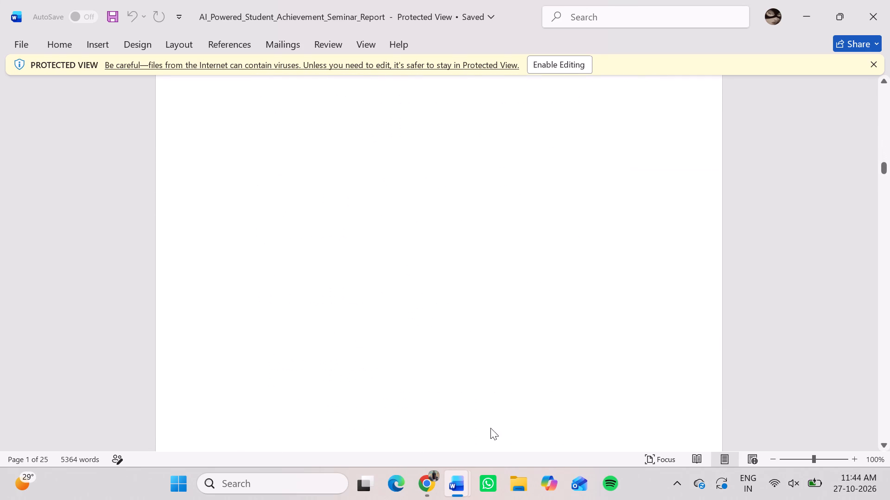
scroll(490, 428, down, 4)
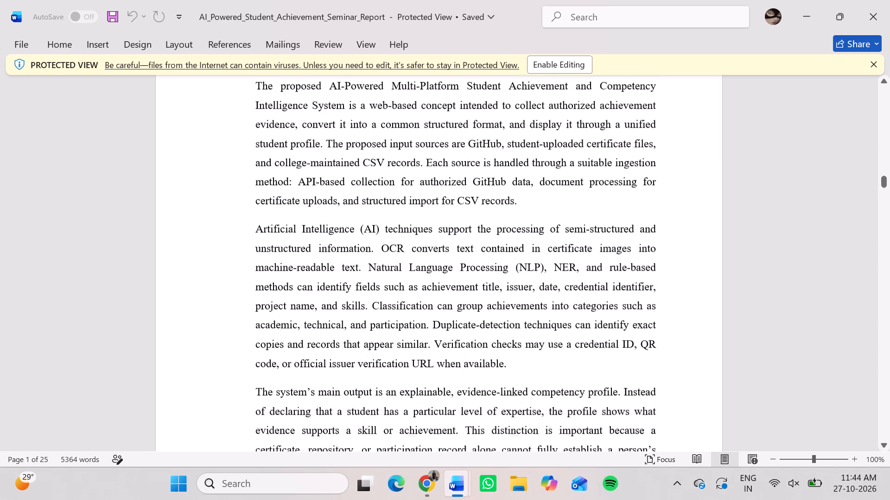
scroll(490, 428, down, 4)
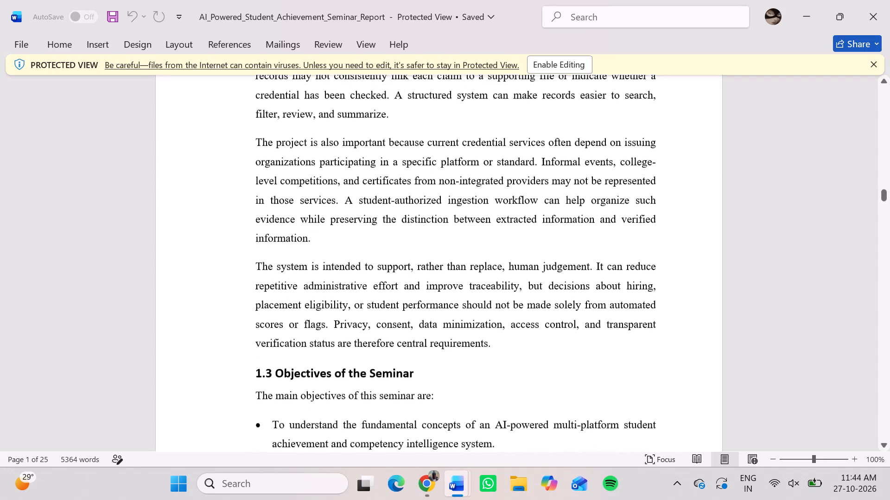
scroll(490, 428, down, 4)
scroll(490, 428, up, 1)
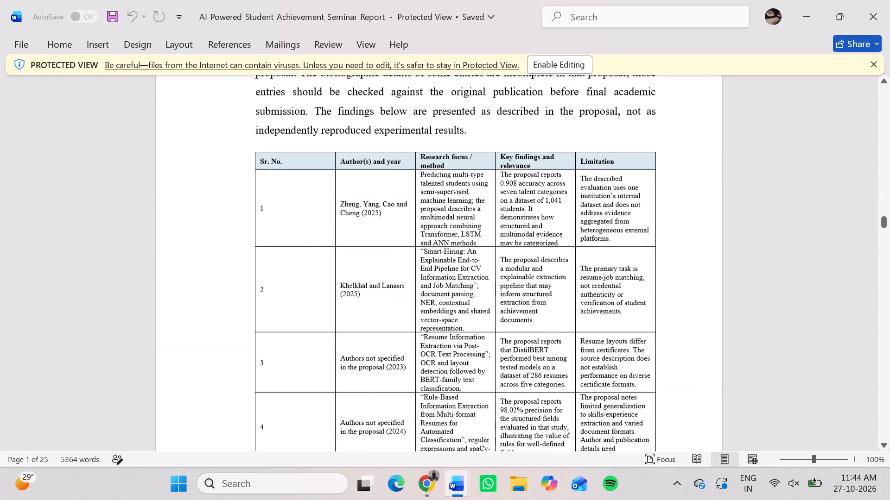
scroll(490, 428, up, 5)
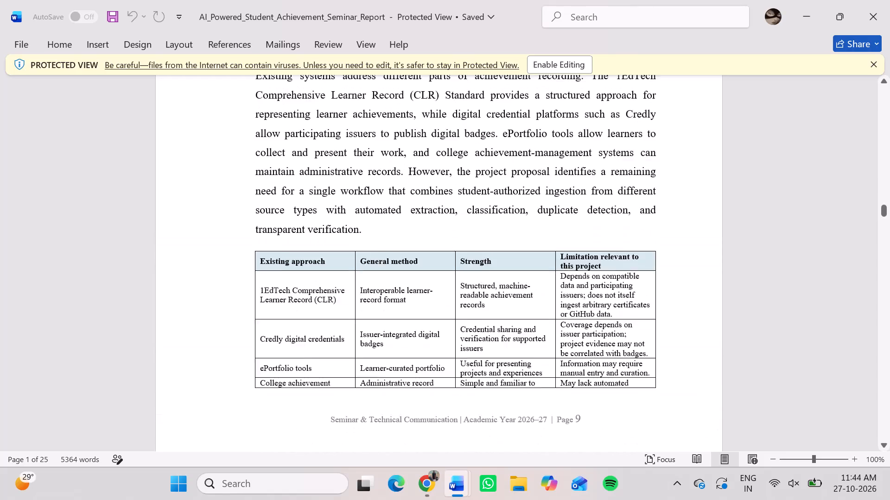
scroll(490, 428, up, 1)
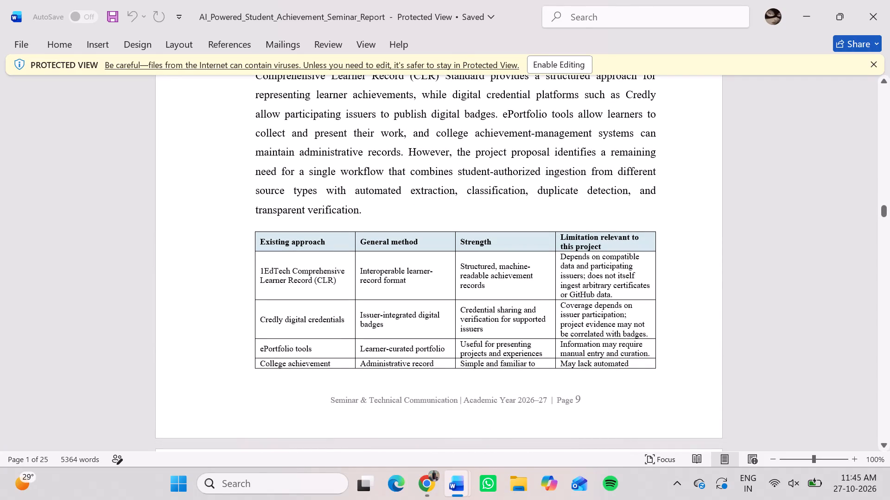
click(547, 68)
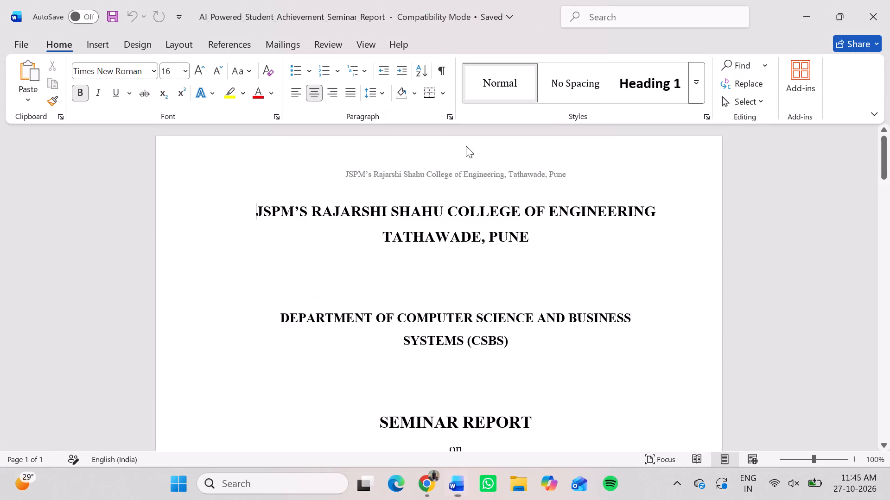
Insert empty paragraphs after the section 2.1 text so the whole existing approaches table starts on a new page.
scroll(420, 290, down, 20)
scroll(420, 290, down, 3)
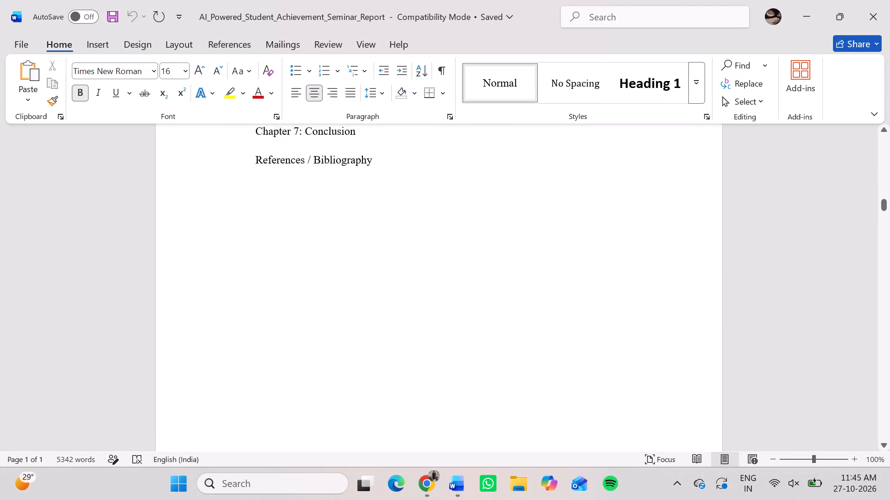
scroll(420, 290, down, 4)
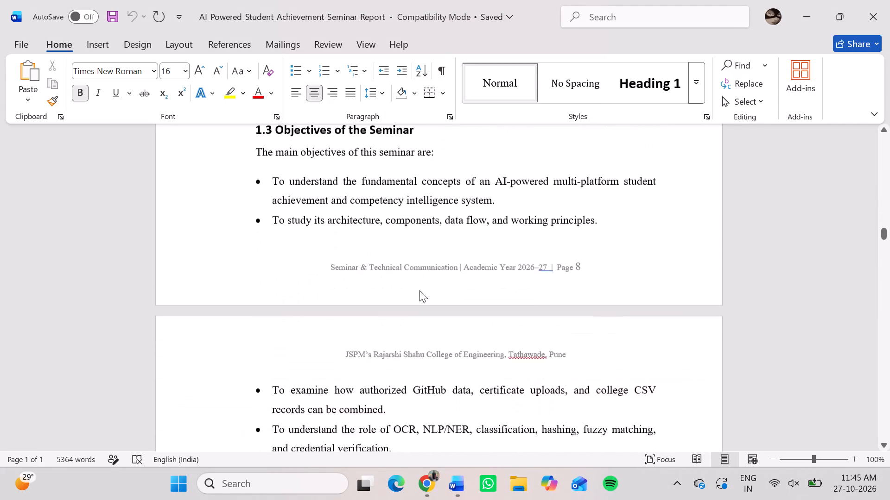
scroll(420, 290, down, 4)
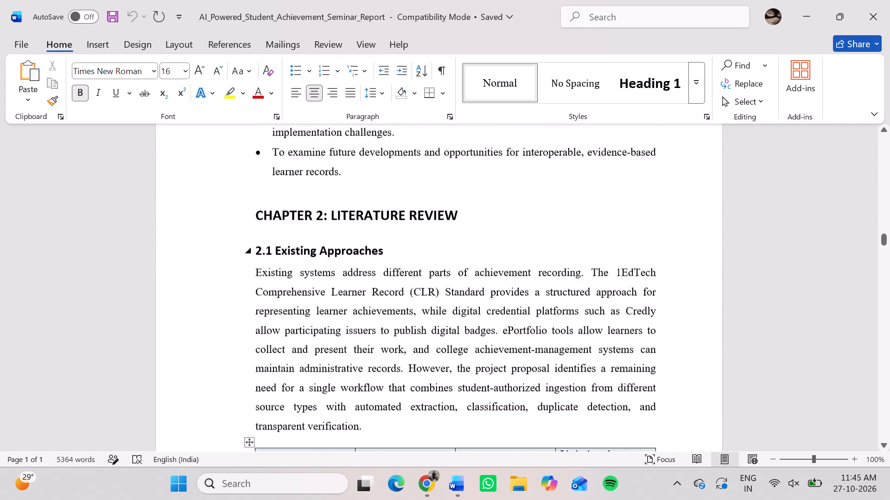
scroll(420, 290, down, 2)
click(413, 280)
key(Return)
key(Return)
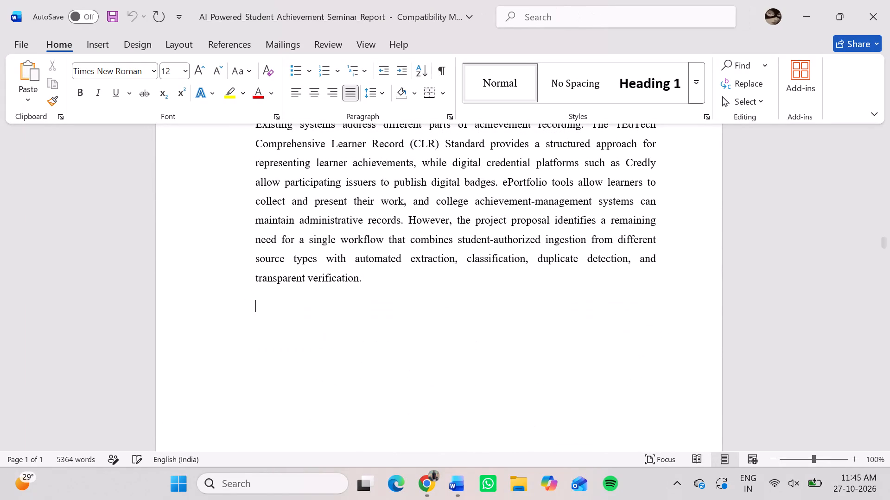
key(Return)
key(Return)
key(Return)
key(Return)
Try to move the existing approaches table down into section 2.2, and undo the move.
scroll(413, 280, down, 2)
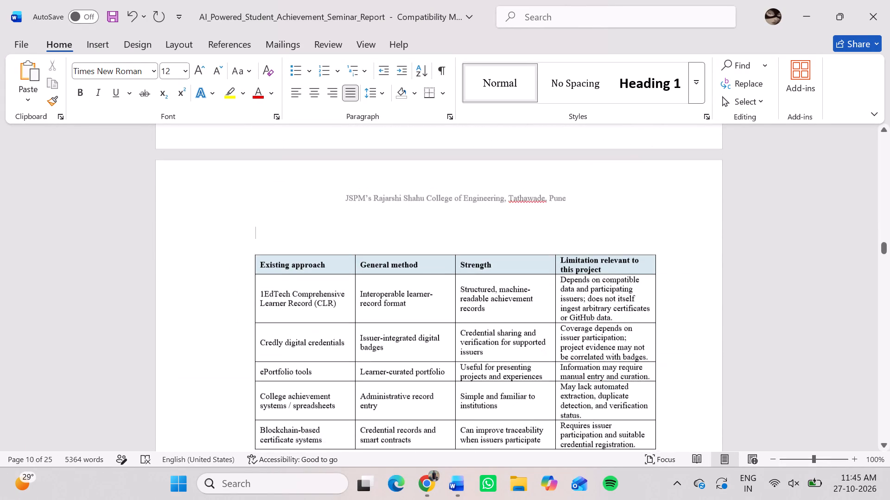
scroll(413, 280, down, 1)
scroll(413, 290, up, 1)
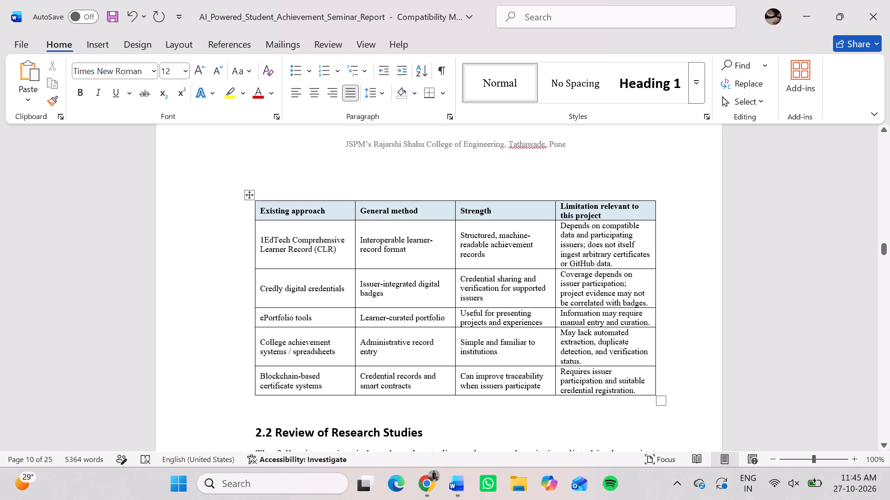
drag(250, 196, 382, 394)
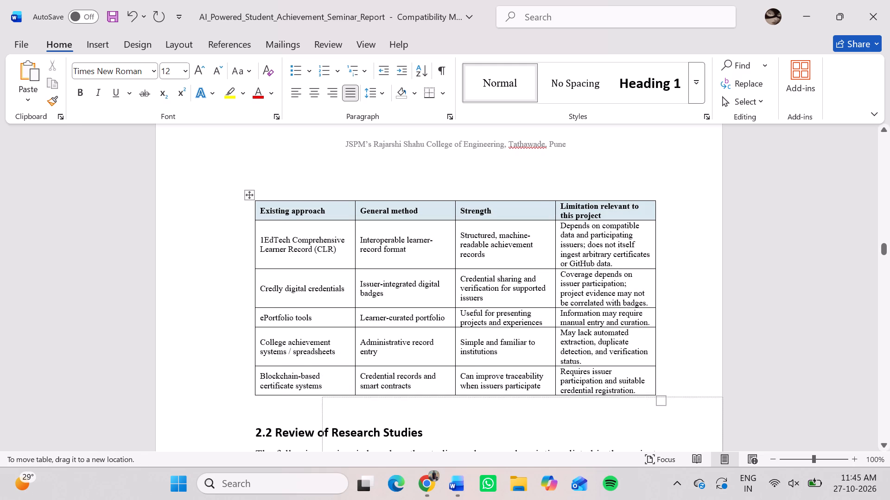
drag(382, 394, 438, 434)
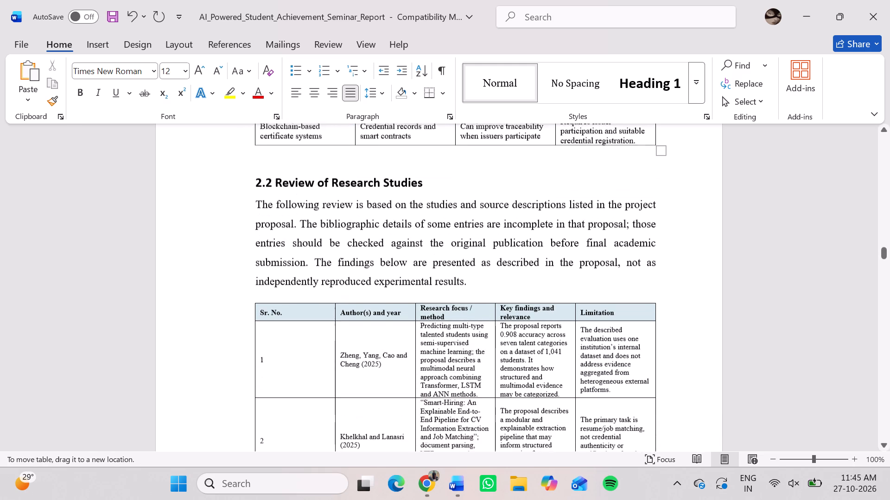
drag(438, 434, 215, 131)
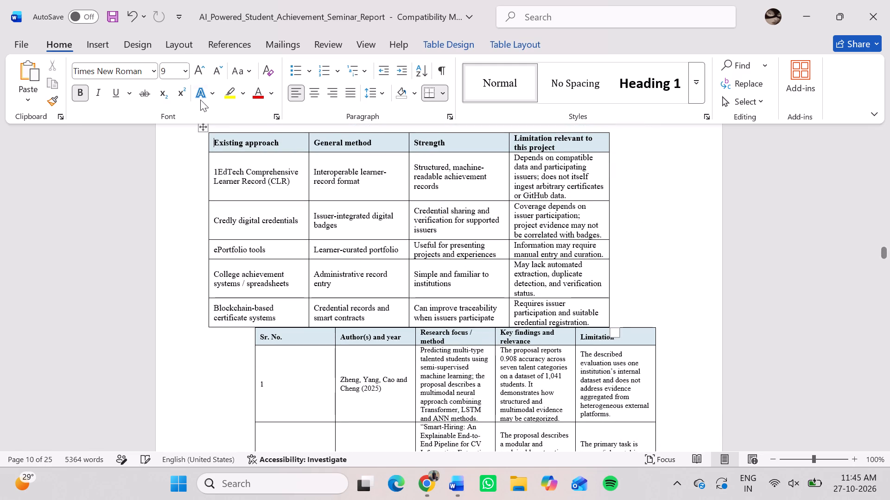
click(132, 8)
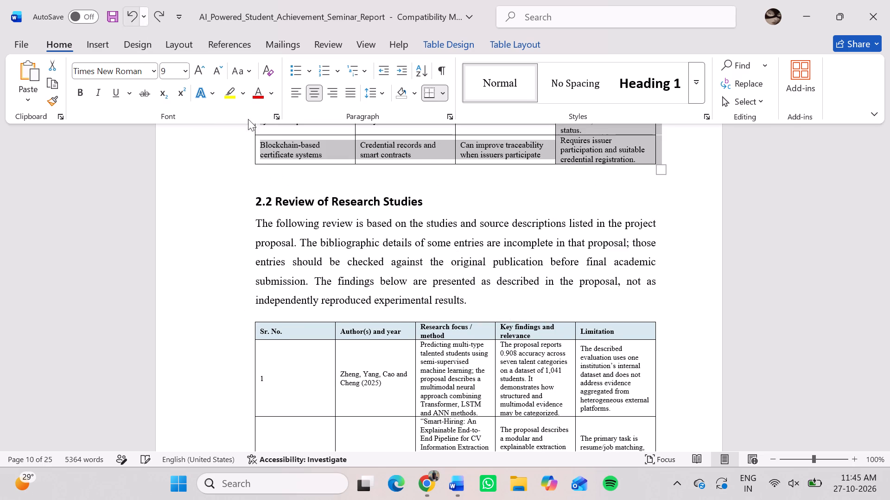
Capture a screenshot snip of the whole existing approaches table, from its header row to the blockchain-based certificate systems row.
scroll(333, 171, up, 2)
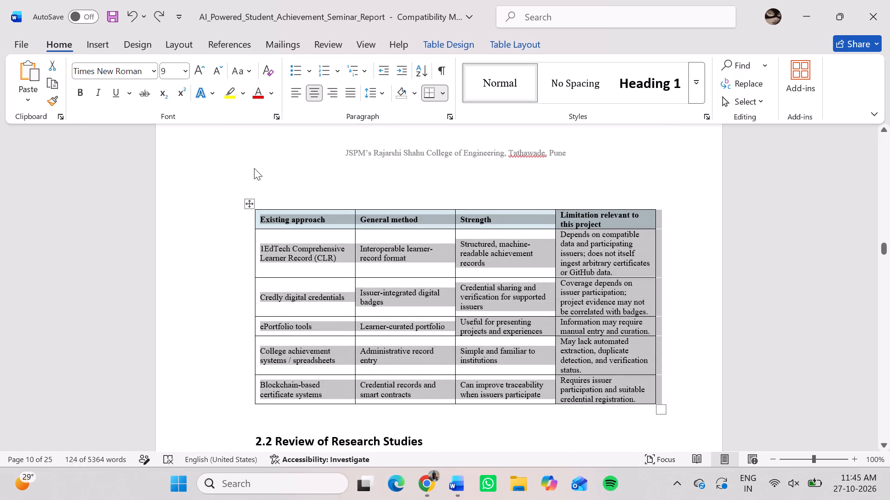
click(254, 168)
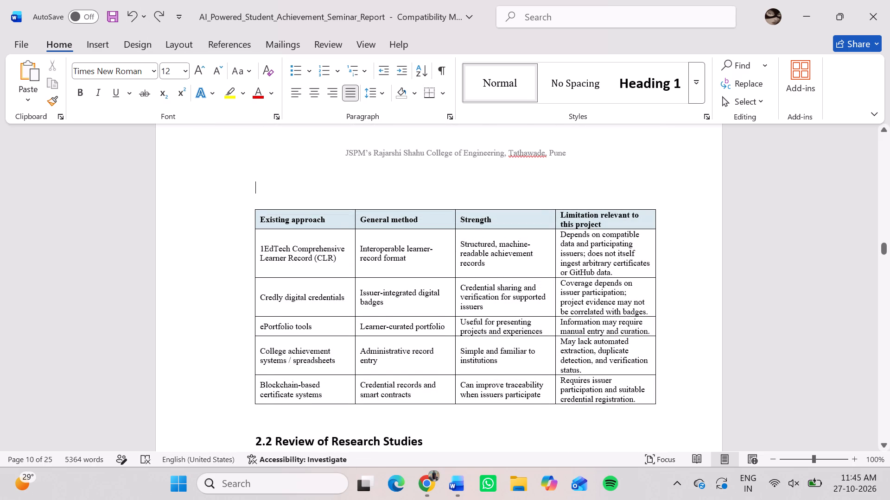
key(shift+super+s)
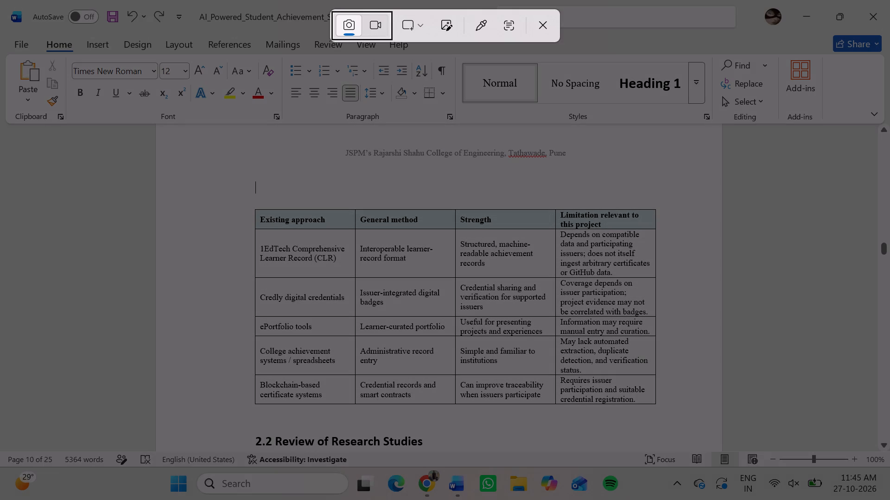
drag(253, 206, 648, 406)
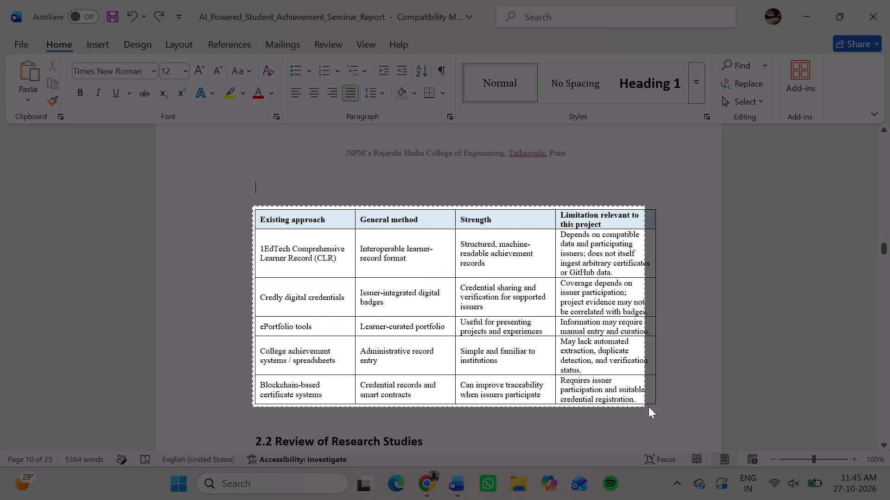
drag(648, 406, 172, 205)
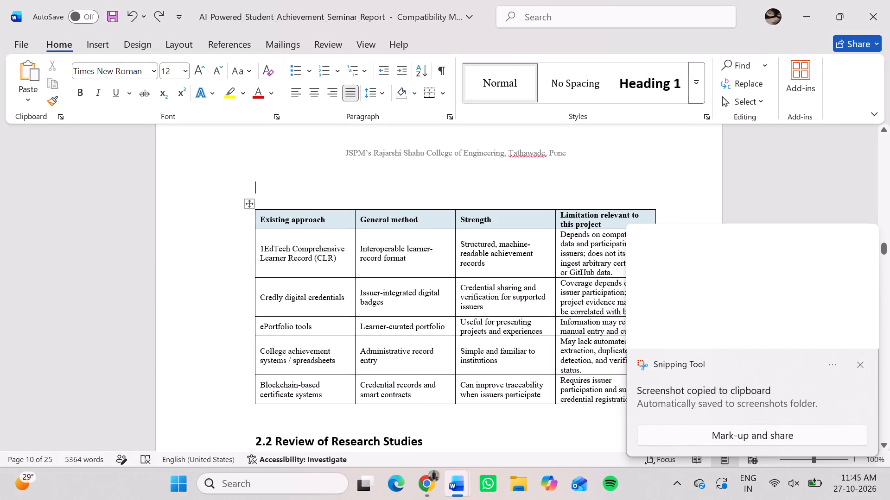
Set the font size of all text in the existing approaches table to 12.
drag(260, 216, 710, 386)
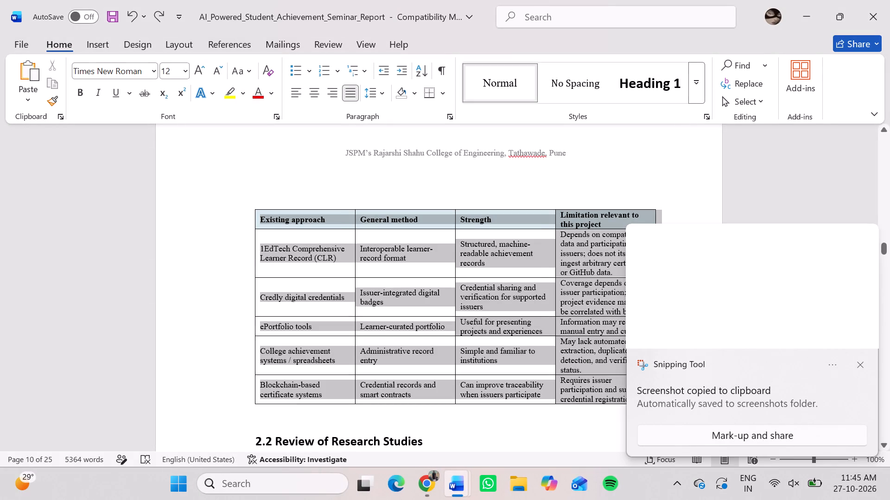
drag(710, 386, 743, 387)
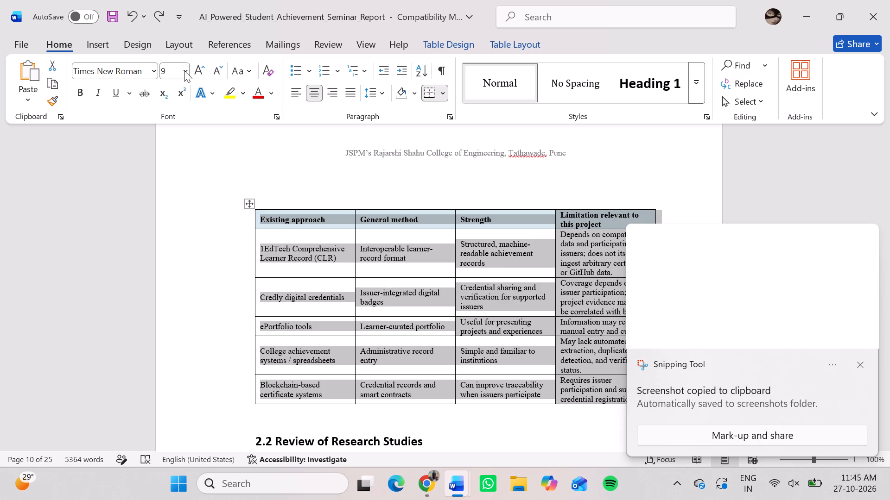
click(184, 71)
click(176, 157)
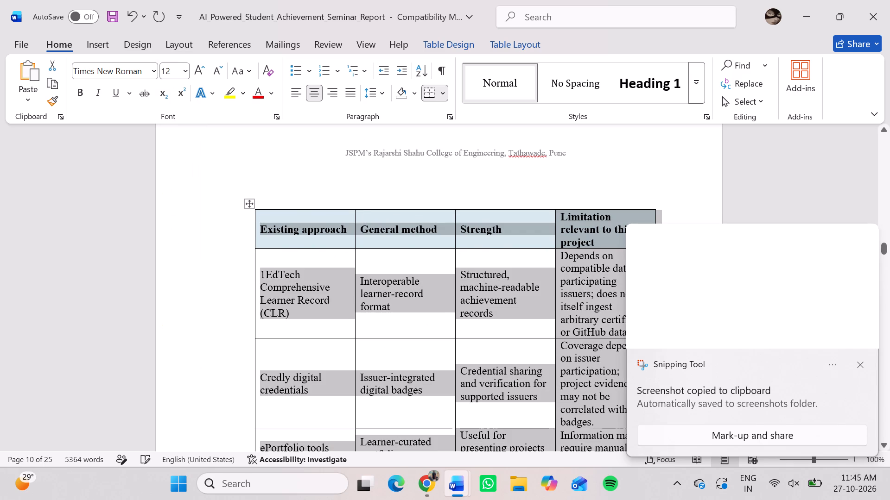
scroll(193, 239, down, 1)
click(193, 239)
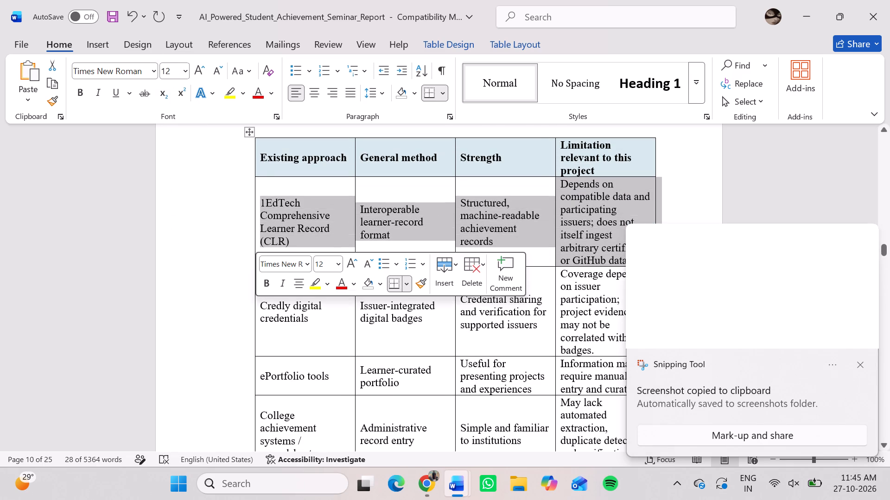
click(747, 152)
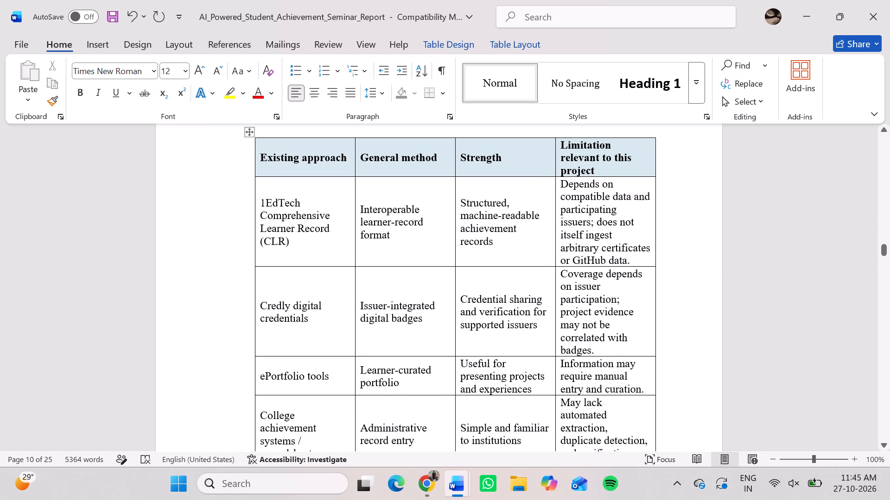
Look over the pages from section 1.2 to section 2.2, checking the layout around the existing approaches table.
scroll(718, 197, down, 1)
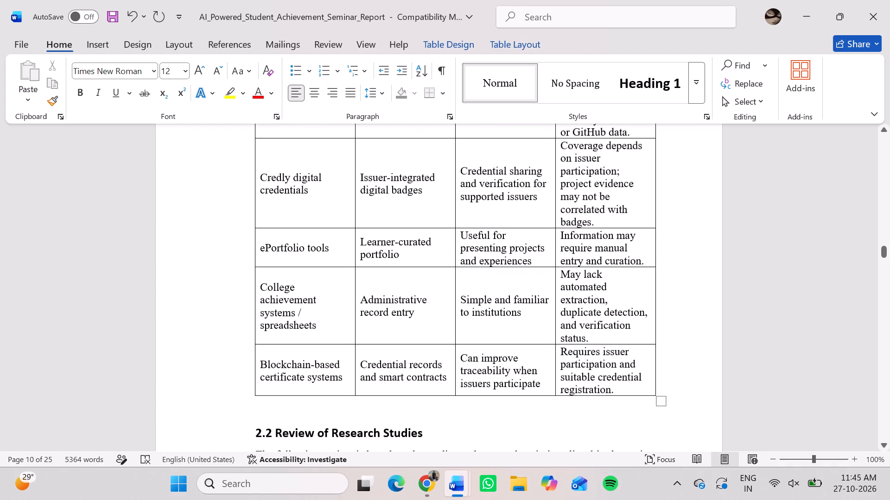
scroll(718, 197, up, 1)
ctrl+scroll(718, 197, down, 3)
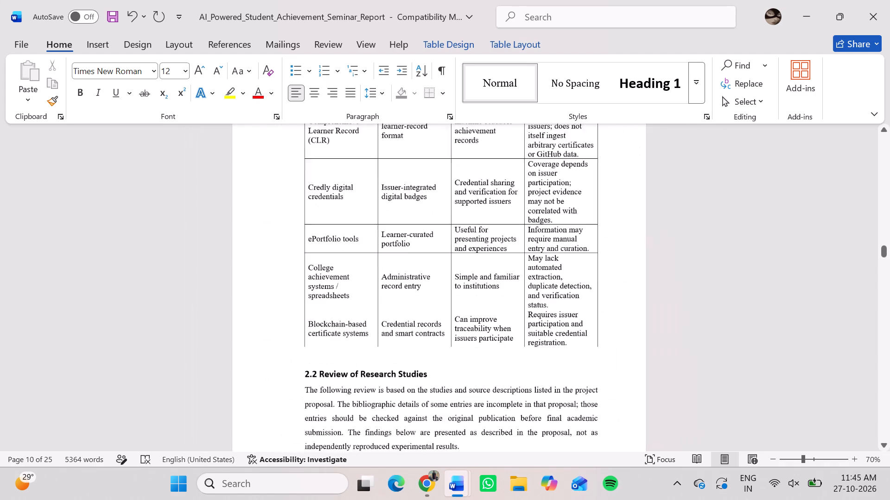
ctrl+scroll(718, 197, up, 2)
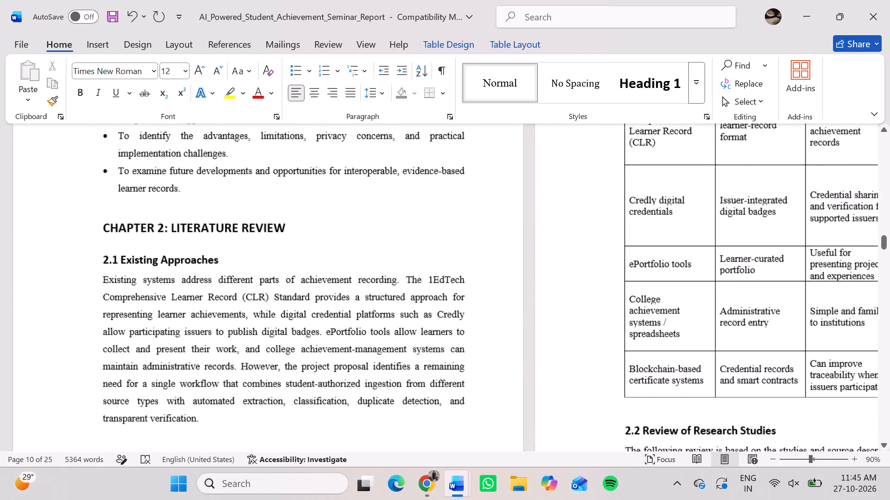
scroll(715, 202, up, 4)
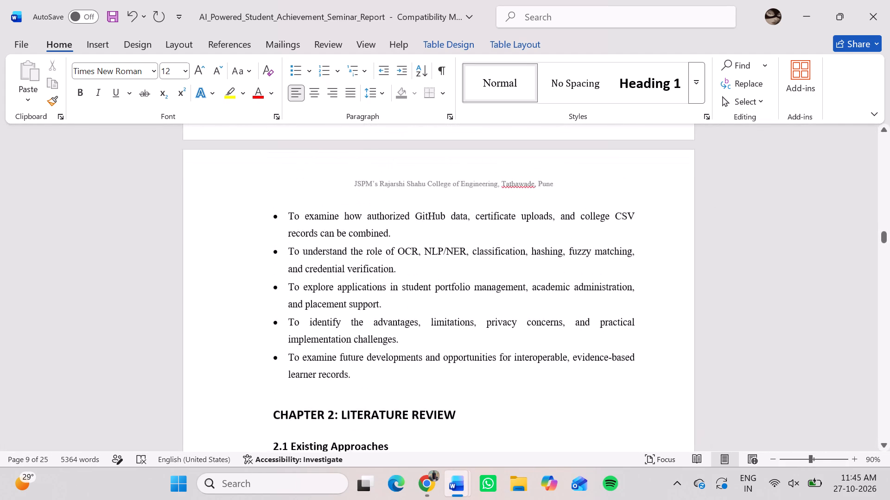
scroll(715, 202, up, 3)
scroll(715, 202, down, 1)
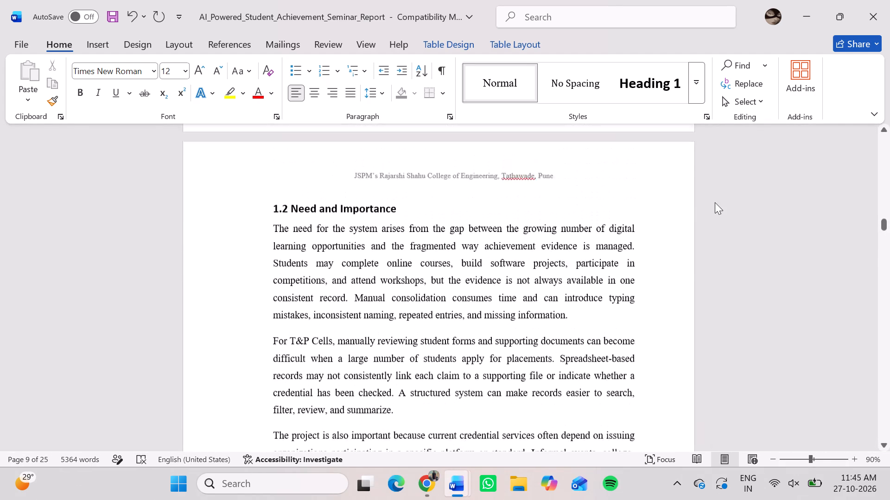
scroll(715, 202, down, 6)
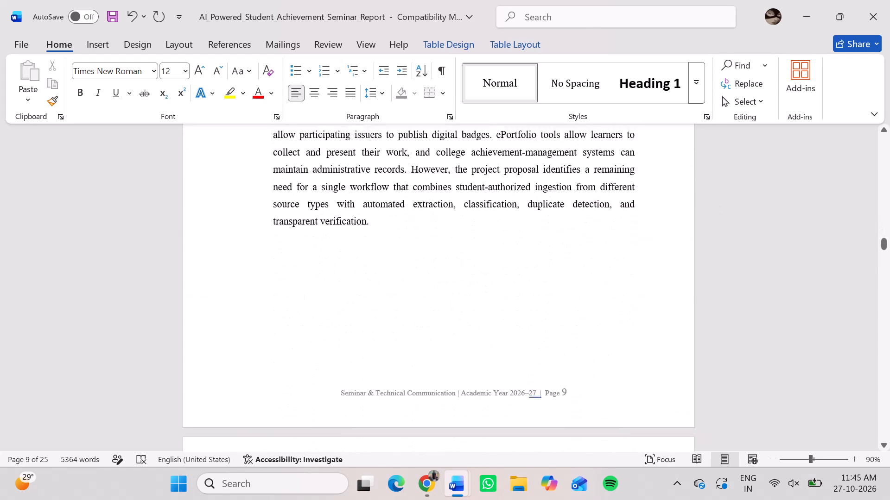
scroll(715, 202, down, 2)
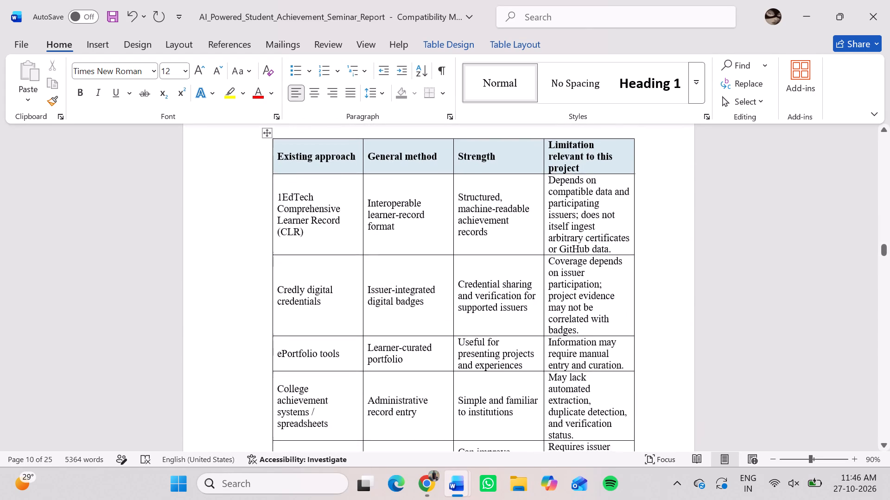
scroll(715, 202, down, 1)
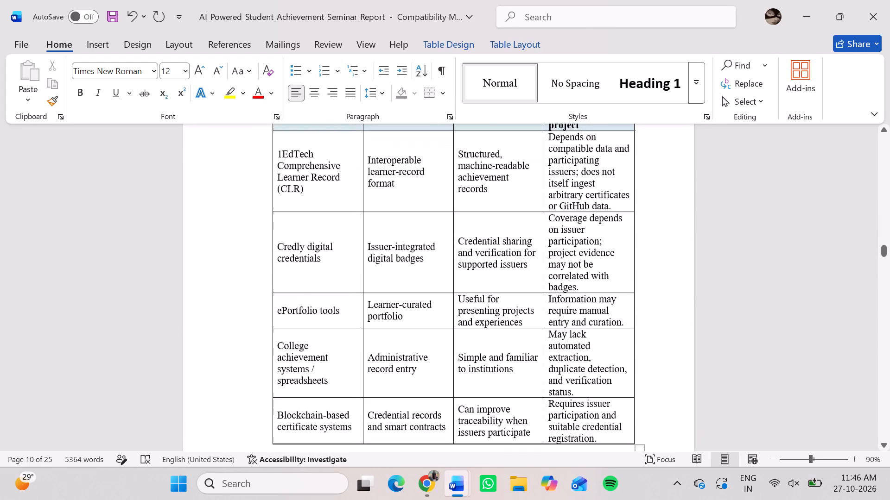
scroll(715, 202, down, 1)
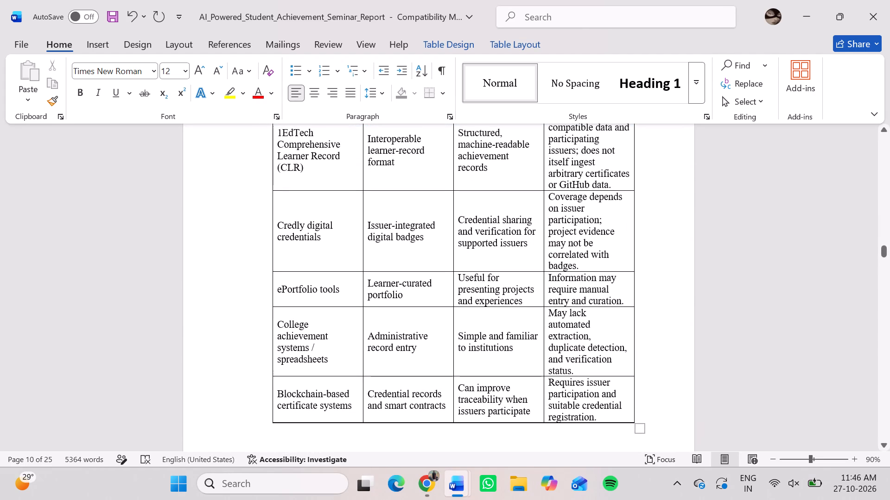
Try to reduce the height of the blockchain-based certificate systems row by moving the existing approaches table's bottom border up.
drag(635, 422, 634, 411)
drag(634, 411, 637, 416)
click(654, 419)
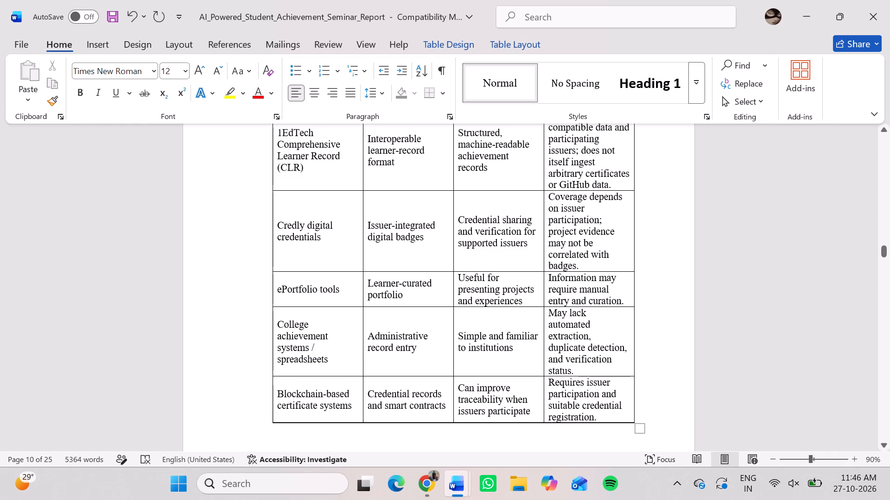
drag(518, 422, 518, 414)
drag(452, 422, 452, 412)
Widen the Limitation relevant to this project column by moving the existing approaches table's outer border slightly past the text margin.
drag(633, 244, 628, 249)
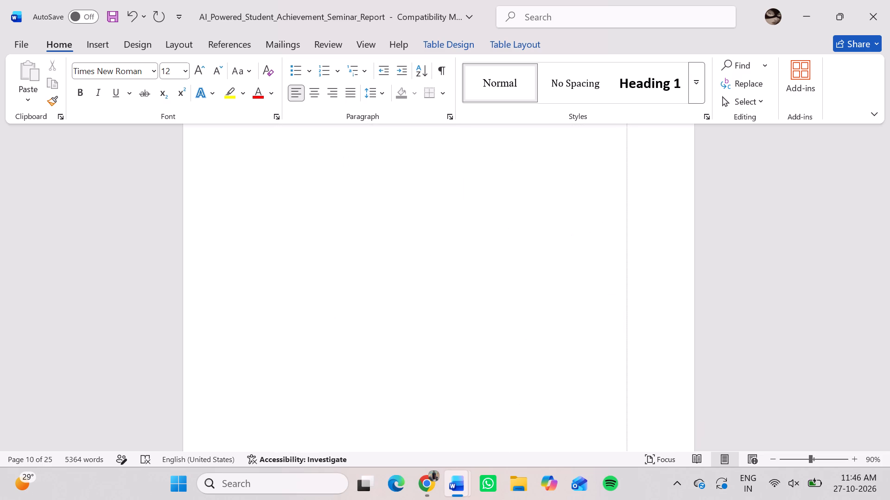
drag(628, 249, 644, 246)
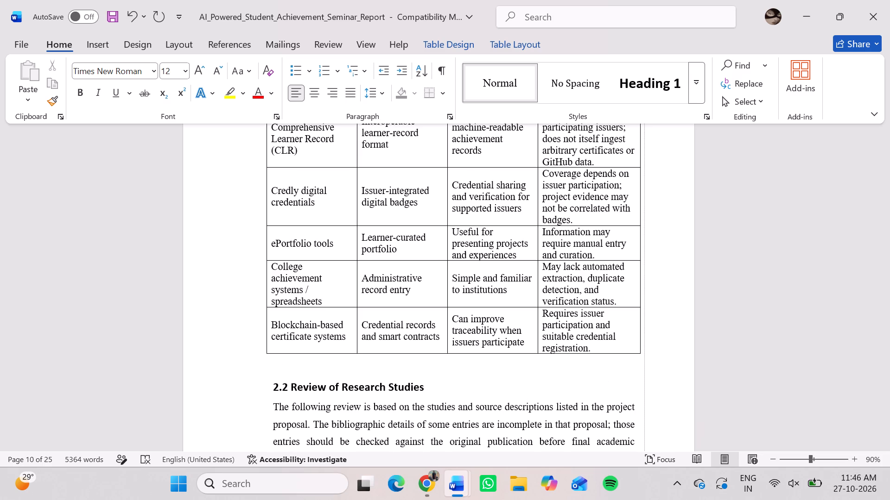
drag(644, 246, 651, 243)
Capture a screenshot snip of the whole existing approaches table, from its header row through the blockchain-based certificate systems row.
scroll(651, 243, up, 1)
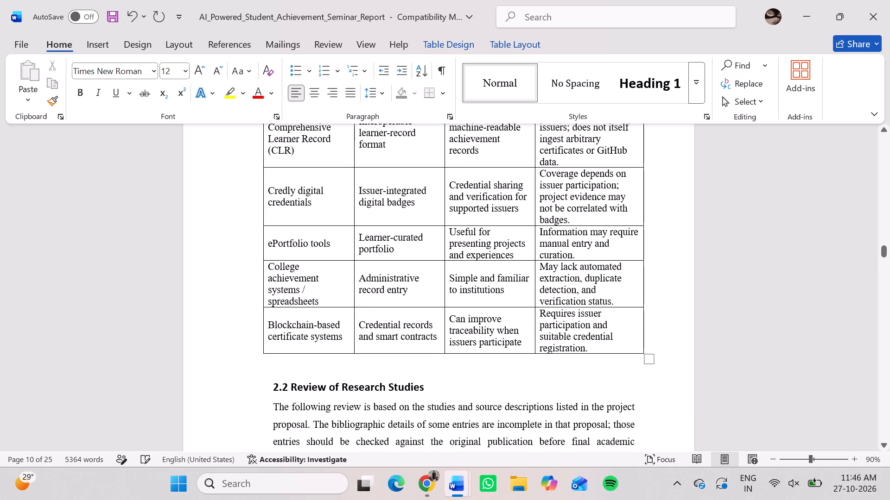
scroll(651, 243, up, 1)
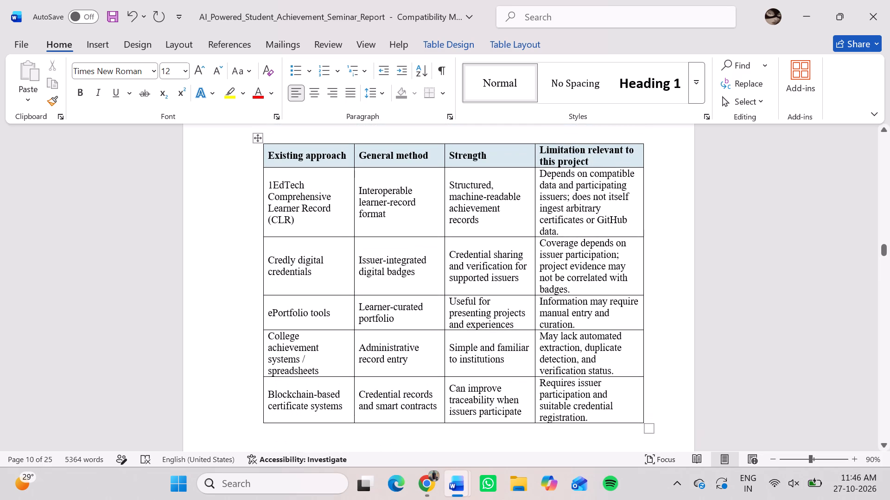
scroll(651, 243, up, 1)
key(shift+super+s)
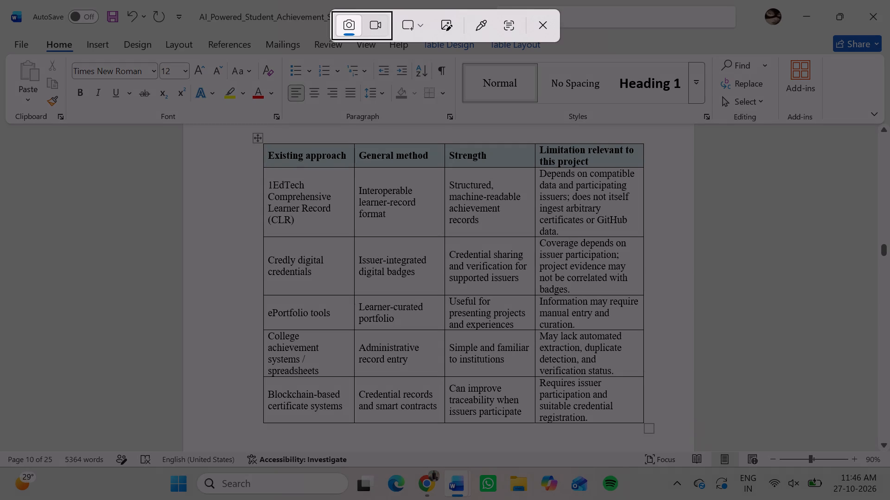
drag(263, 143, 642, 413)
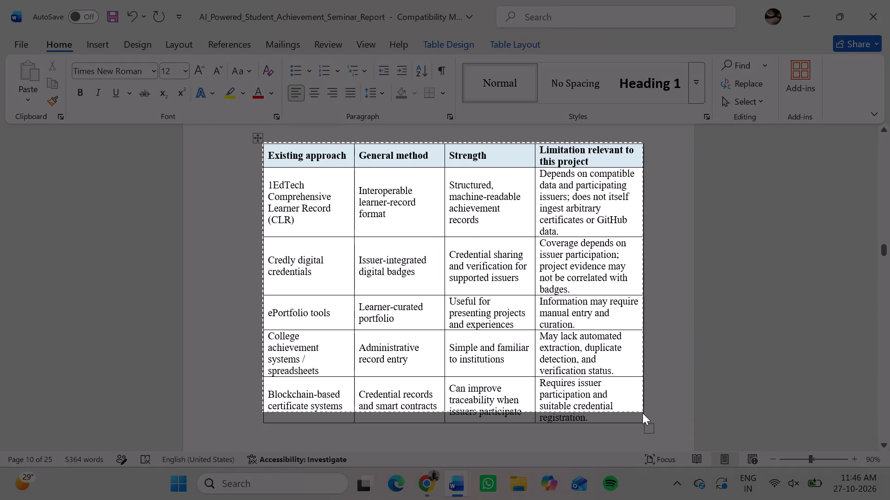
drag(642, 413, 643, 424)
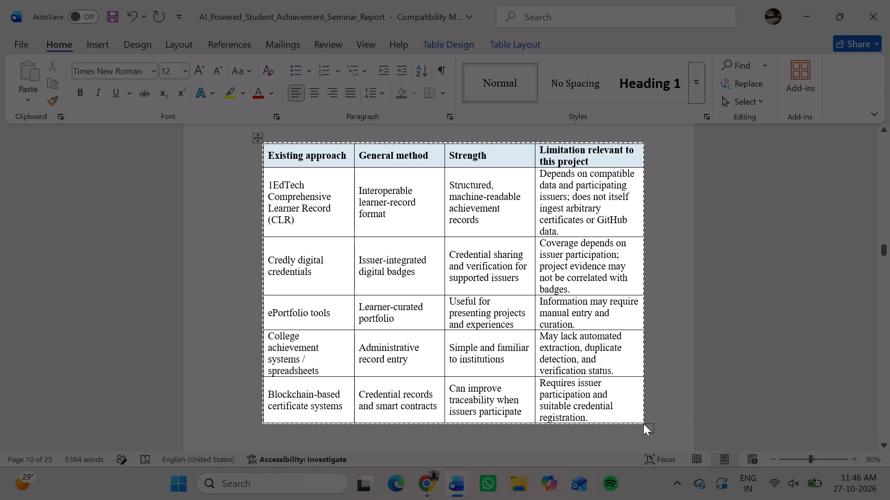
drag(643, 424, 642, 424)
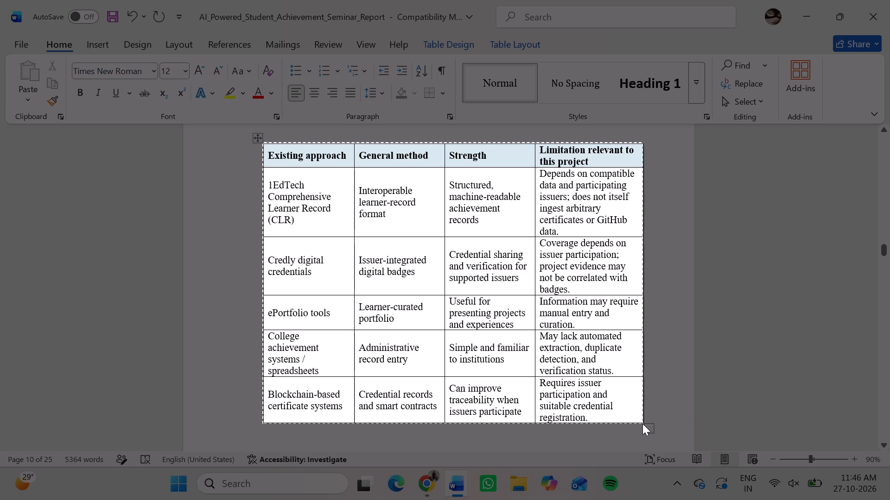
drag(642, 424, 644, 424)
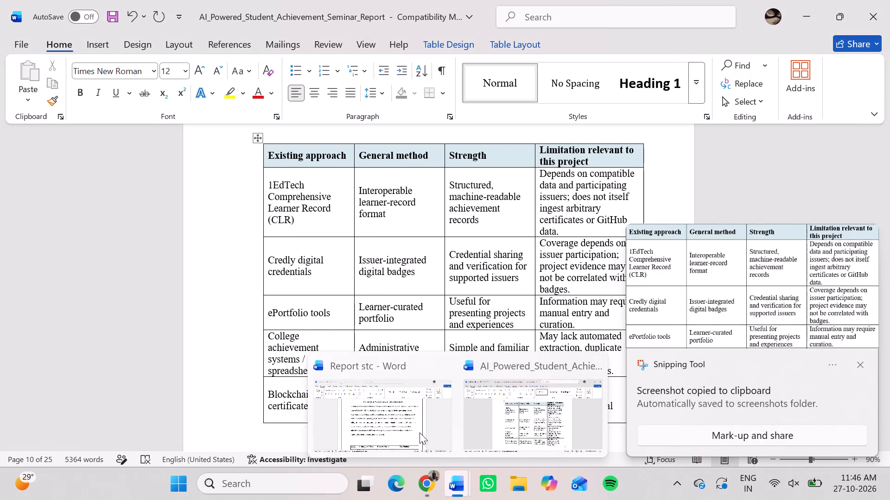
Paste the table snip into the Report stc document between the Chapter 2 literature review paragraph and the Sr.No table, and save.
click(404, 417)
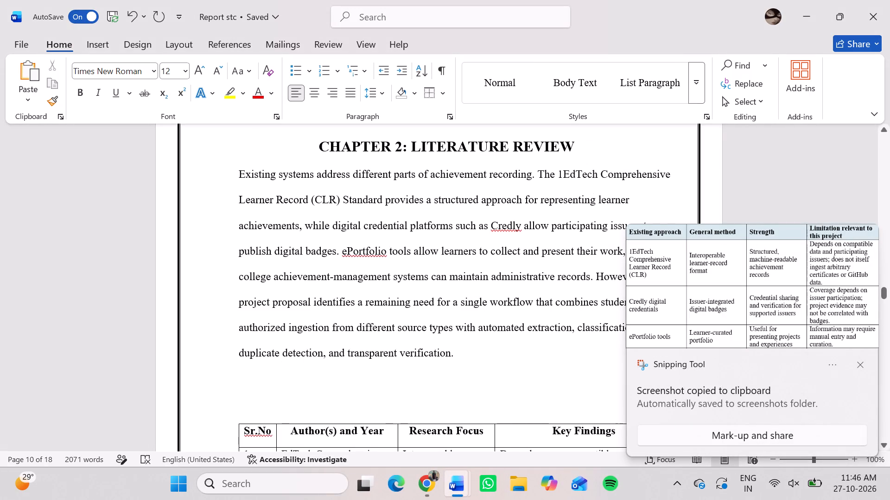
click(341, 396)
key(ctrl+v)
scroll(559, 349, up, 1)
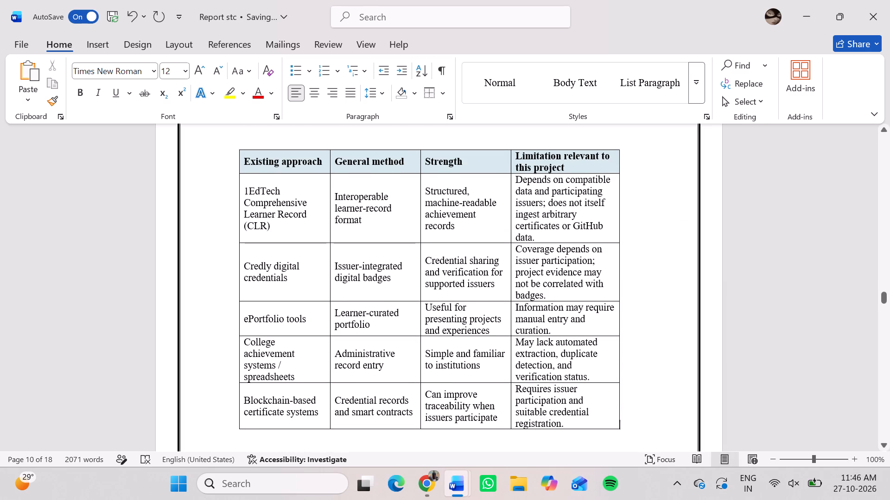
scroll(559, 349, up, 1)
scroll(559, 349, down, 3)
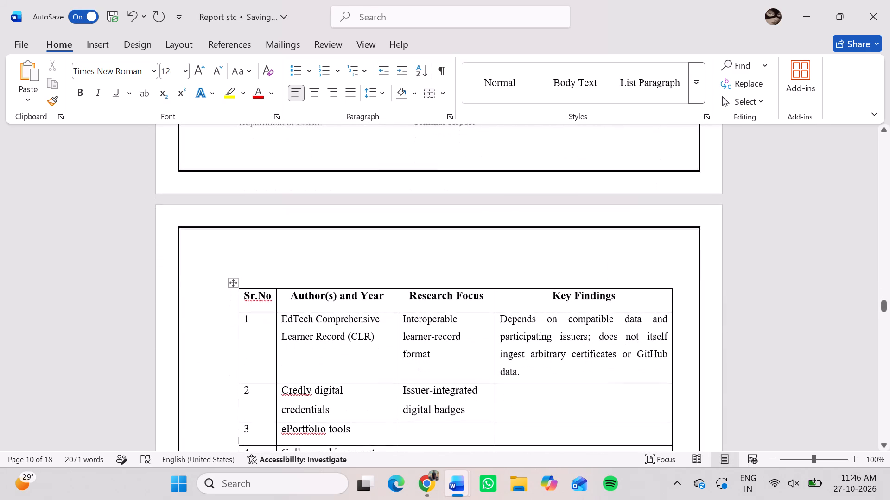
key(ctrl+s)
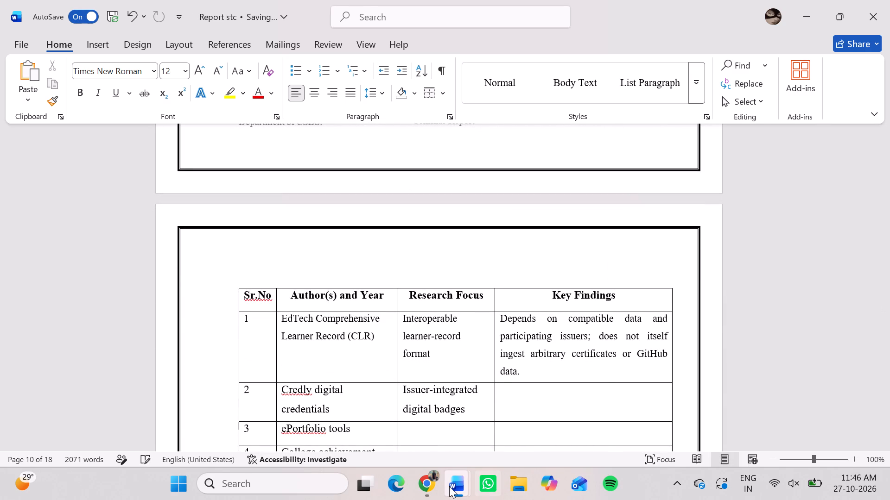
In AI_Powered_Student_Achievement_Seminar_Report, insert four empty paragraphs after the section 2.2 text so the research studies table starts on a new page.
click(490, 412)
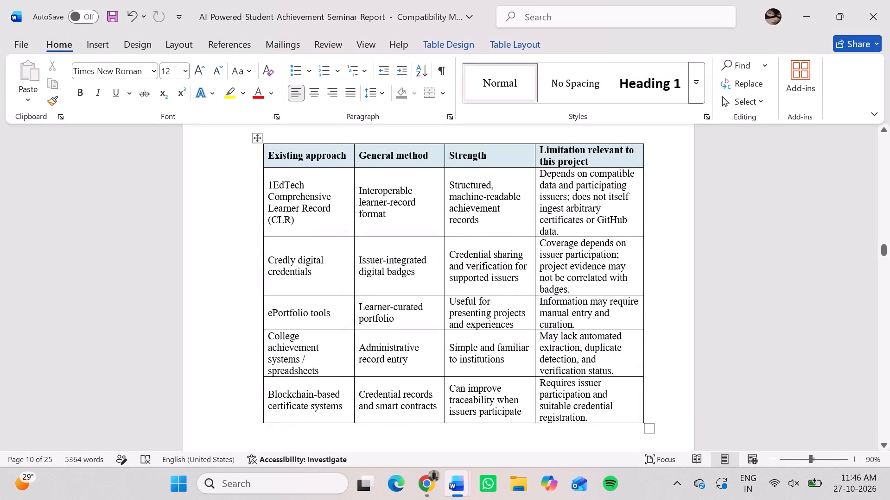
scroll(471, 386, down, 3)
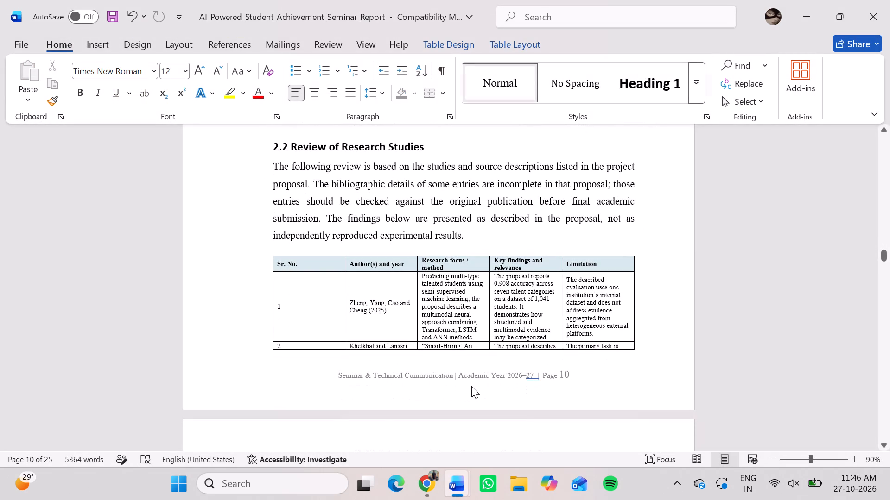
scroll(471, 386, down, 2)
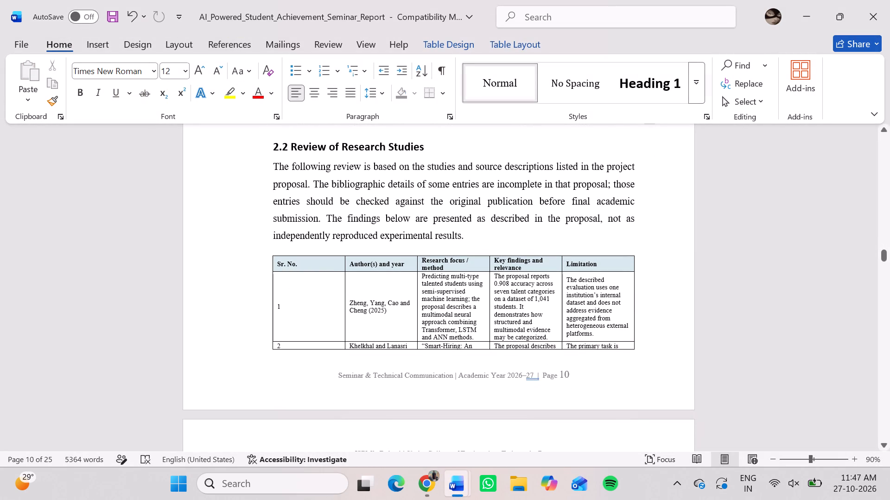
click(511, 235)
key(Return)
key(Return)
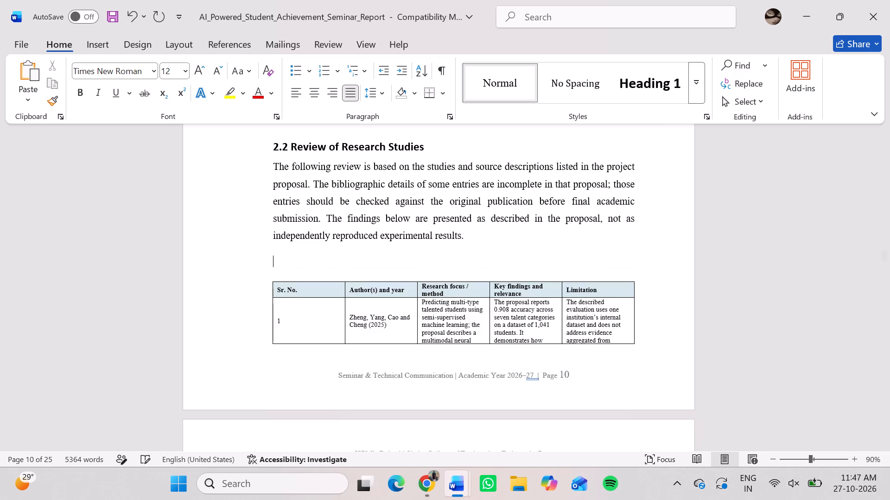
key(Return)
key(Return)
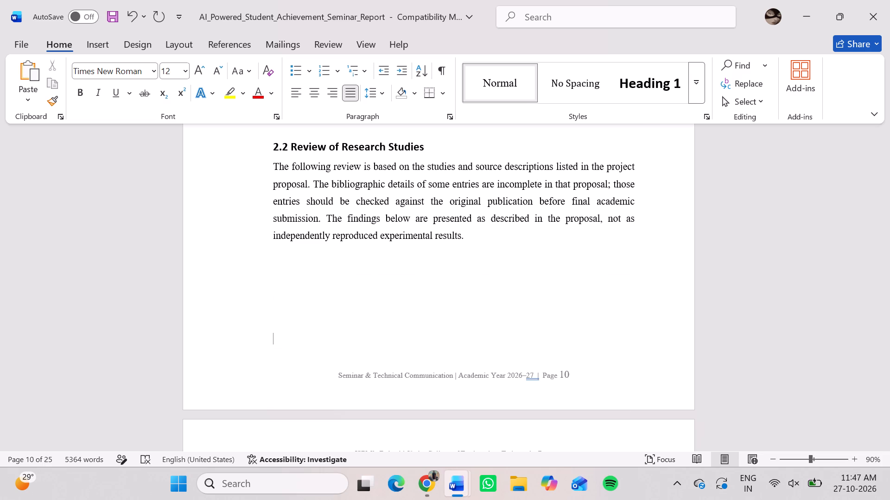
scroll(462, 250, up, 1)
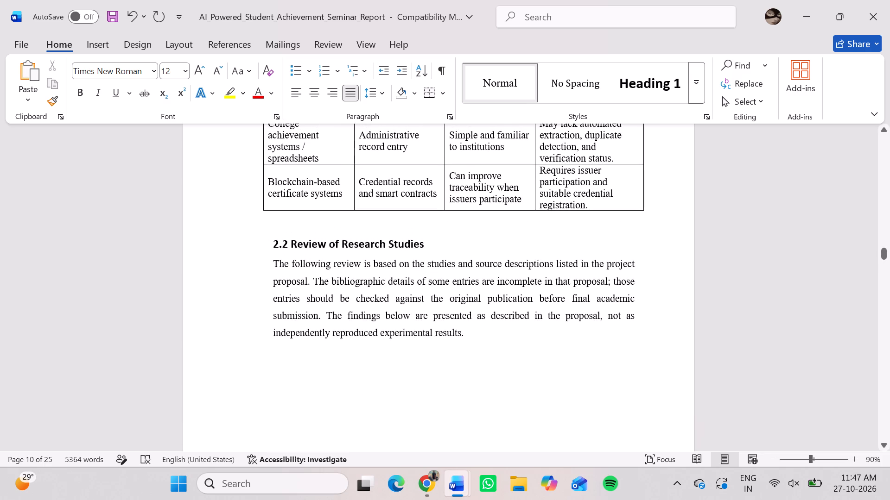
Set the text from the 2.2 Review of Research Studies heading through page 25 to font size 12, and save the document.
drag(256, 239, 469, 493)
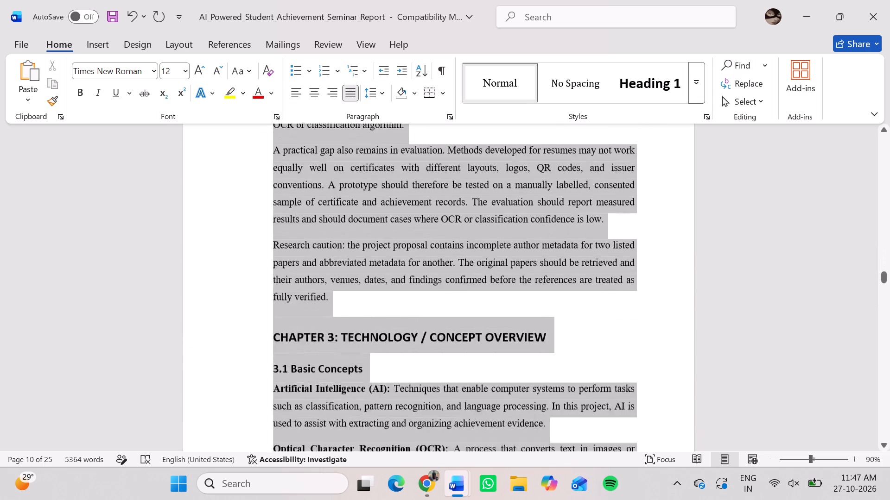
drag(469, 493, 499, 478)
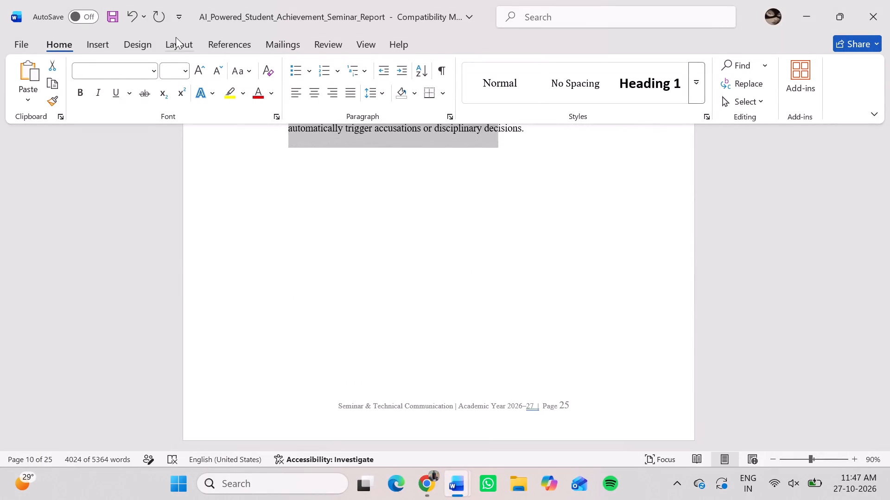
click(185, 66)
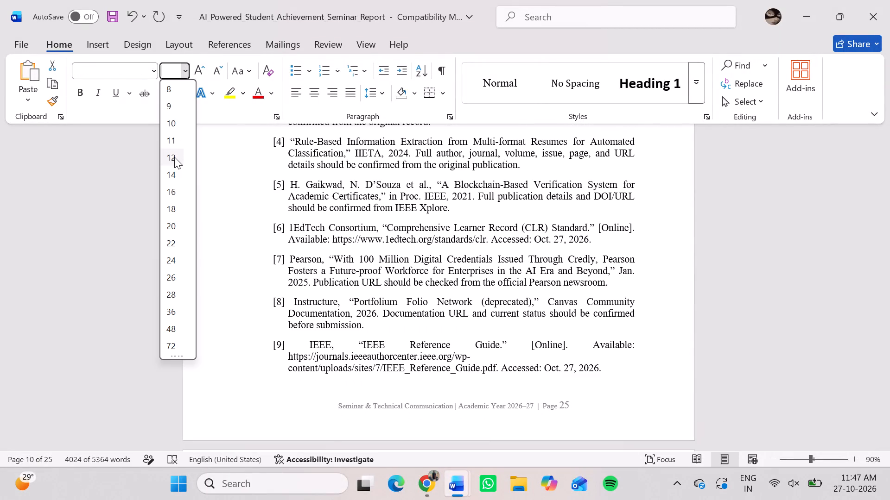
click(174, 157)
click(243, 220)
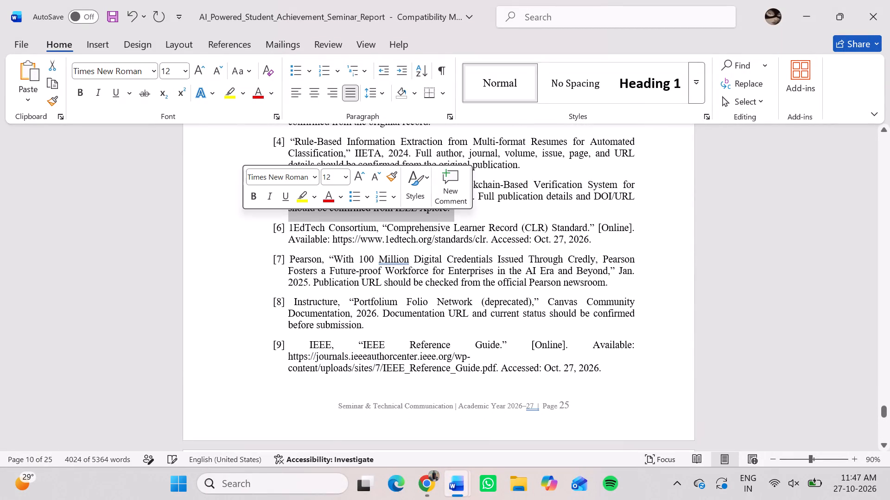
key(ctrl+s)
Look over the resized pages of the report from the references back to the start of Chapter 2.
scroll(243, 220, up, 6)
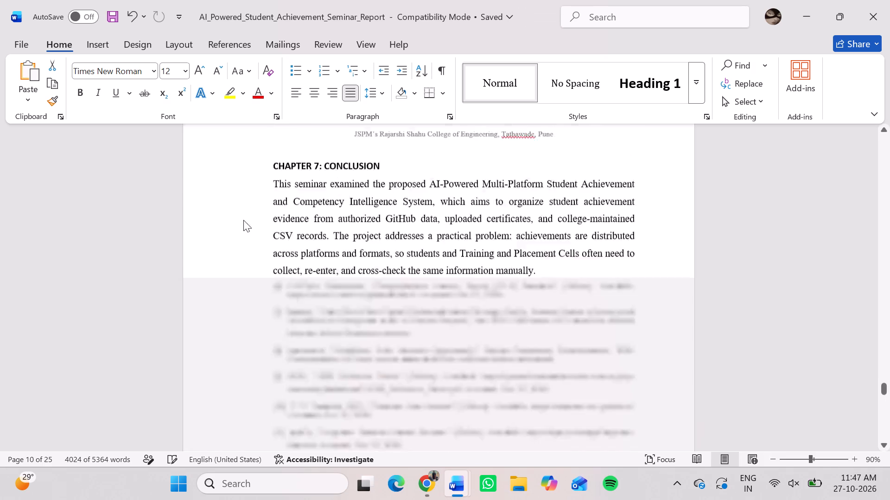
scroll(243, 220, up, 2)
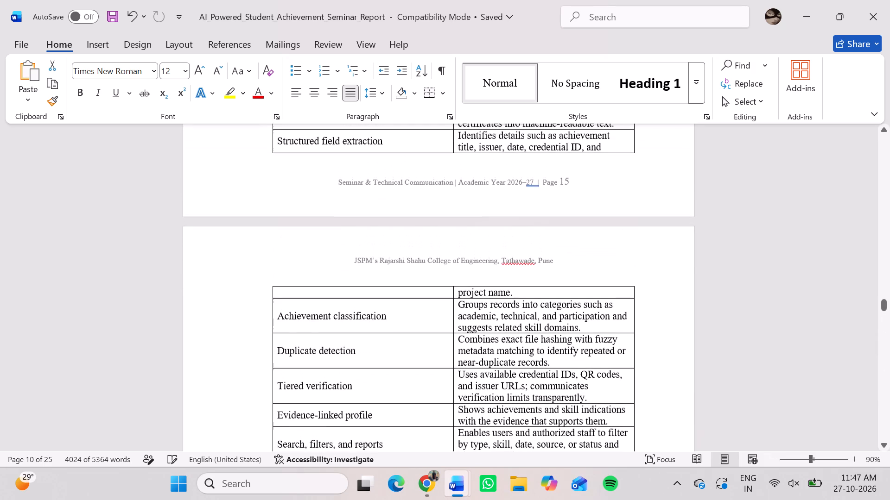
scroll(243, 220, up, 4)
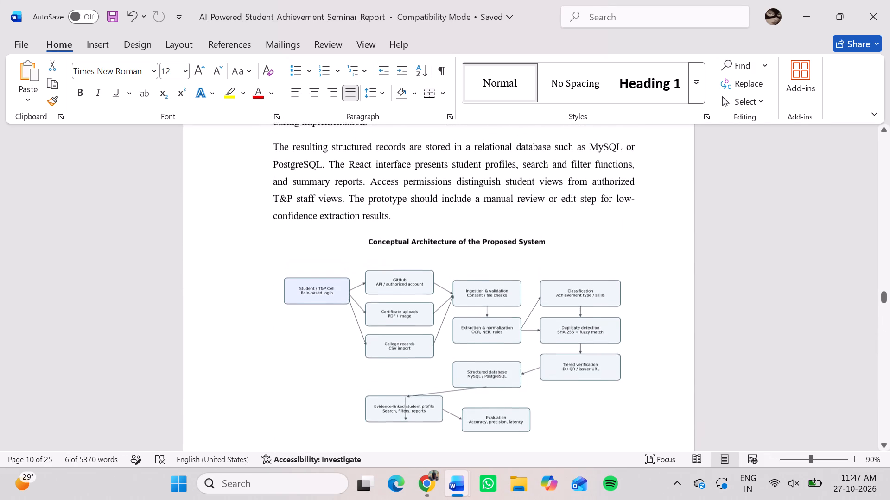
scroll(243, 220, up, 5)
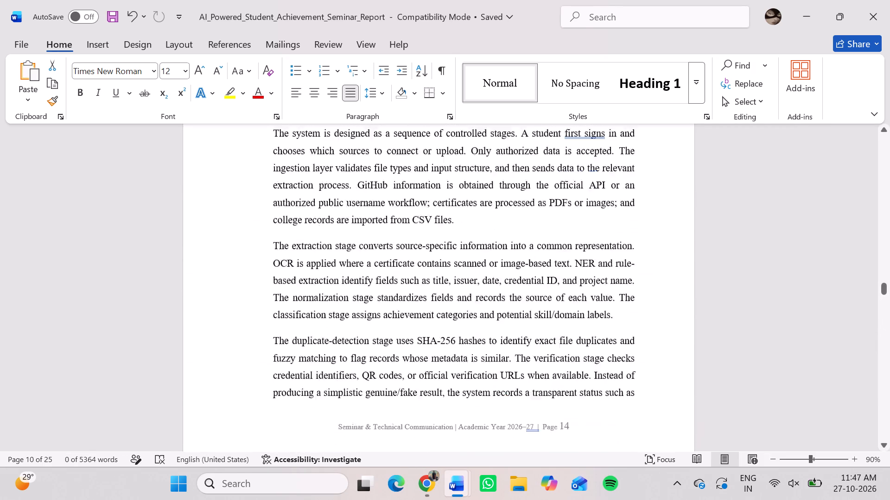
scroll(243, 220, up, 5)
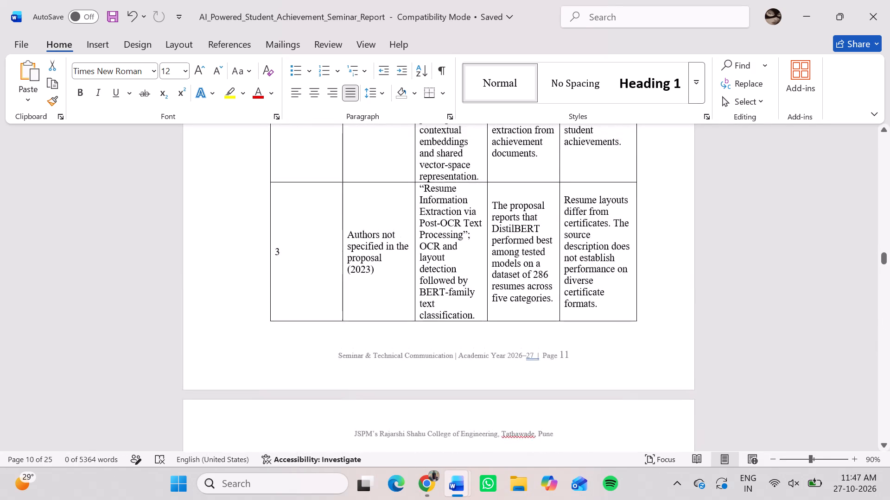
scroll(243, 220, up, 6)
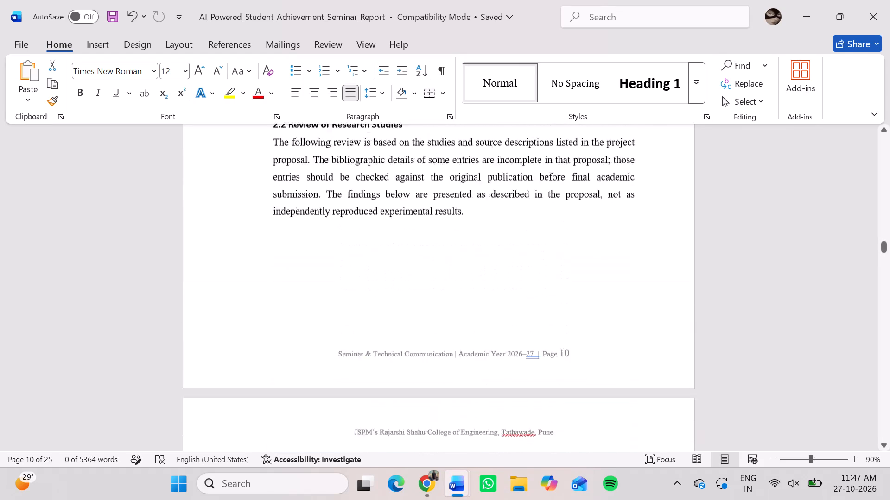
scroll(243, 220, up, 1)
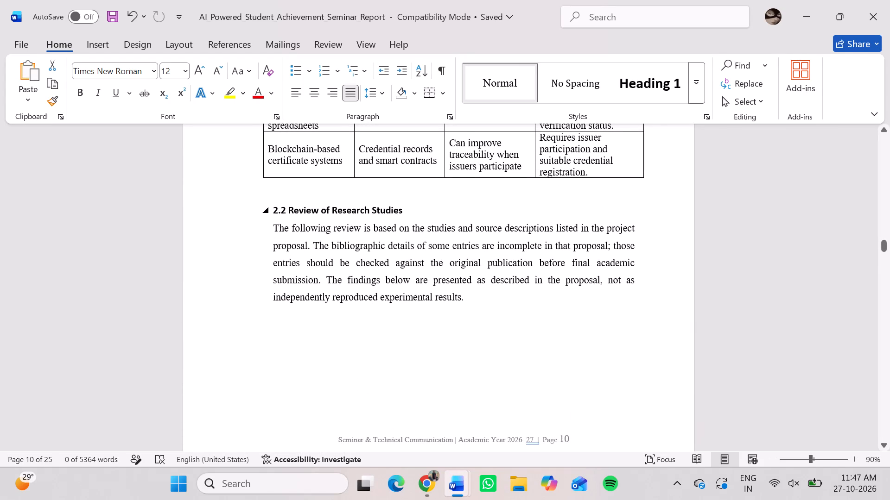
scroll(274, 205, up, 3)
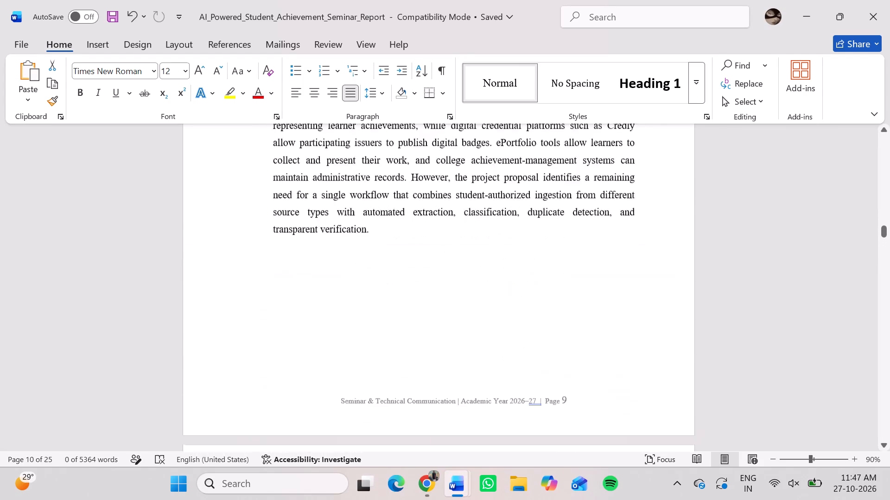
scroll(274, 205, up, 3)
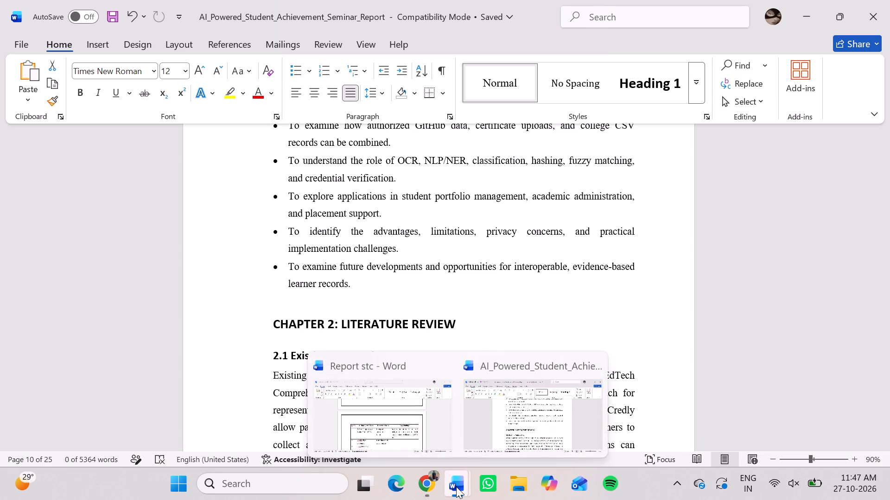
In the Report stc document, insert two empty paragraphs between the CHAPTER 2: LITERATURE REVIEW title and its first paragraph.
click(408, 419)
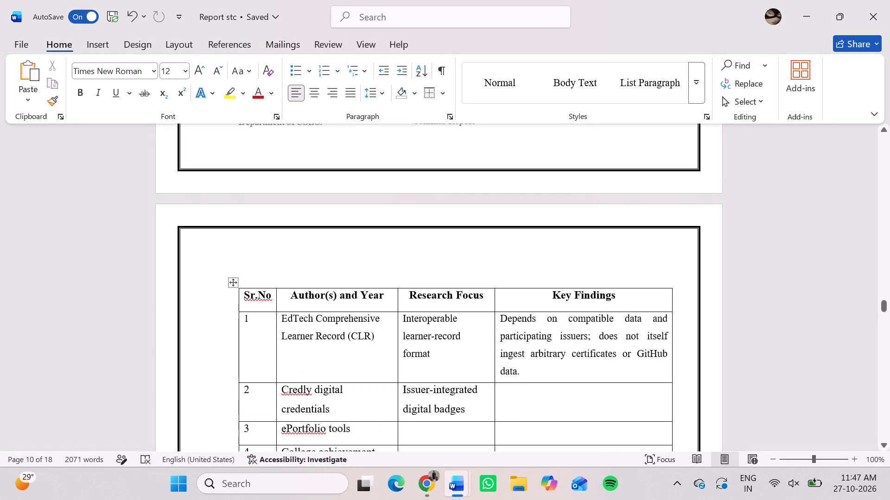
scroll(408, 419, up, 3)
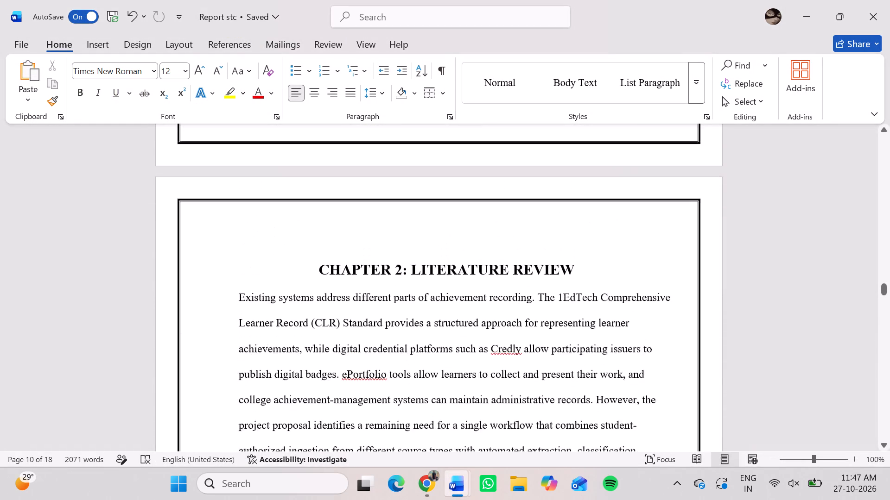
scroll(408, 419, up, 1)
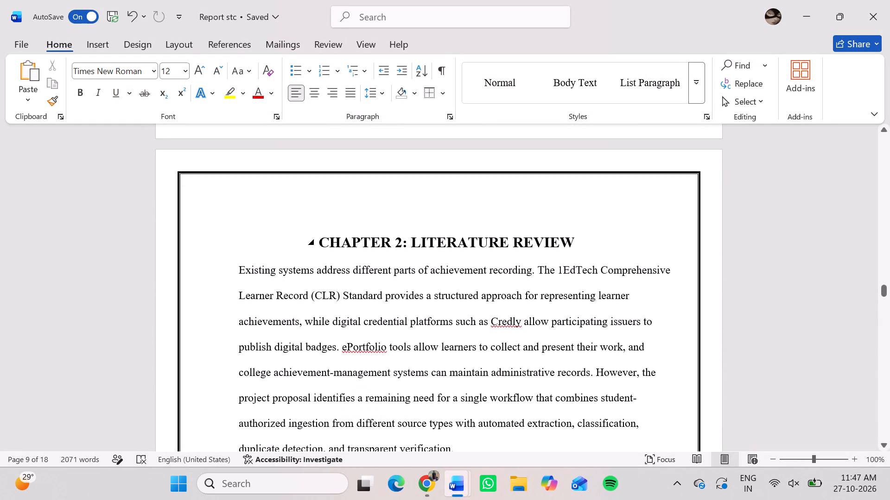
click(594, 237)
key(Return)
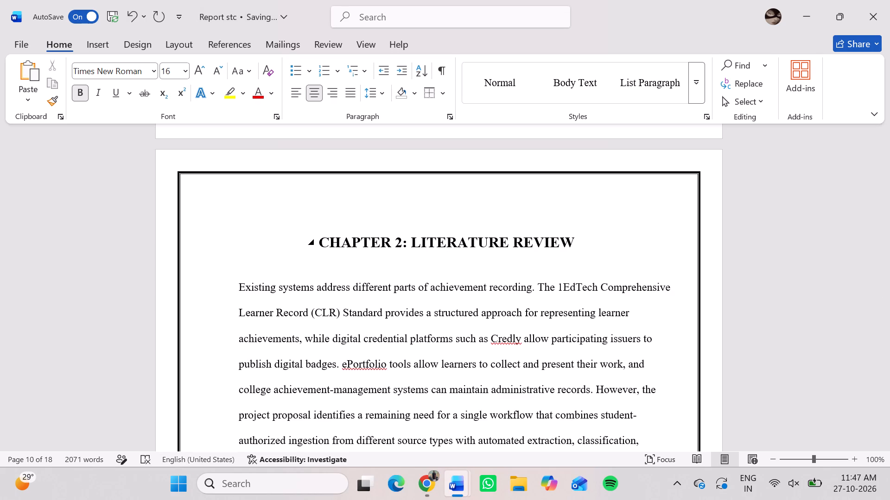
click(236, 284)
key(Return)
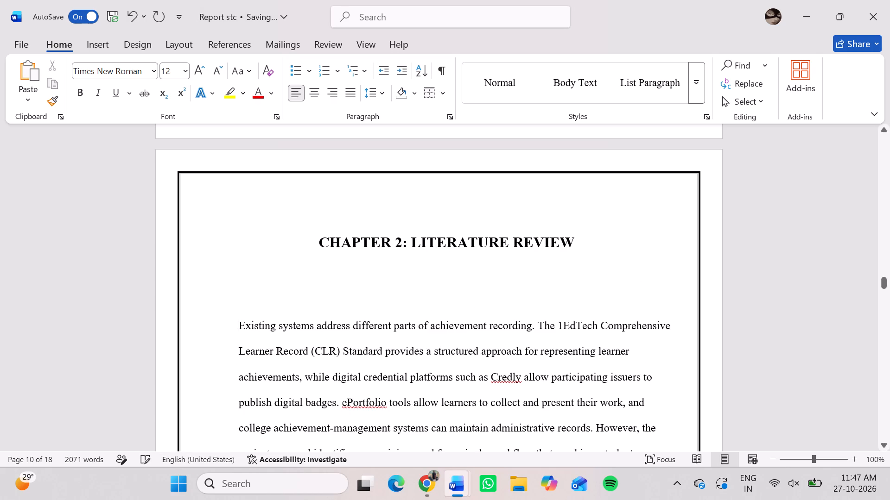
Copy the 2.1 Existing Approaches heading from AI_Powered_Student_Achievement_Seminar_Report into the blank space under the Chapter 2 title in Report stc.
click(238, 299)
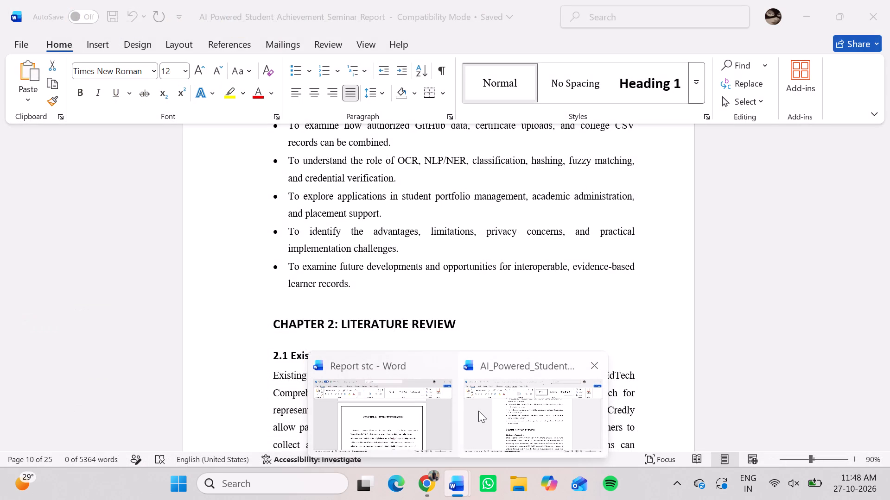
click(471, 415)
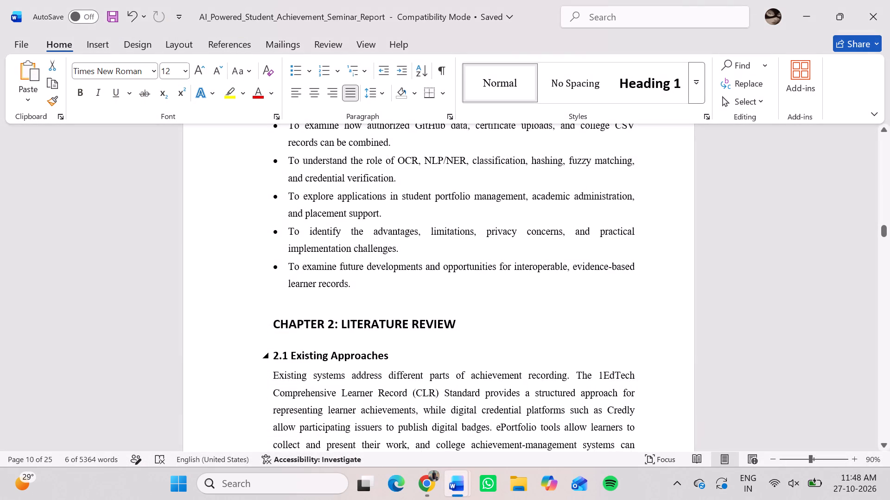
drag(272, 353, 368, 355)
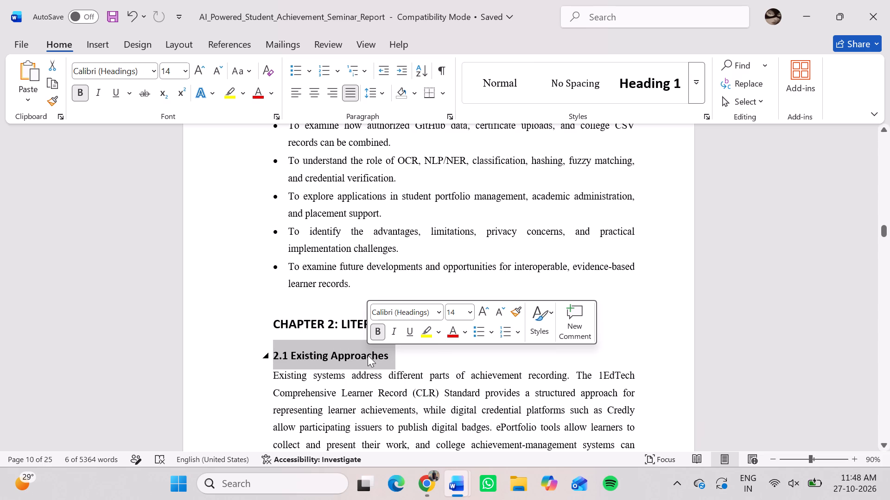
key(ctrl+c)
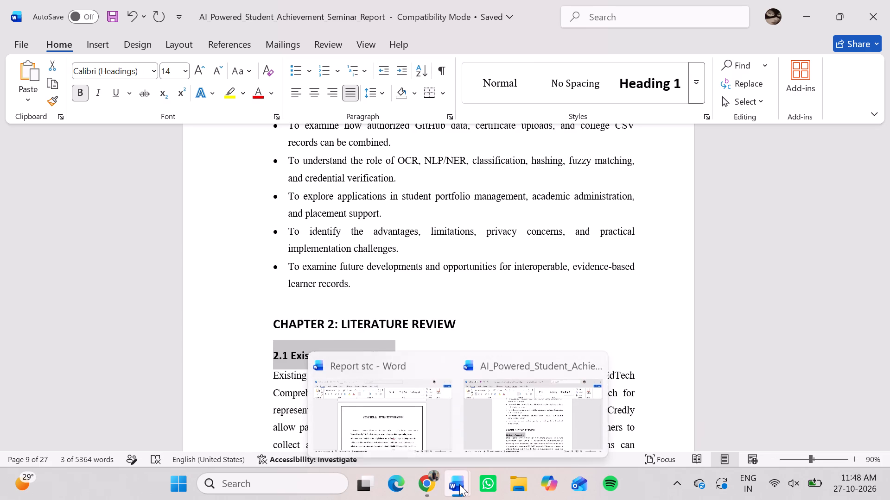
click(395, 425)
key(ctrl+v)
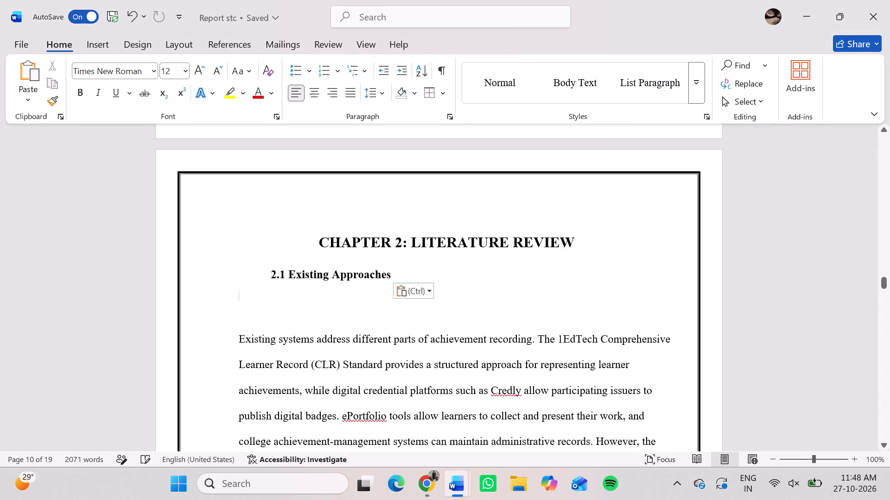
Remove the extra blank line below the pasted 2.1 Existing Approaches heading and the indent in front of it.
key(BackSpace)
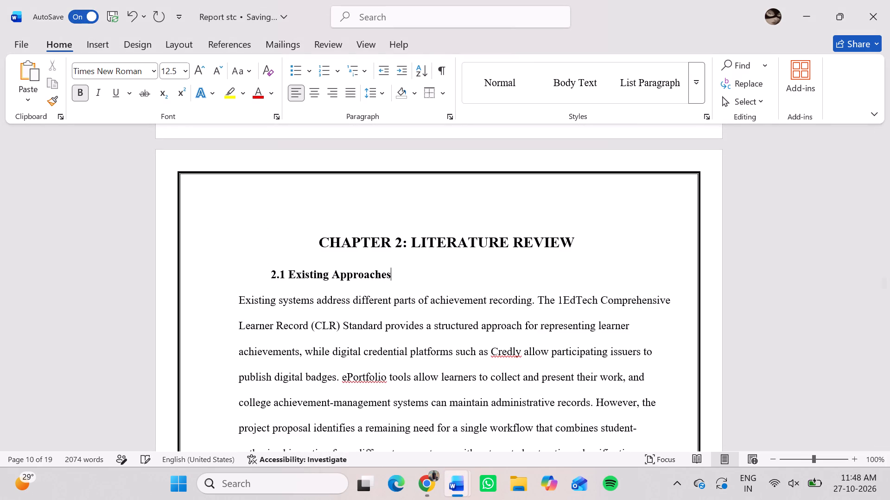
click(243, 270)
key(BackSpace)
Insert an empty paragraph after the existing approaches table snip, above the Sr.No table on the following page.
scroll(416, 331, down, 1)
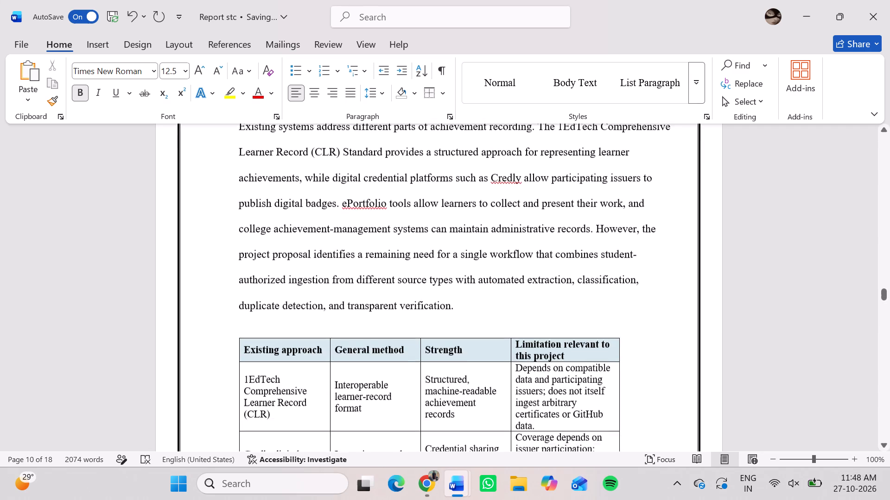
scroll(416, 331, down, 1)
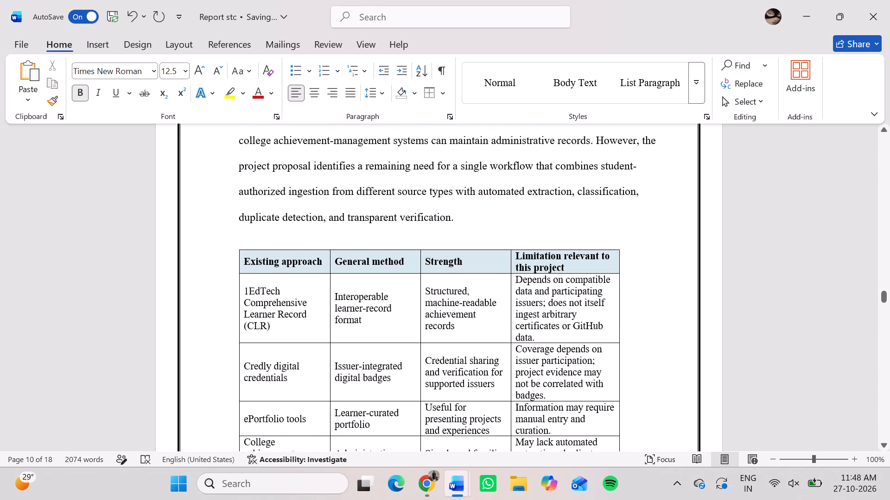
click(467, 213)
scroll(467, 213, down, 3)
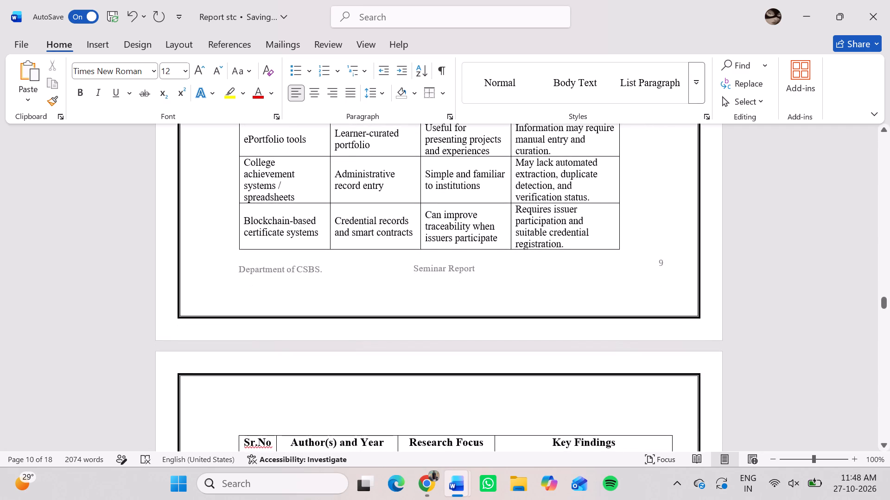
scroll(478, 187, down, 1)
click(264, 299)
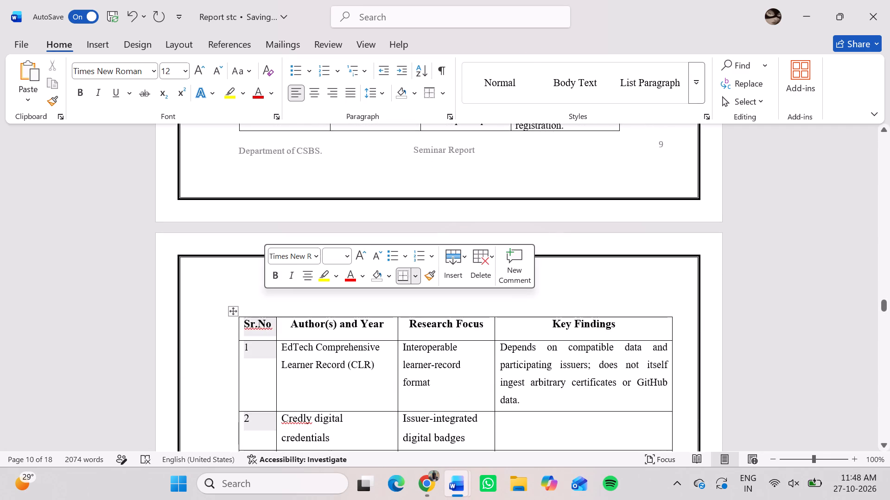
click(235, 291)
click(210, 287)
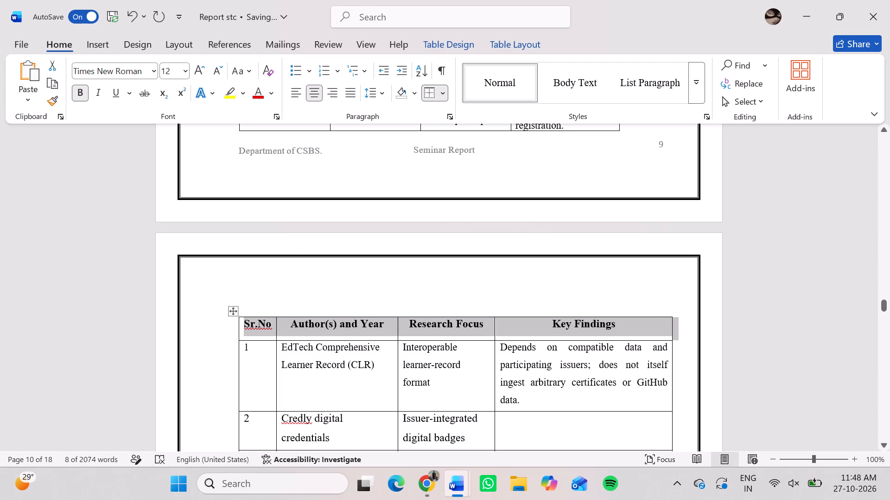
click(631, 131)
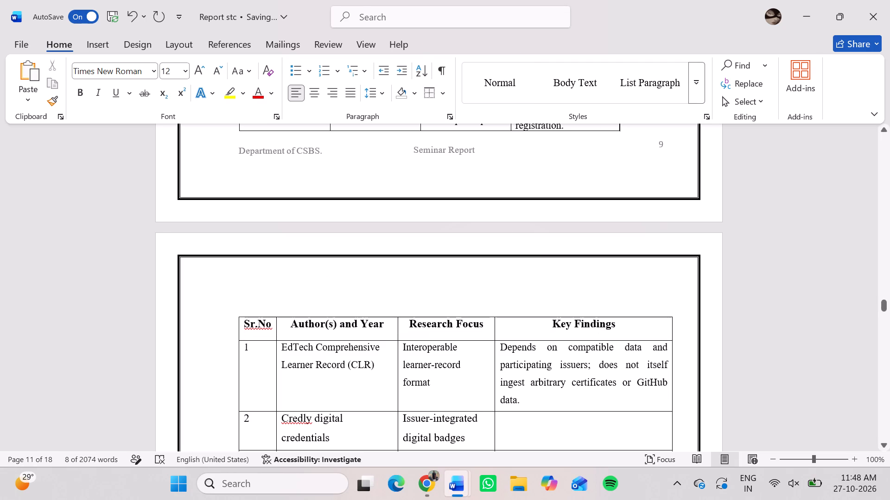
key(Return)
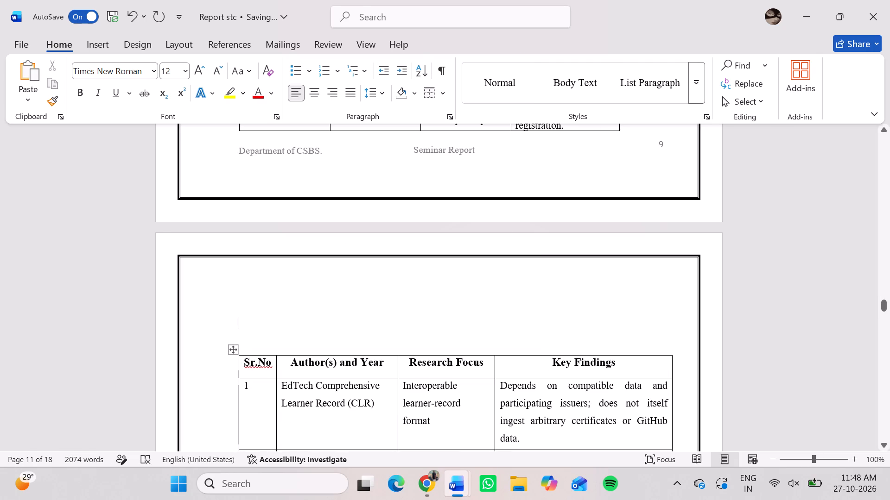
Copy the 2.2 Review of Research Studies heading from AI_Powered_Student_Achievement_Seminar_Report into the empty paragraph above the Sr.No table in Report stc.
click(506, 418)
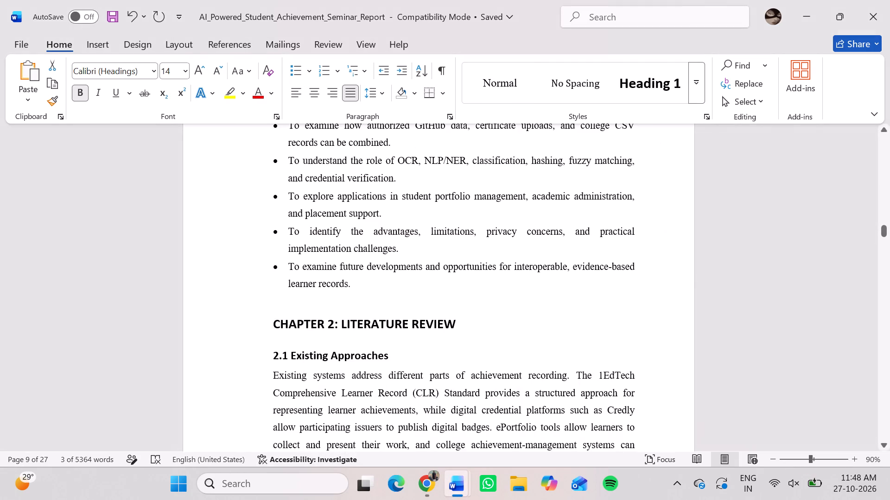
scroll(506, 418, down, 6)
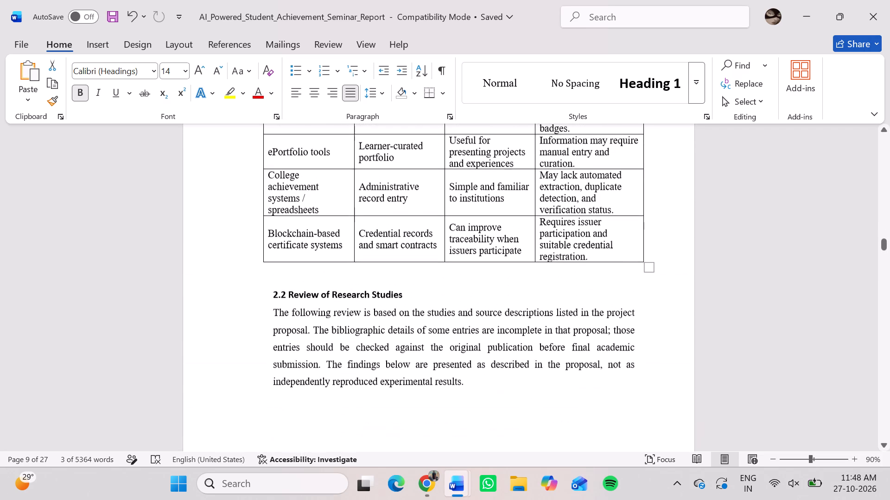
drag(273, 294, 339, 290)
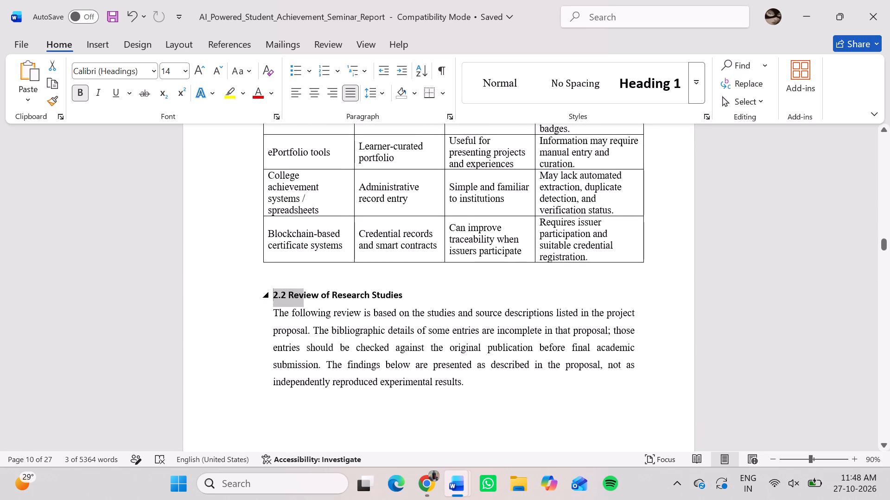
drag(339, 290, 419, 298)
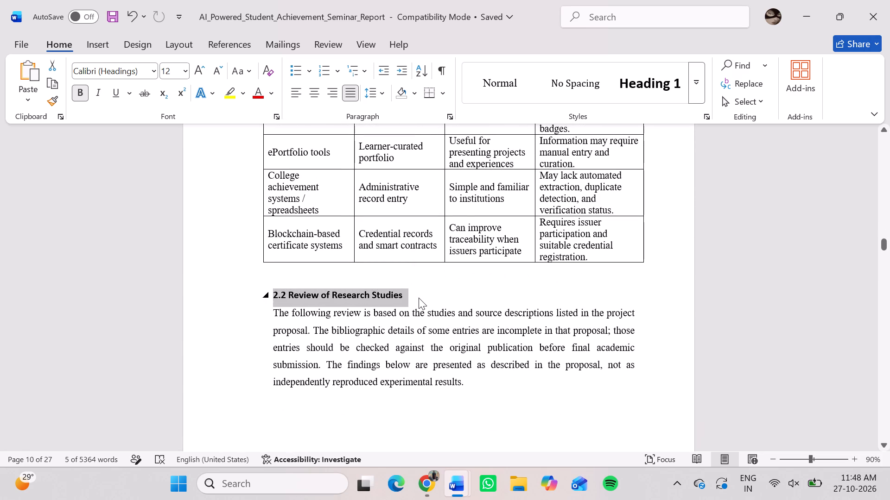
key(ctrl+c)
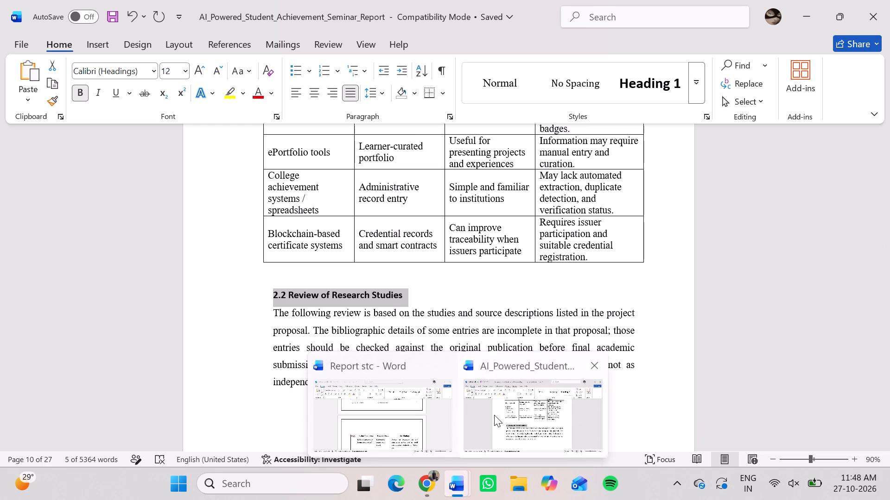
click(390, 374)
key(ctrl+v)
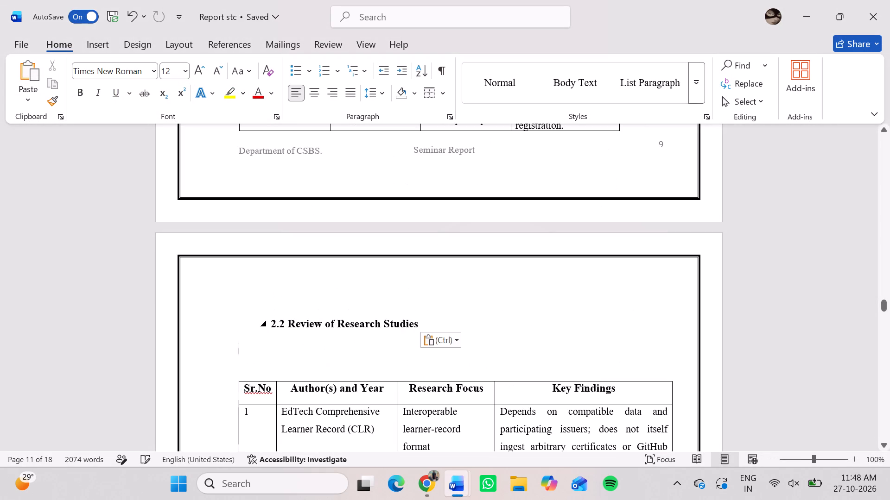
Remove the indent of the 2.2 Review of Research Studies heading and leave a single blank line between it and the Sr.No table.
key(BackSpace)
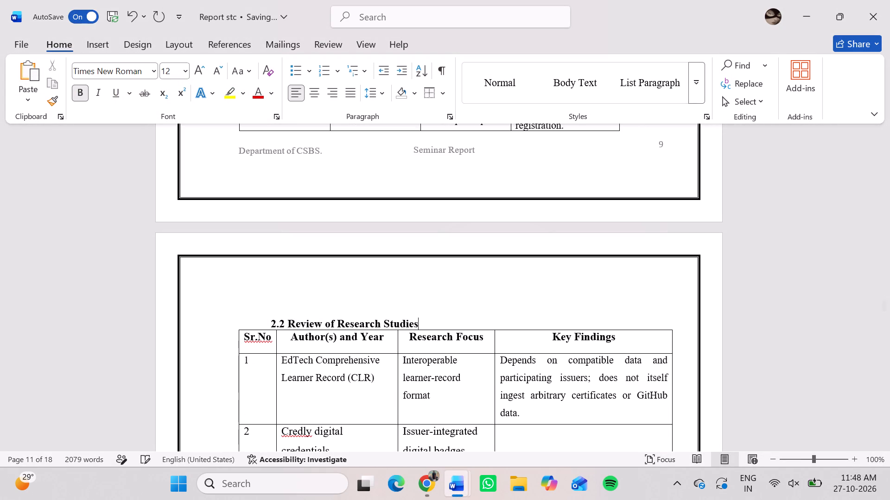
key(Return)
key(Up)
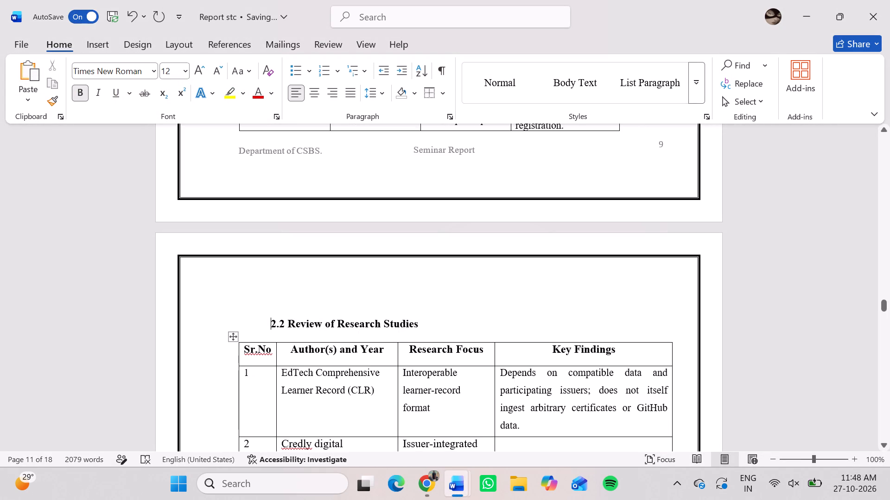
key(BackSpace)
click(400, 325)
key(Return)
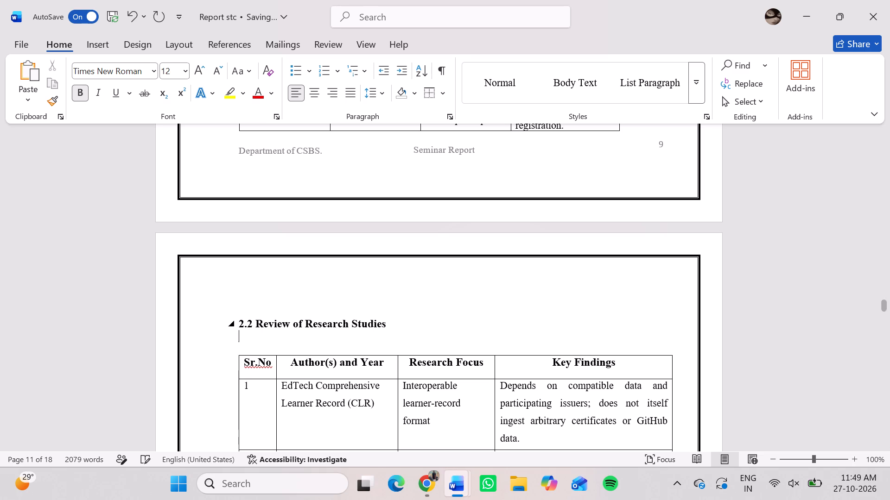
click(400, 325)
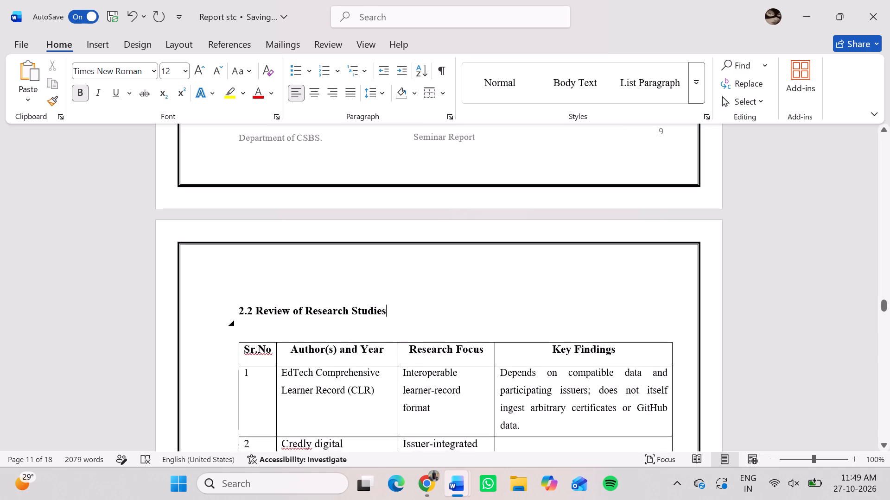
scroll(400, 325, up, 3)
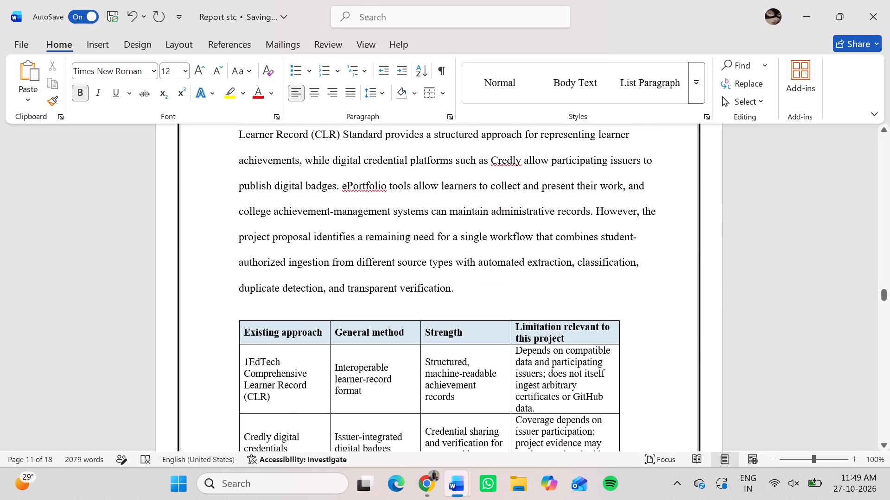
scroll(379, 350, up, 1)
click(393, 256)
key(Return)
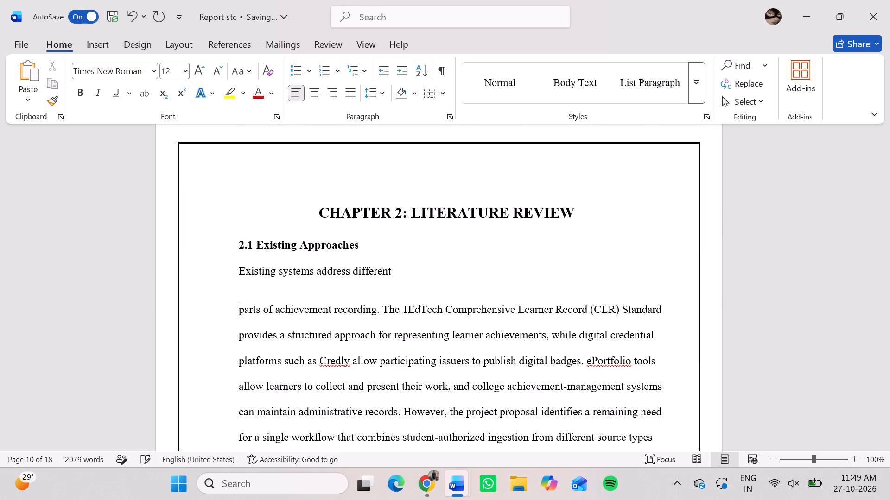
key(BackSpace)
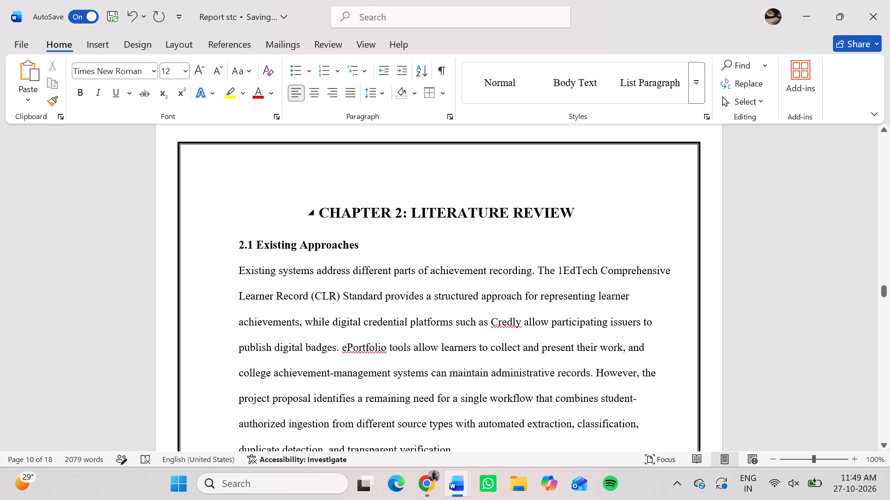
Insert an empty line between the 2.1 Existing Approaches heading and its first paragraph.
click(372, 238)
key(Return)
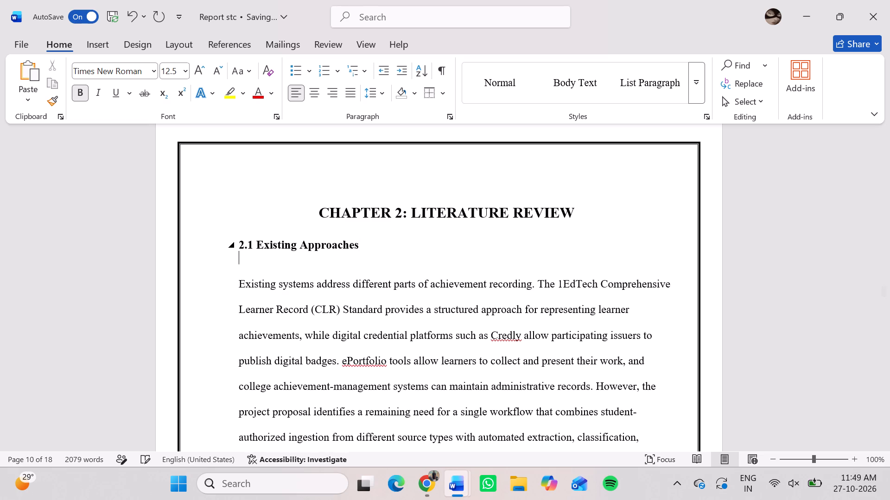
Check where the existing approaches table sits relative to the 2.1 Existing Approaches text and the page break.
scroll(372, 238, down, 5)
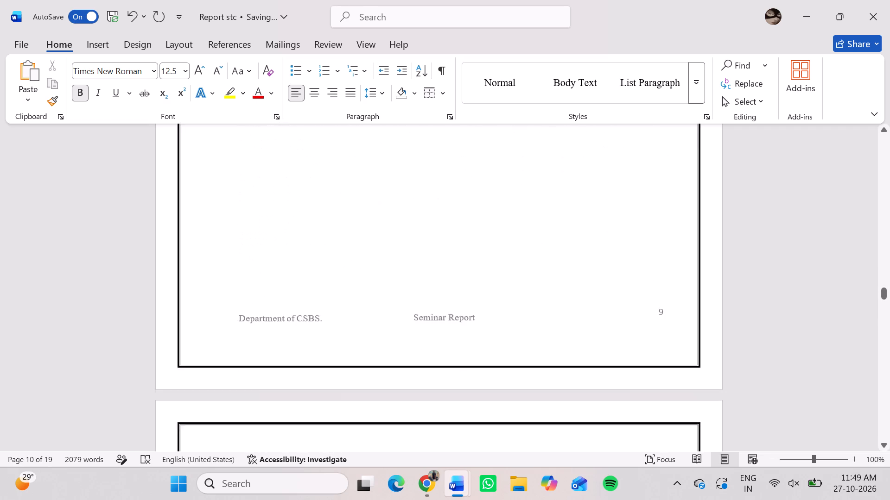
scroll(372, 238, down, 3)
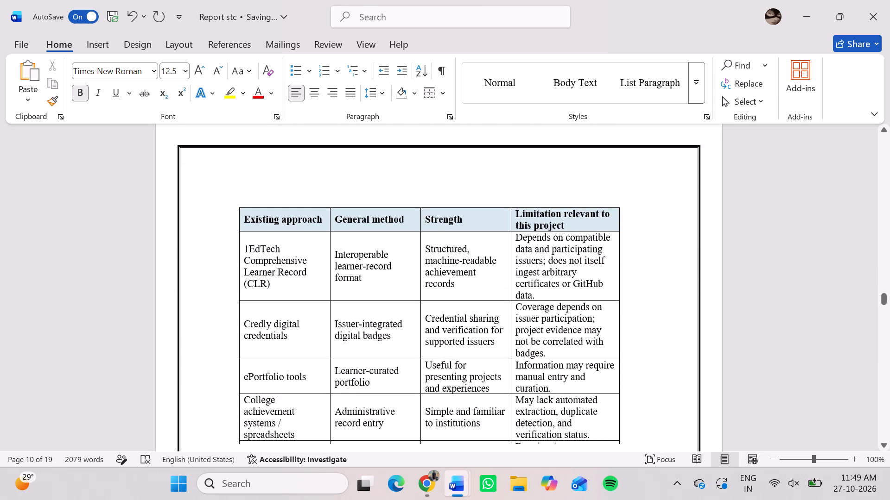
scroll(372, 238, down, 1)
click(222, 253)
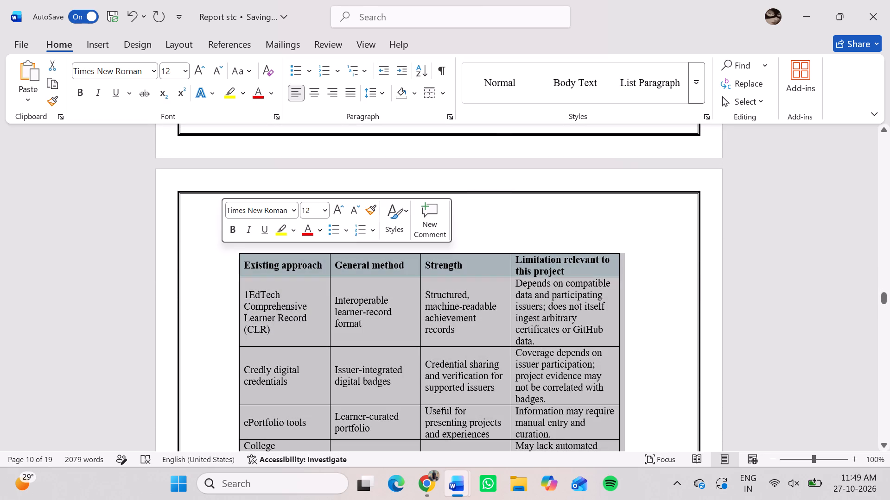
click(222, 253)
click(230, 218)
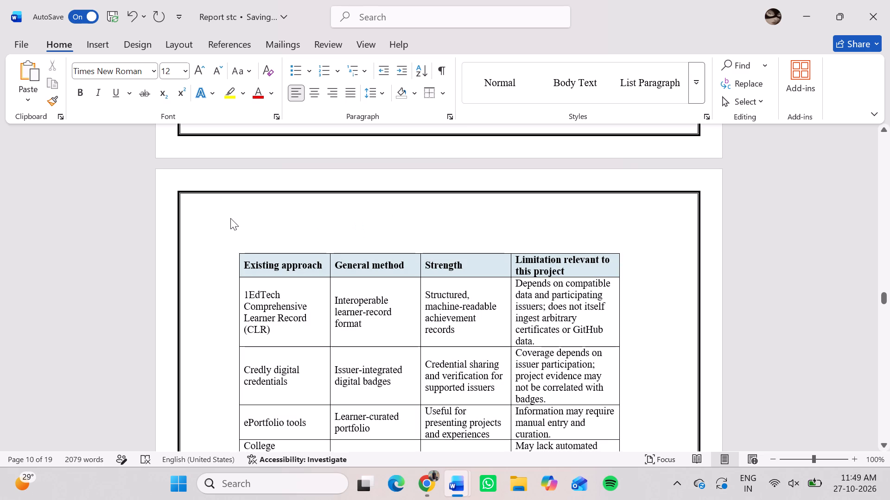
scroll(232, 255, up, 1)
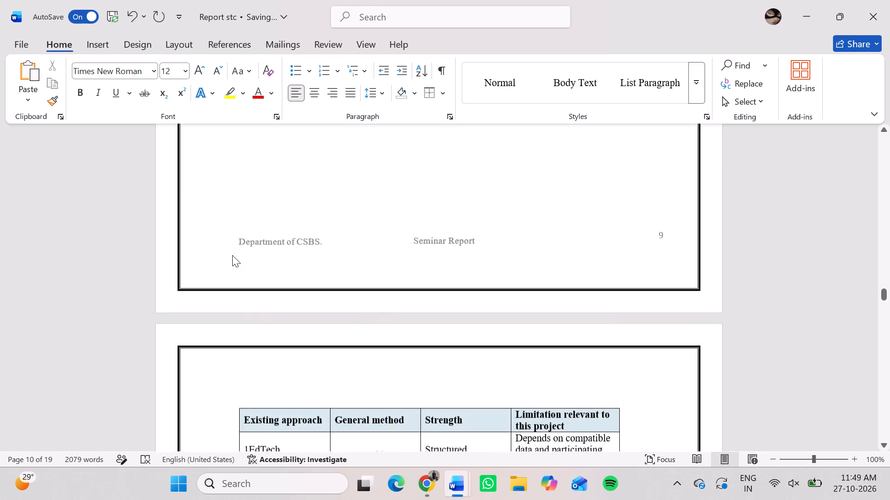
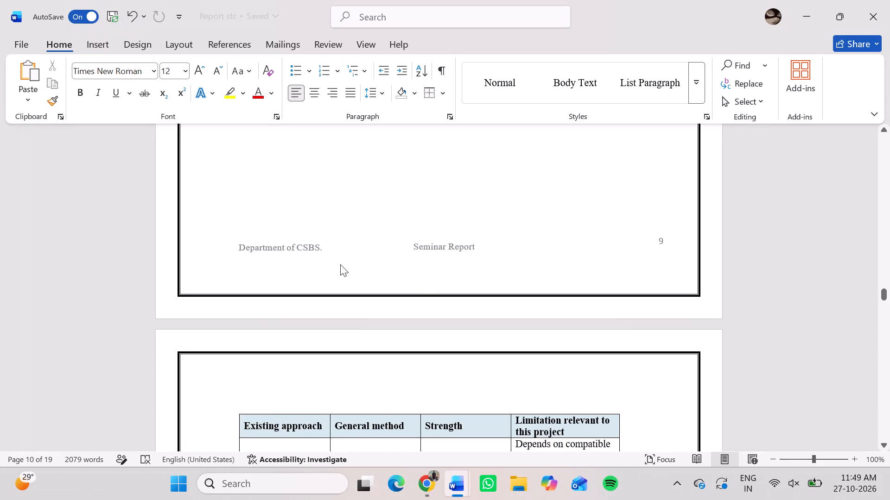
Examine how the existing approaches table, the 2.2 Review of Research Studies heading and the Sr.No table fall across the pages.
scroll(527, 208, up, 2)
click(527, 208)
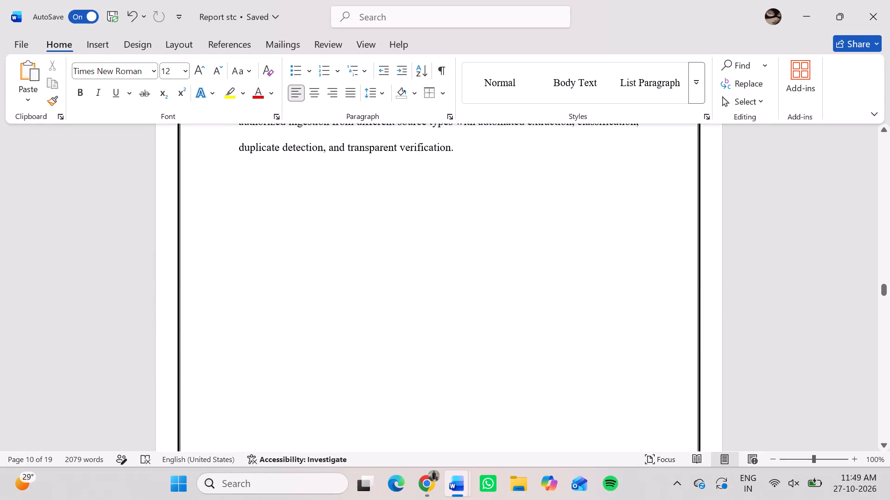
key(Down)
key(Down)
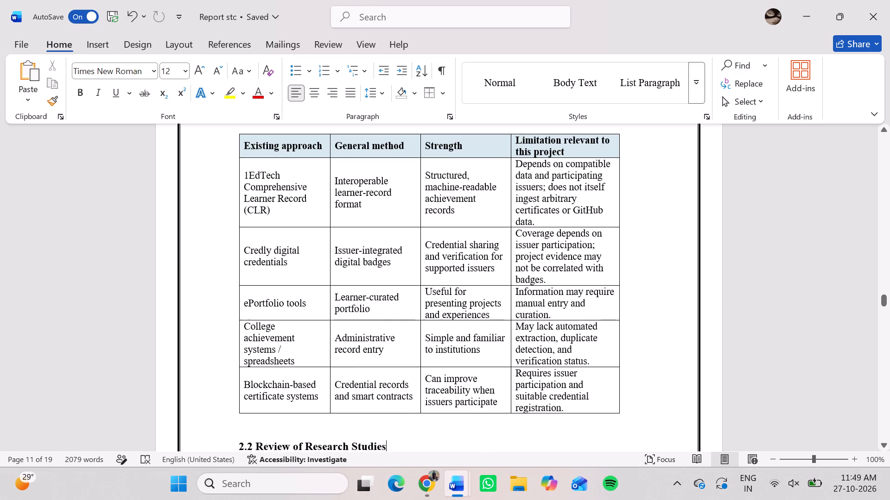
key(Down)
key(Down)
key(Up)
key(Up)
key(Up)
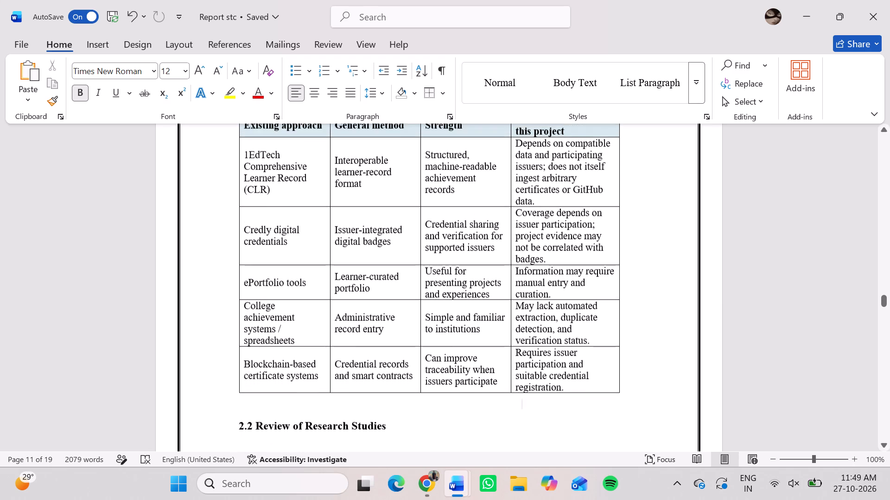
key(Up)
key(Down)
key(Down)
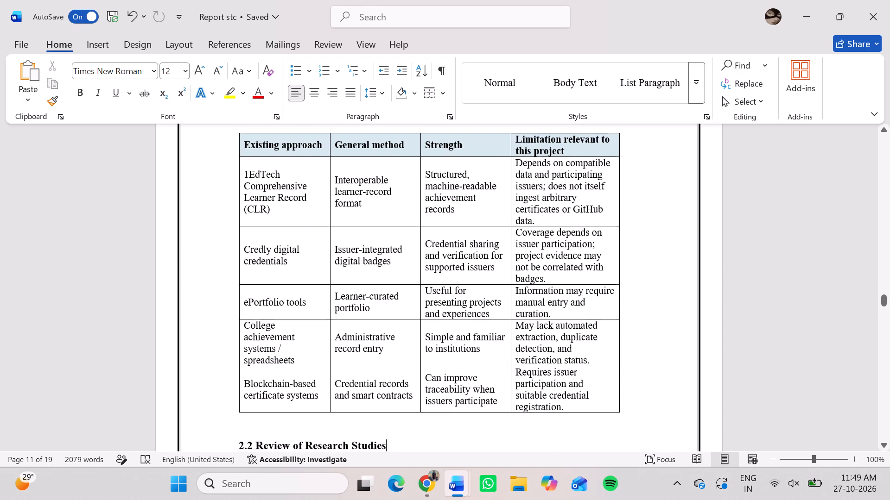
key(Down)
key(Down)
key(Down)
key(Down)
key(Down)
key(Down)
key(Down)
key(Down)
key(Down)
key(Down)
key(Down)
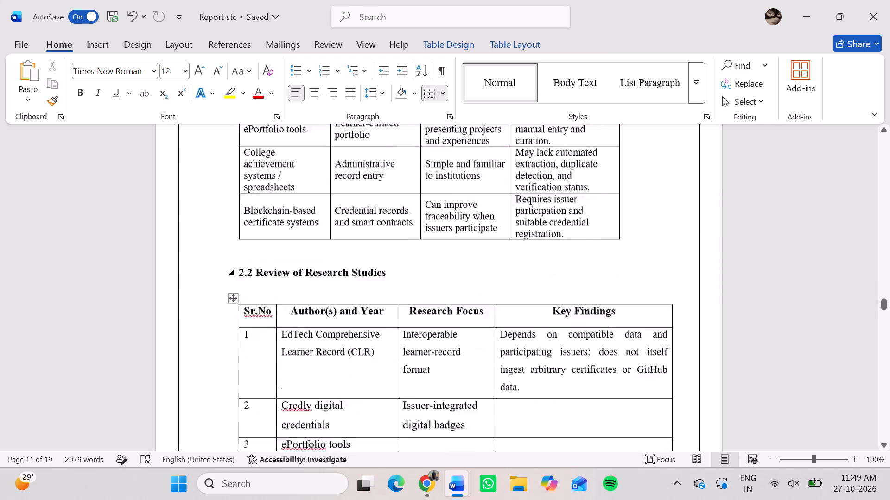
key(Up)
key(Up)
key(Up)
key(Up)
key(Up)
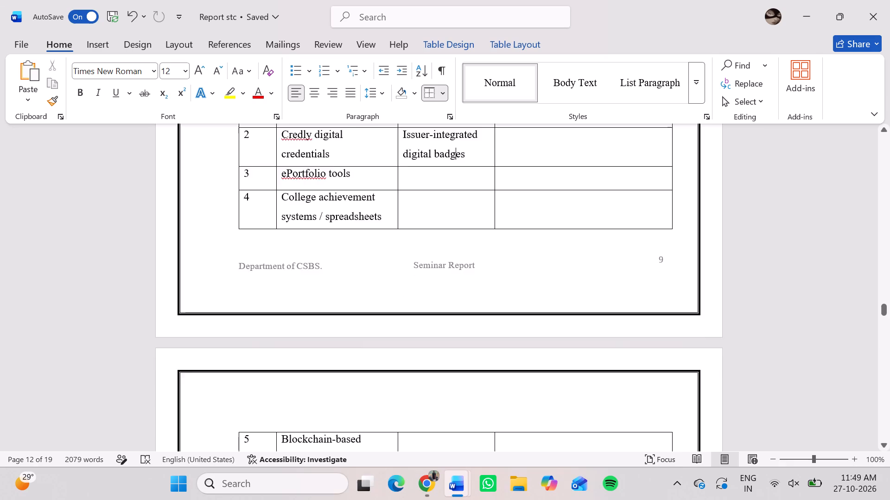
key(Up)
key(Up)
key(Up)
key(Up)
key(Up)
key(Up)
key(Up)
key(Up)
key(Up)
key(Up)
key(Up)
key(Up)
key(Up)
key(Up)
key(Up)
key(Down)
key(Down)
key(Down)
key(Down)
key(Down)
key(Down)
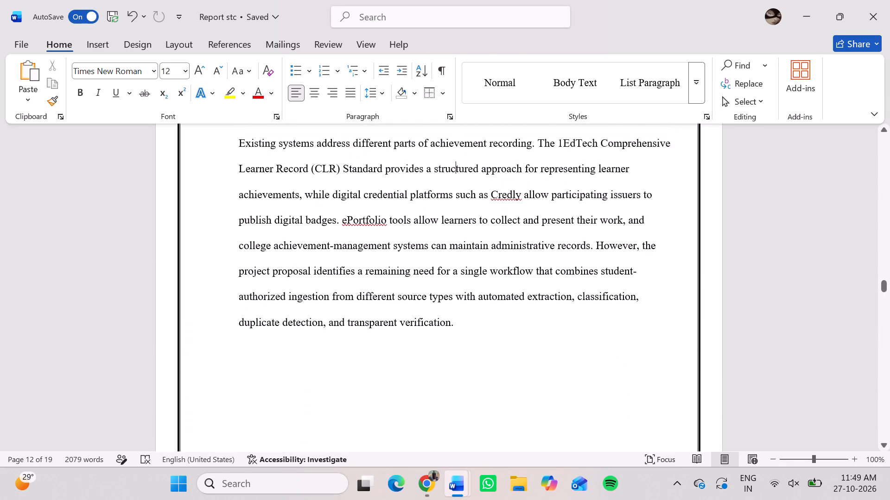
key(Down)
key(Down)
key(Down)
key(Down)
key(Down)
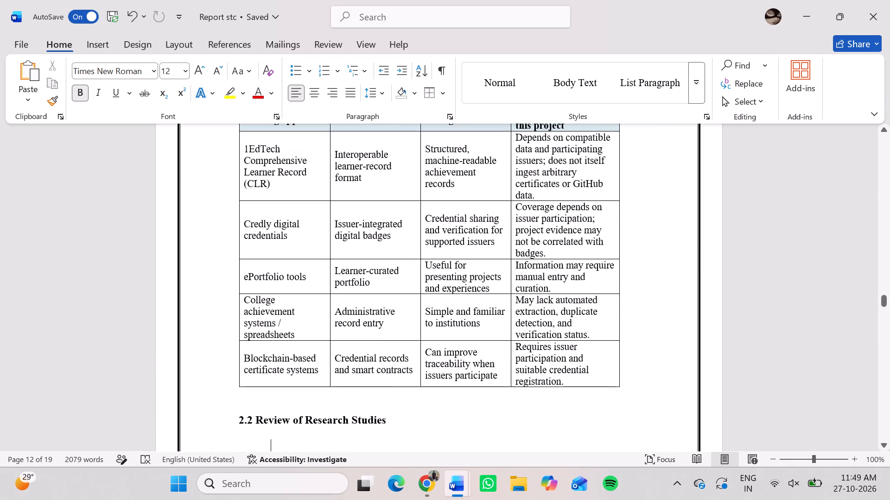
key(Down)
key(Down)
key(Down)
key(Down)
key(Down)
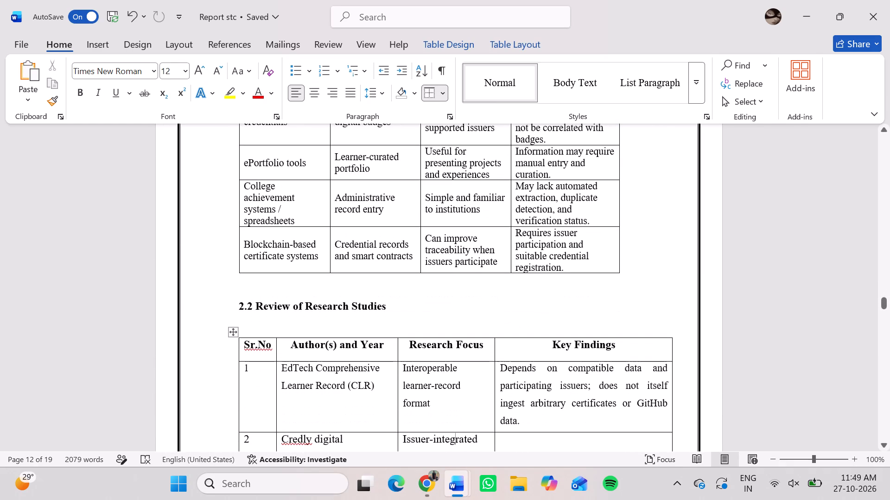
key(Down)
key(Down)
key(Down)
key(Down)
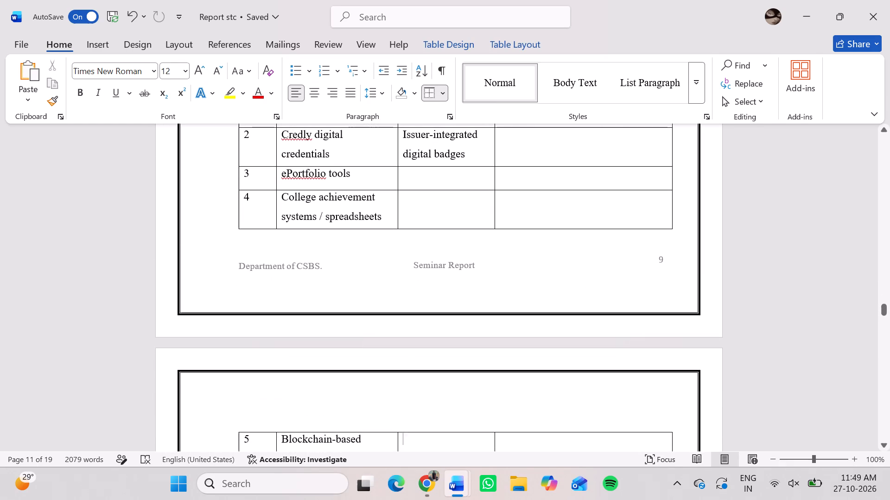
key(Up)
key(Up)
key(Up)
key(Up)
key(Up)
key(Up)
key(Up)
key(Up)
key(Up)
key(Up)
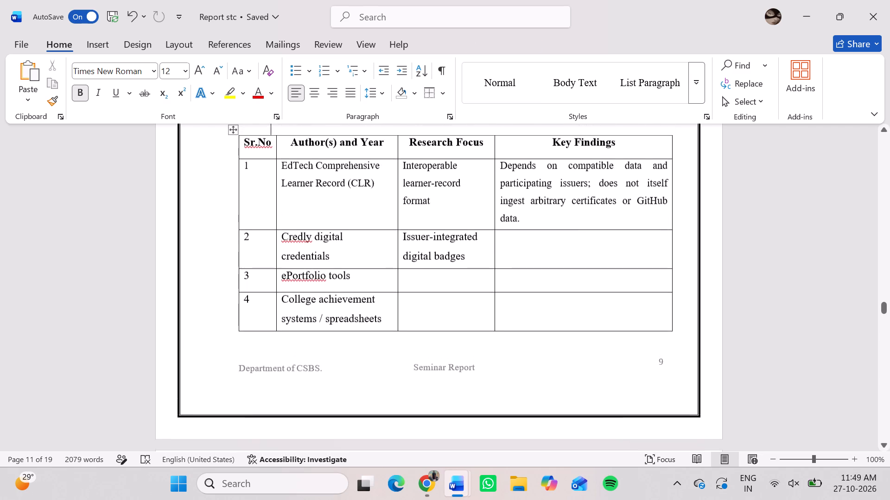
key(Up)
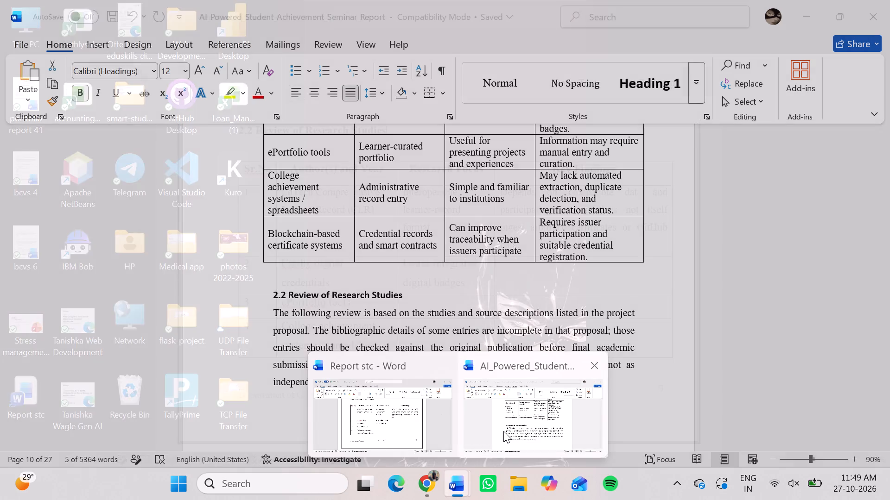
Replace row 1 of Report stc's Sr.No table with the first study's author, focus and findings cells from AI_Powered_Student_Achievement_Seminar_Report.
click(503, 431)
scroll(503, 431, down, 4)
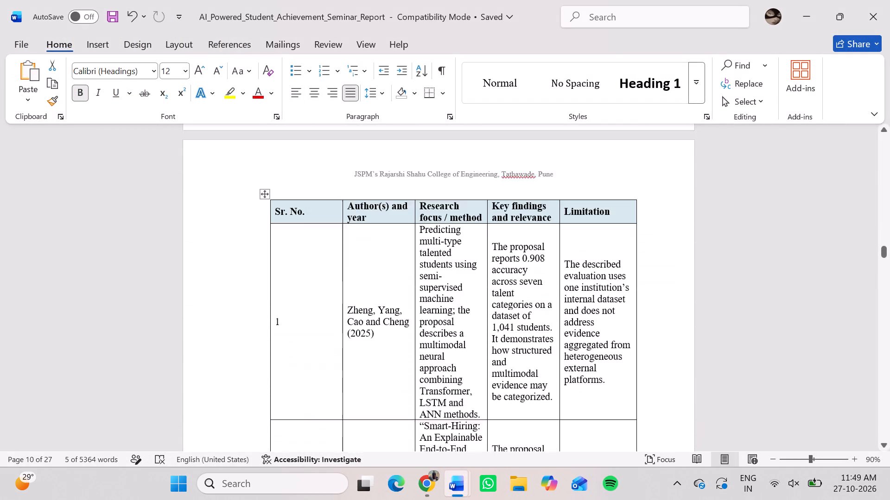
scroll(503, 431, down, 1)
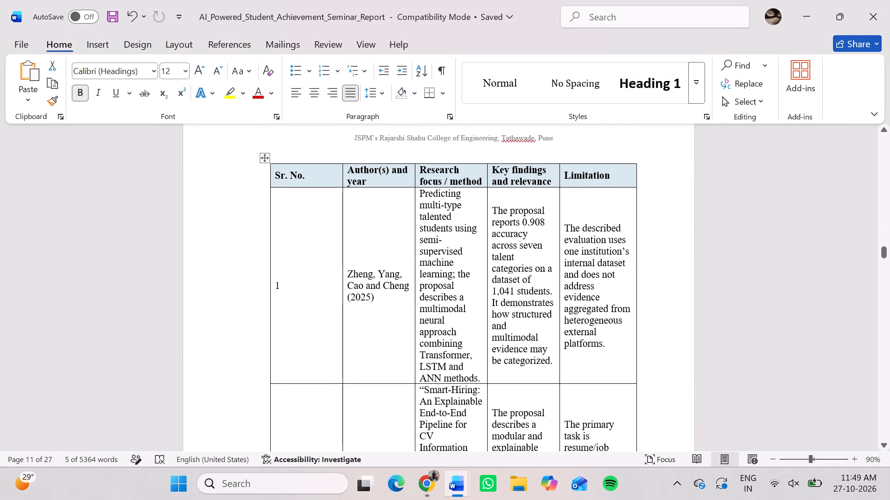
drag(348, 275, 598, 352)
key(ctrl+c)
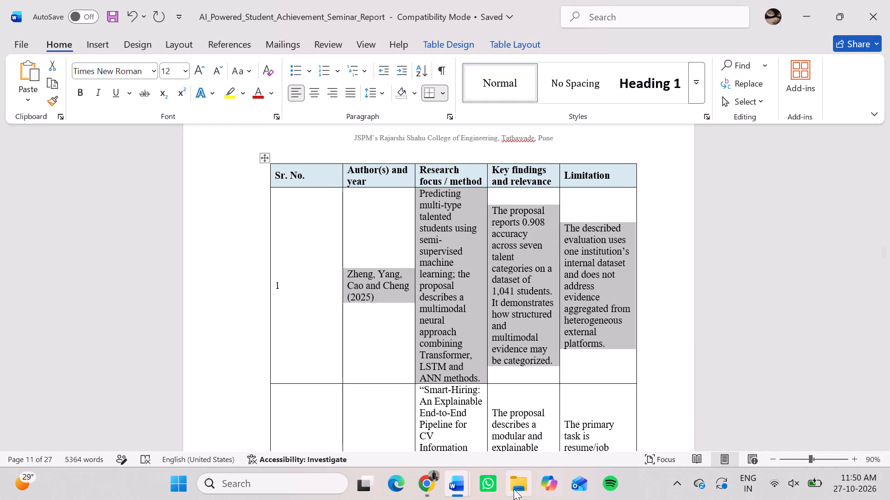
click(420, 427)
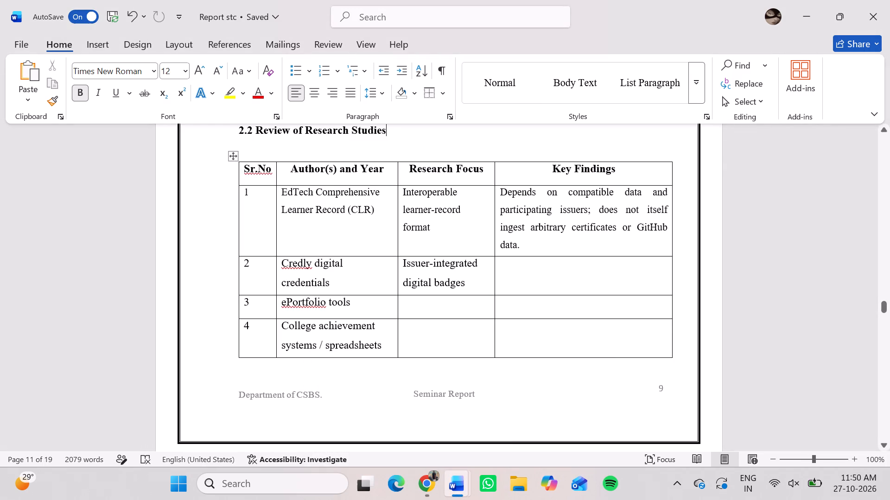
drag(283, 191, 584, 240)
key(ctrl+v)
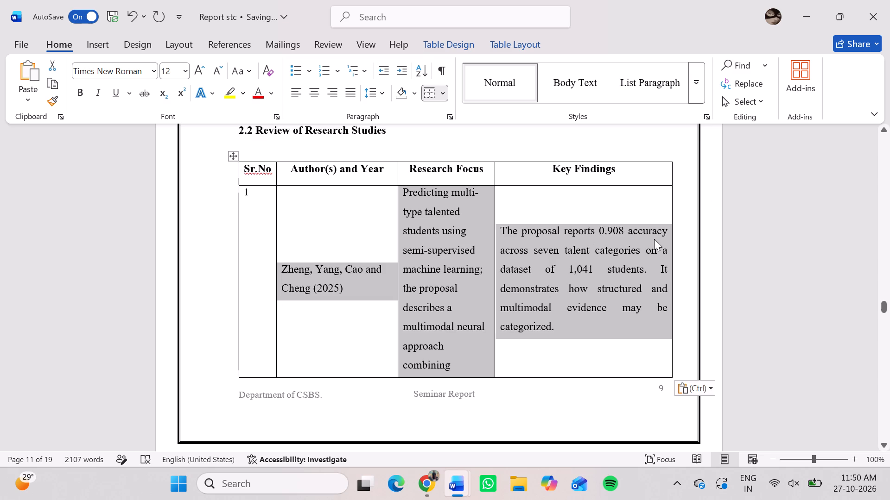
Examine how the replaced row 1 of the Sr.No table lays out across the page break and the following pages.
scroll(654, 239, left, 1)
scroll(646, 382, down, 3)
scroll(646, 382, up, 2)
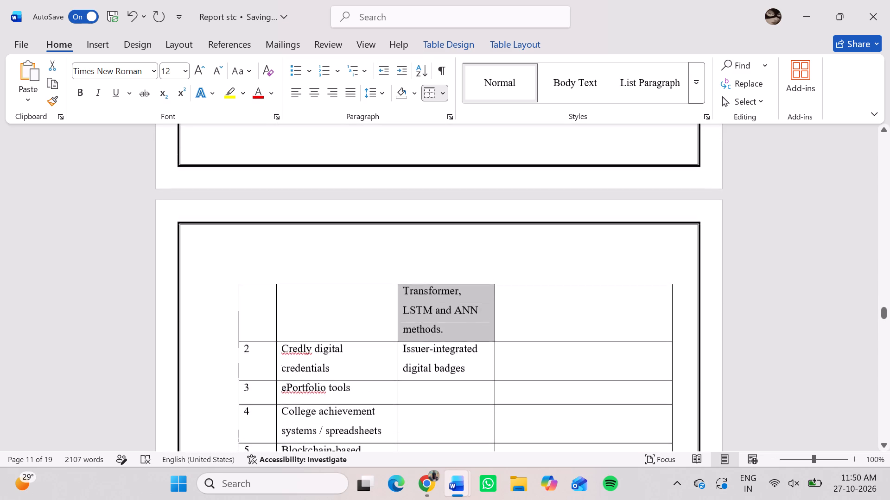
scroll(646, 382, up, 3)
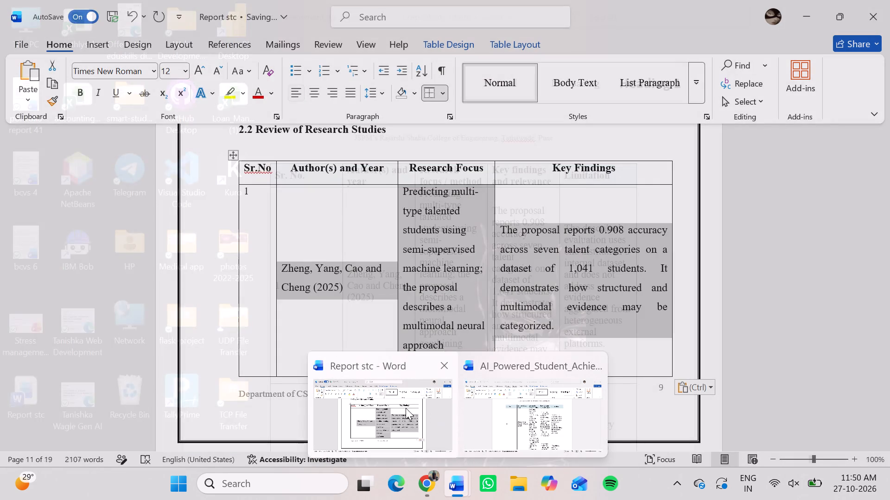
click(406, 408)
ctrl+scroll(634, 277, down, 3)
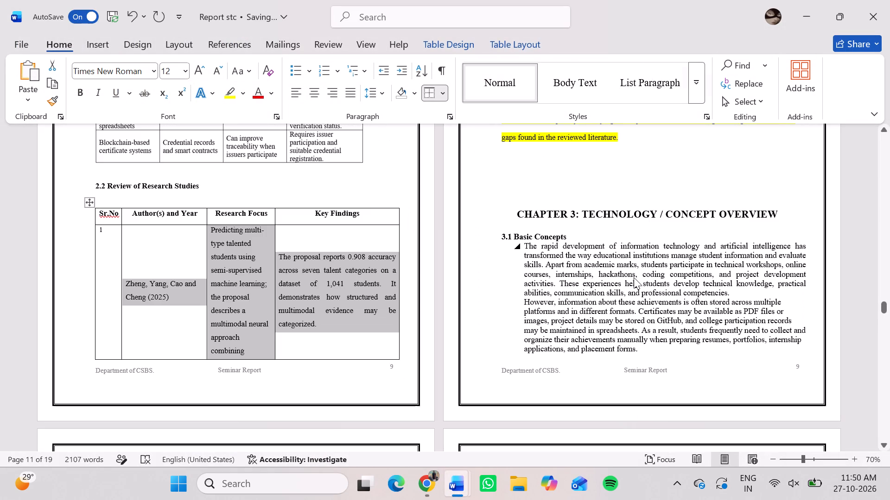
scroll(372, 341, down, 2)
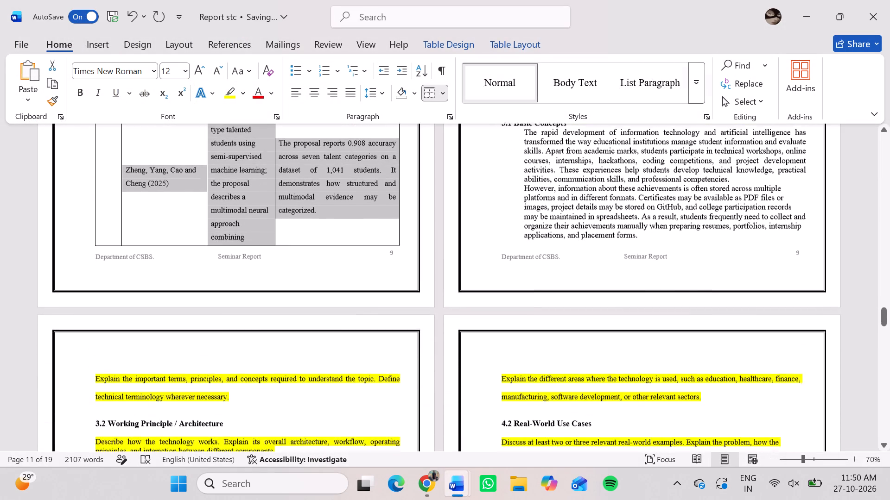
scroll(372, 341, up, 1)
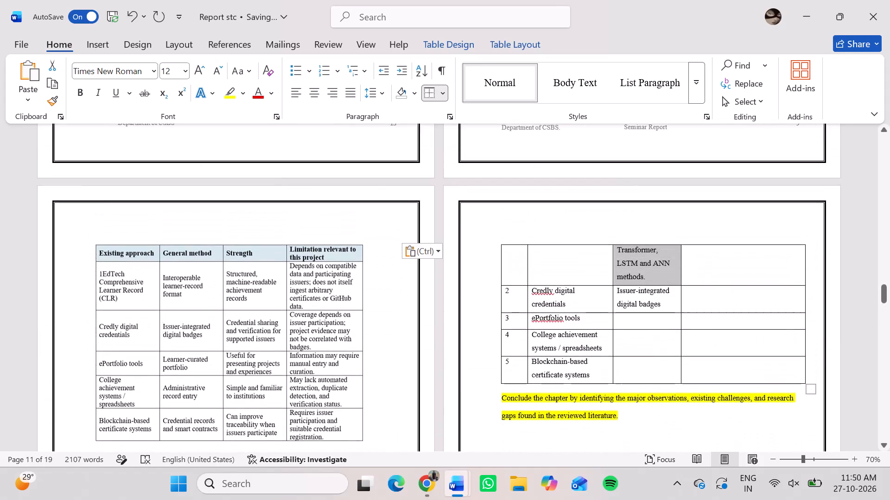
scroll(372, 341, up, 1)
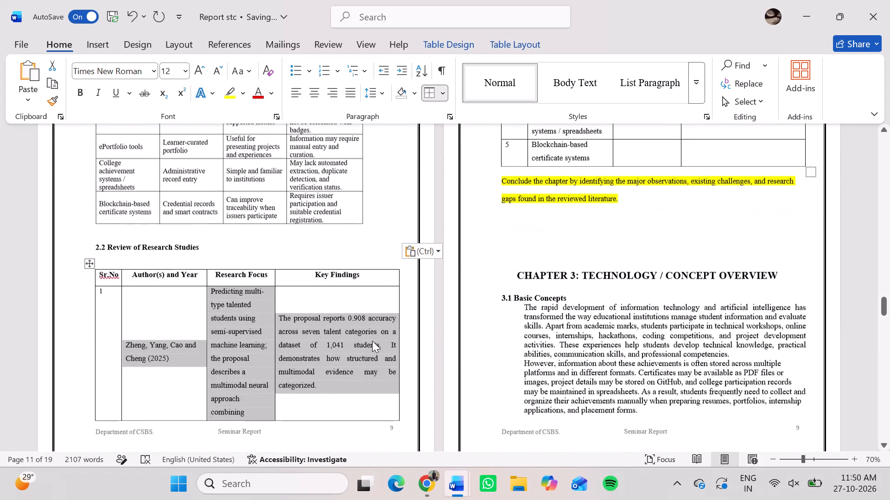
scroll(372, 341, up, 1)
ctrl+scroll(372, 341, up, 5)
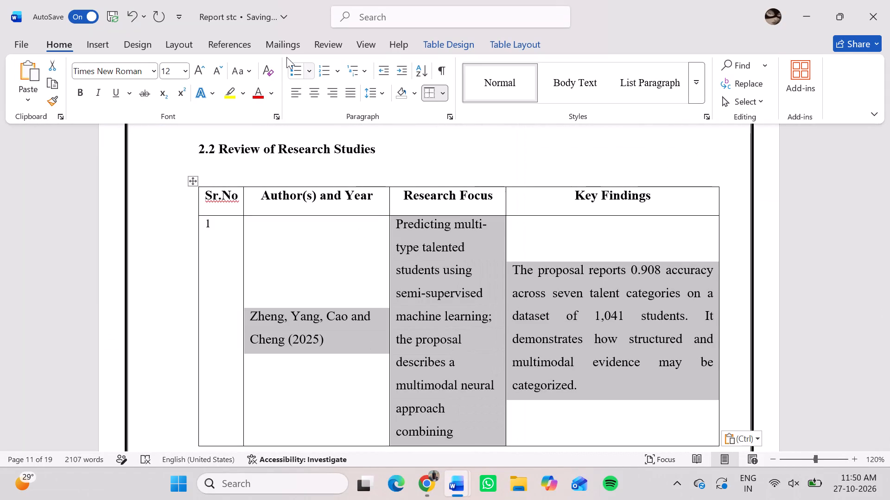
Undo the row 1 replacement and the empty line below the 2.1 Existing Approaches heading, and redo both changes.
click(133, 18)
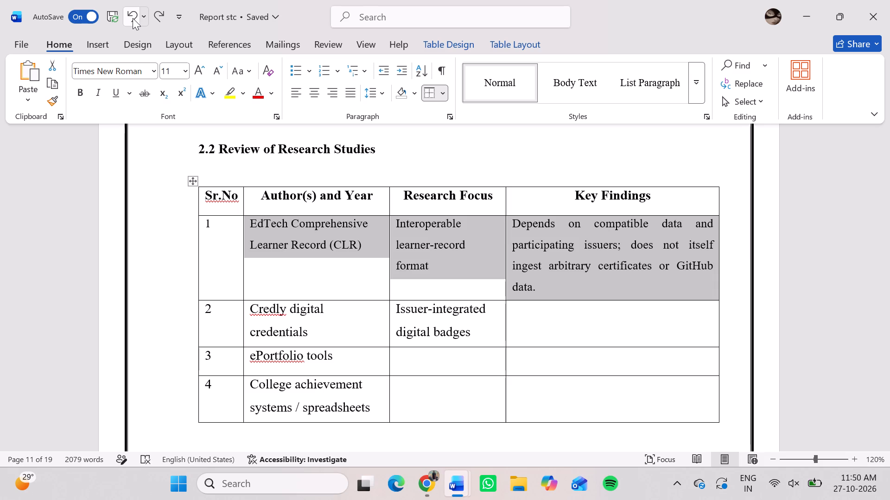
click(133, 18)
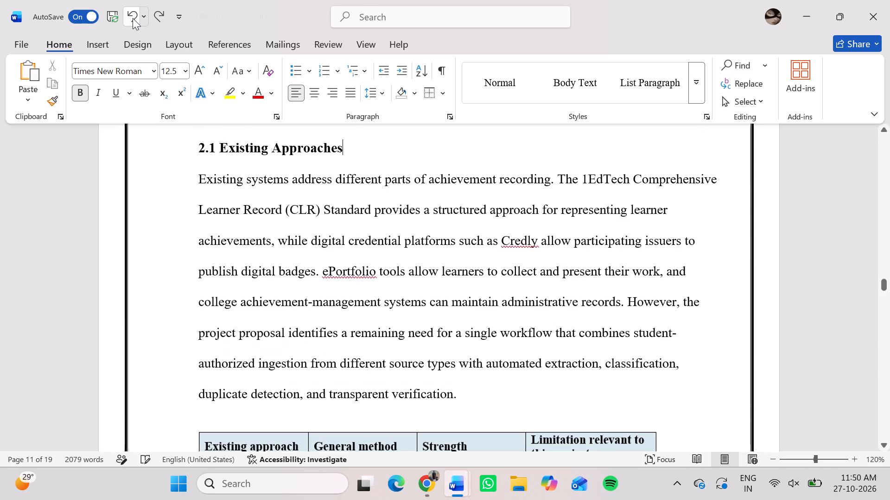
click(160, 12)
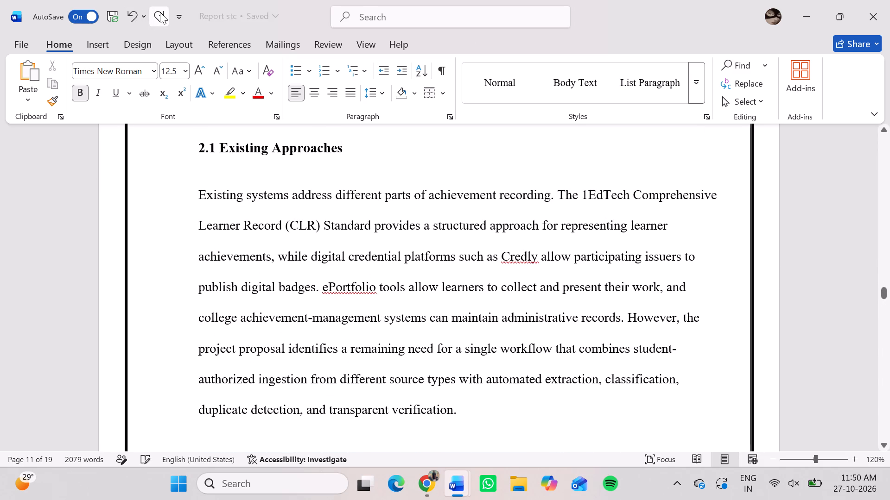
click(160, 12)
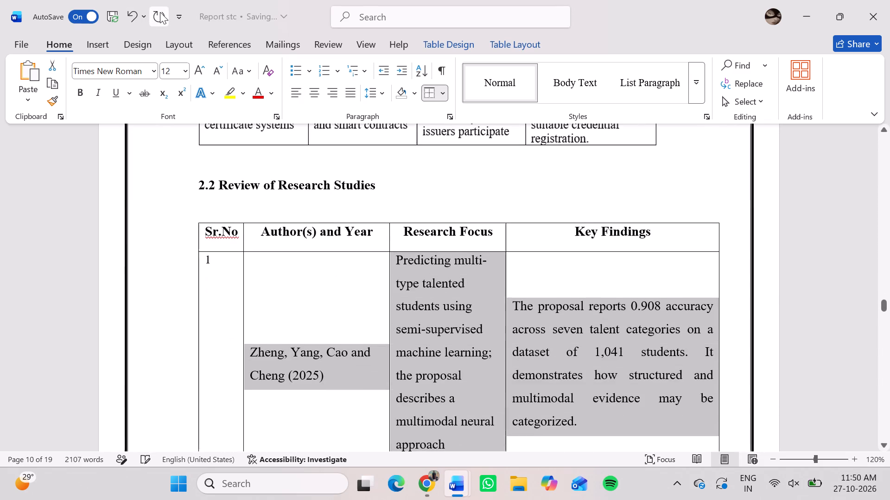
Replace row 2's author, focus and findings cells in Report stc's Sr.No table with the Smart-Hiring study from AI_Powered_Student_Achievement_Seminar_Report.
ctrl+scroll(203, 174, down, 4)
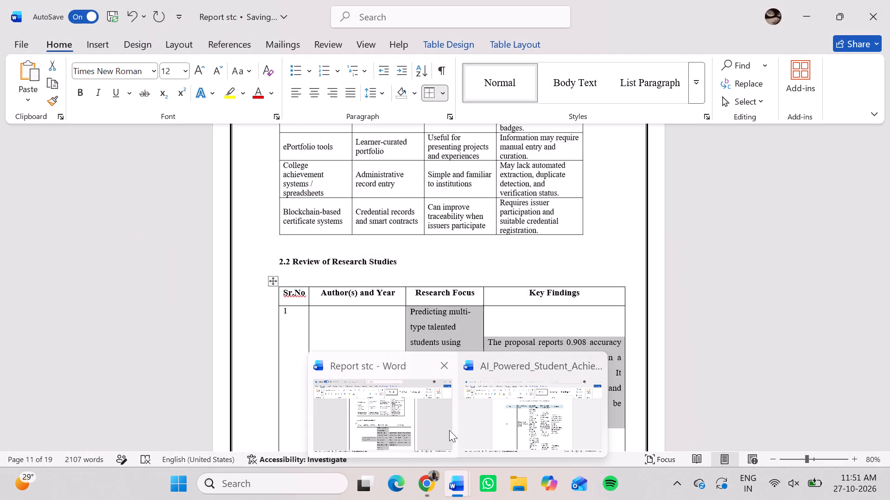
click(449, 430)
click(521, 318)
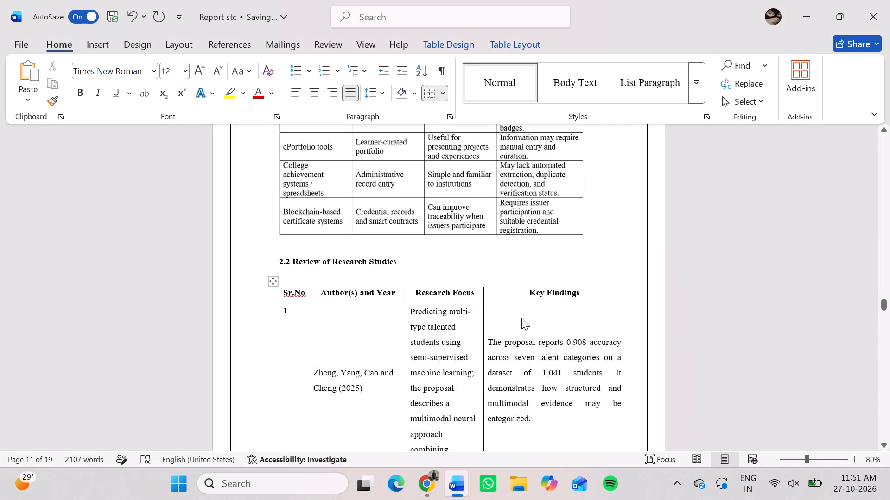
scroll(521, 318, down, 4)
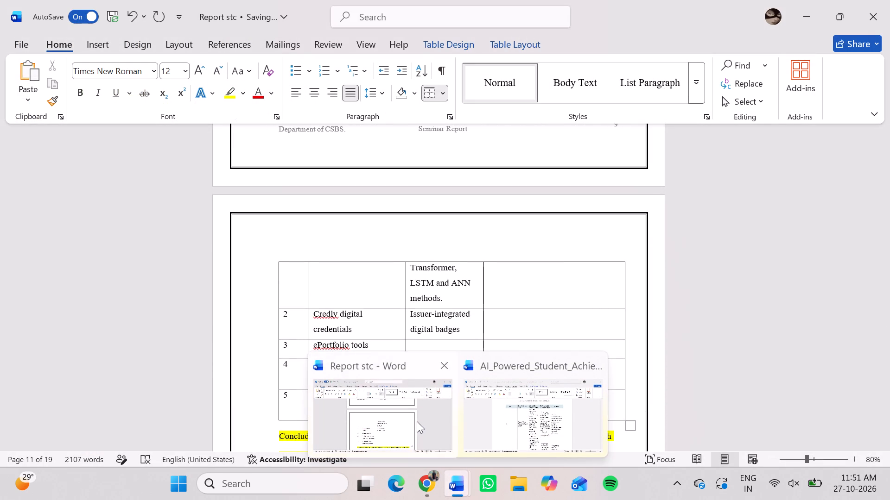
click(518, 419)
scroll(516, 417, down, 1)
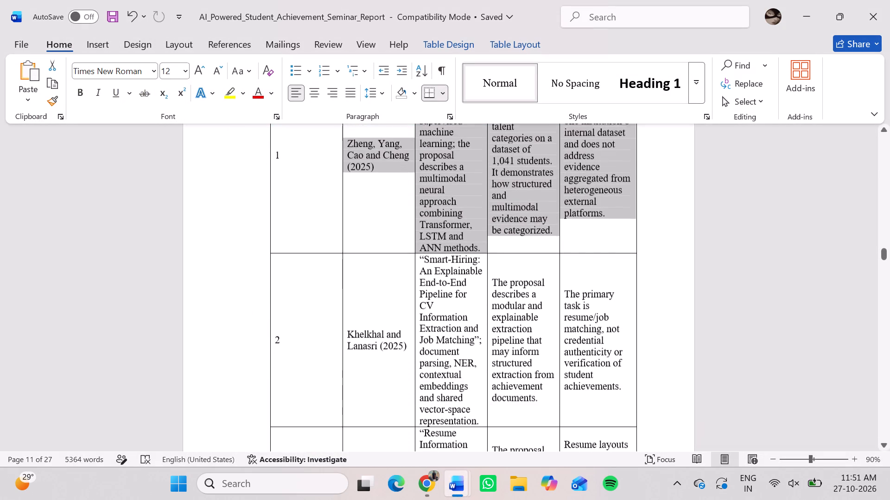
scroll(516, 417, down, 1)
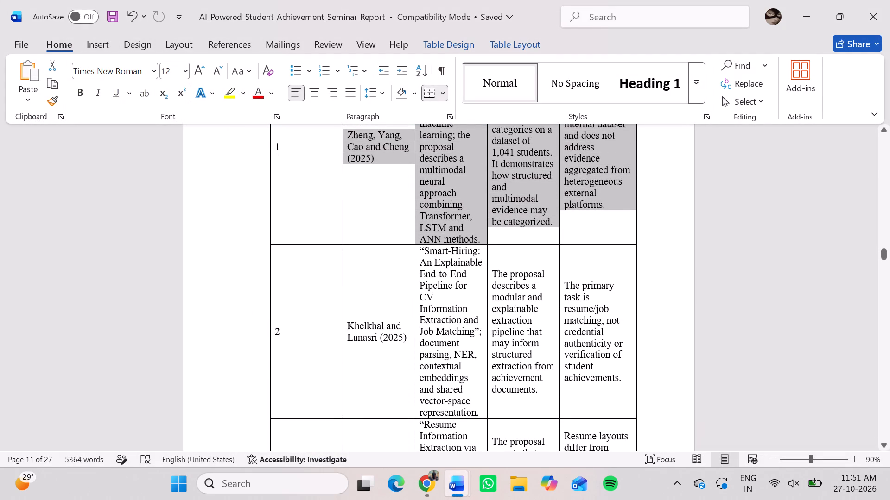
drag(348, 324, 543, 387)
key(ctrl+c)
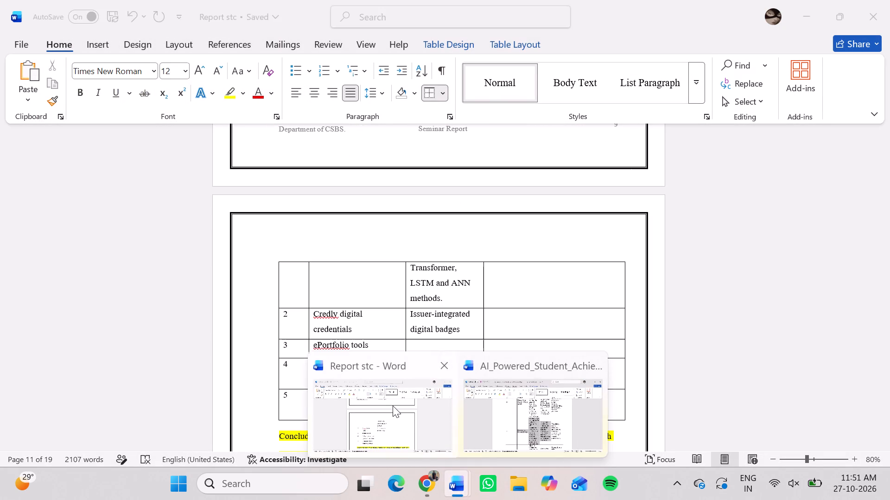
click(393, 406)
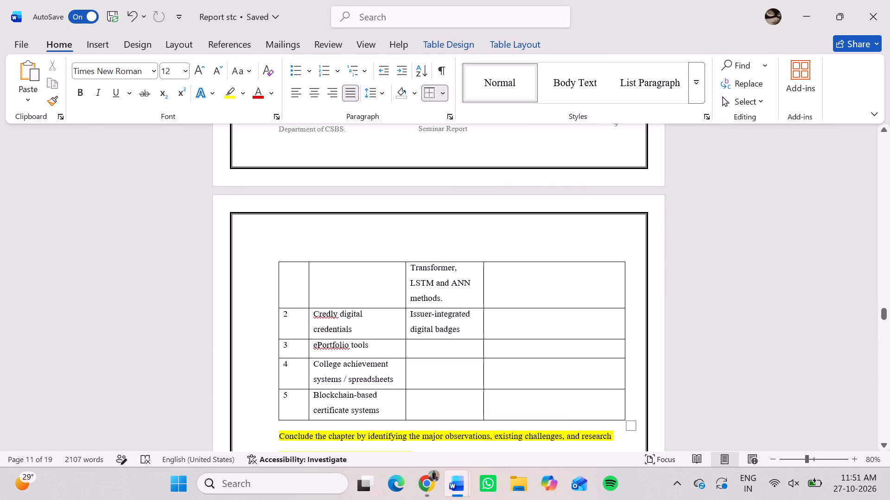
drag(315, 315, 467, 328)
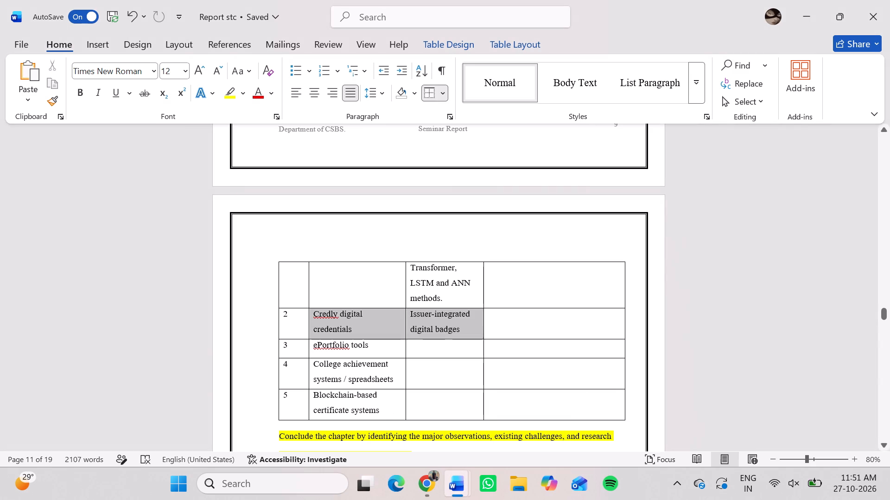
drag(467, 328, 509, 327)
key(ctrl+v)
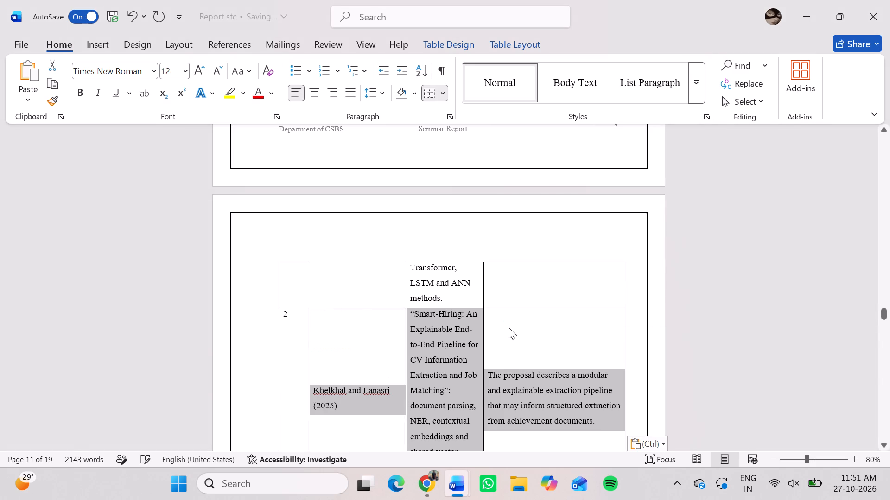
Replace row 3's author, focus and findings cells in the Sr.No table with the source report's "Resume Information Extraction via Post-OCR Text Processing" study.
scroll(509, 327, down, 3)
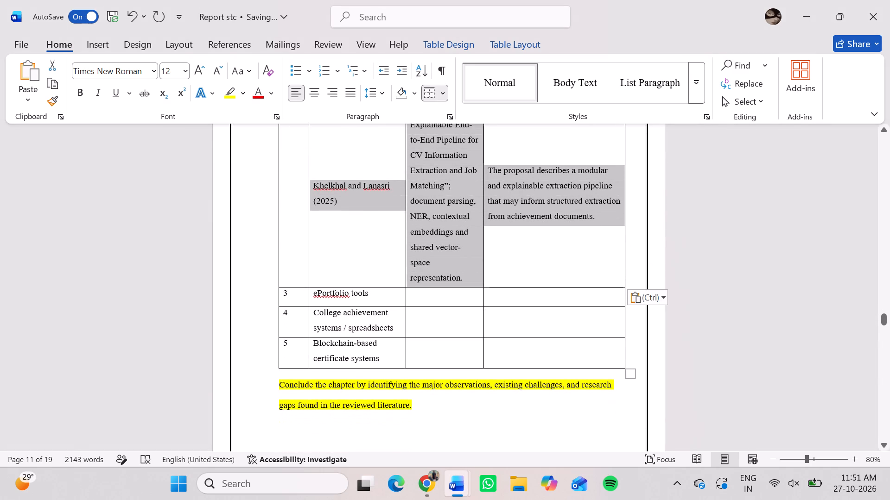
click(316, 292)
key(Left)
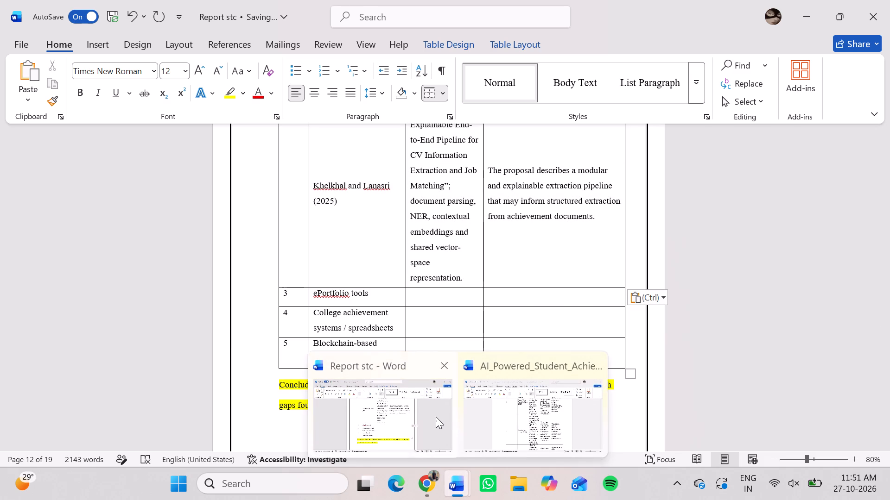
click(481, 415)
scroll(481, 415, down, 1)
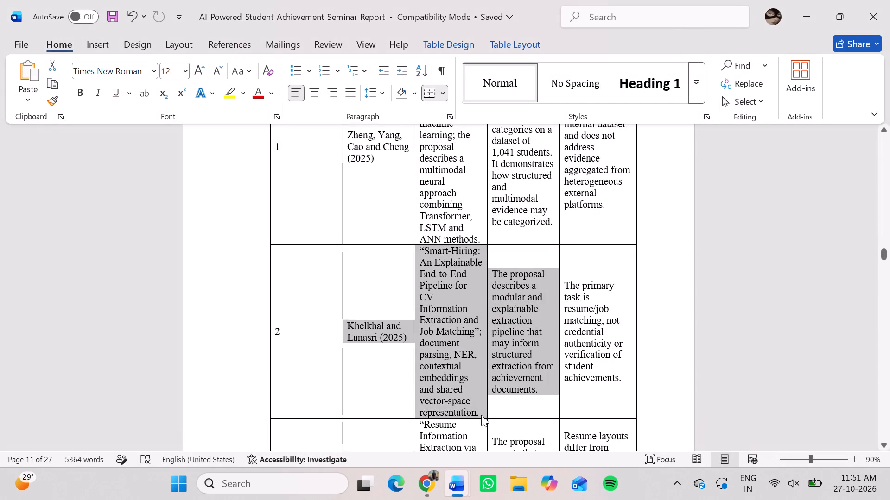
scroll(481, 415, down, 1)
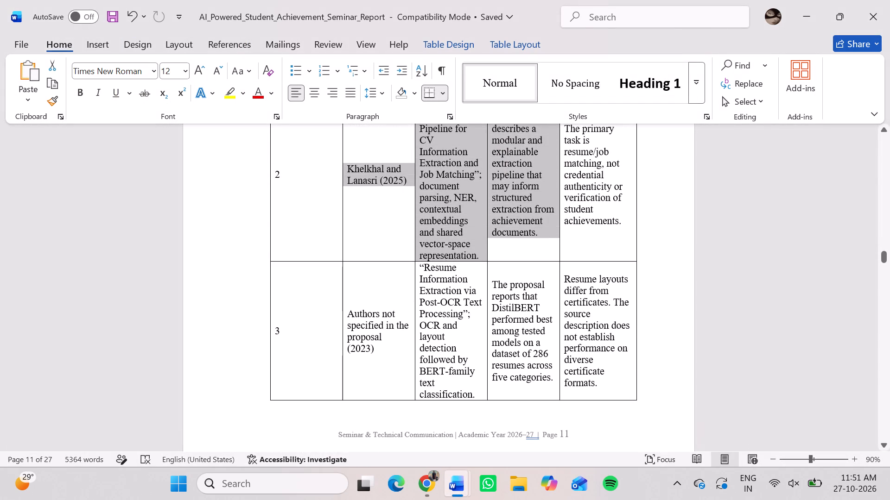
drag(348, 313, 552, 381)
key(ctrl+c)
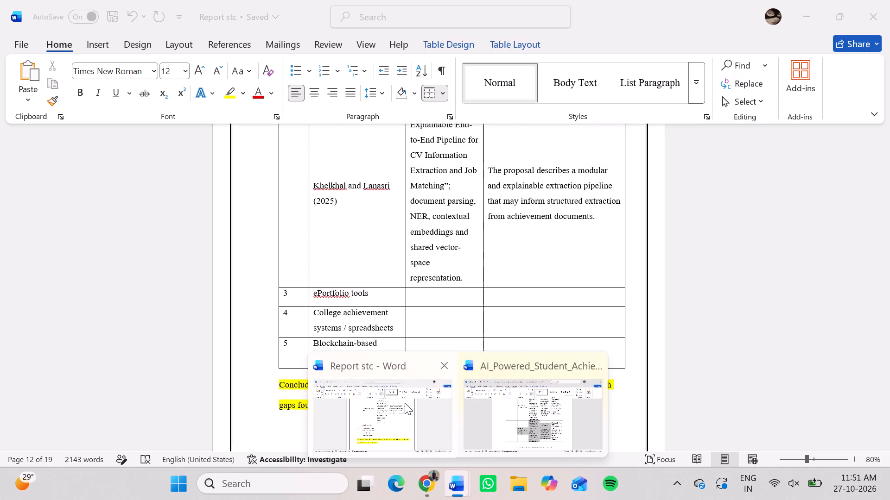
click(405, 403)
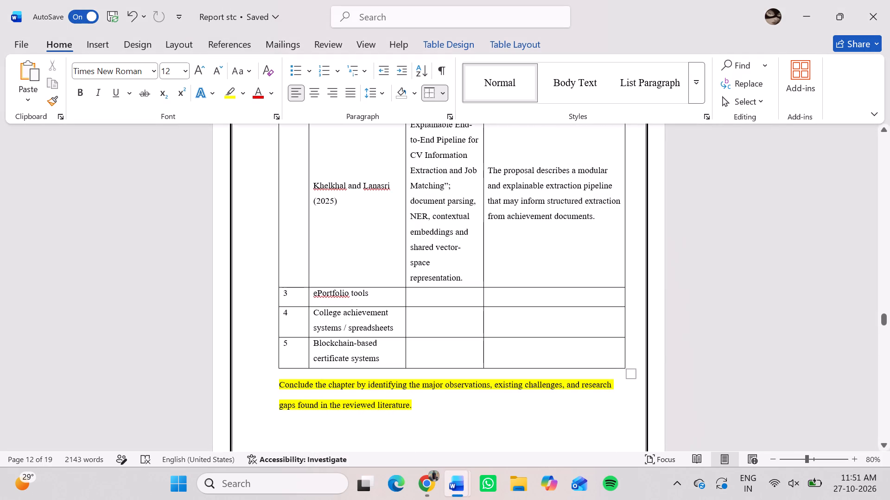
drag(315, 294, 528, 298)
key(ctrl+v)
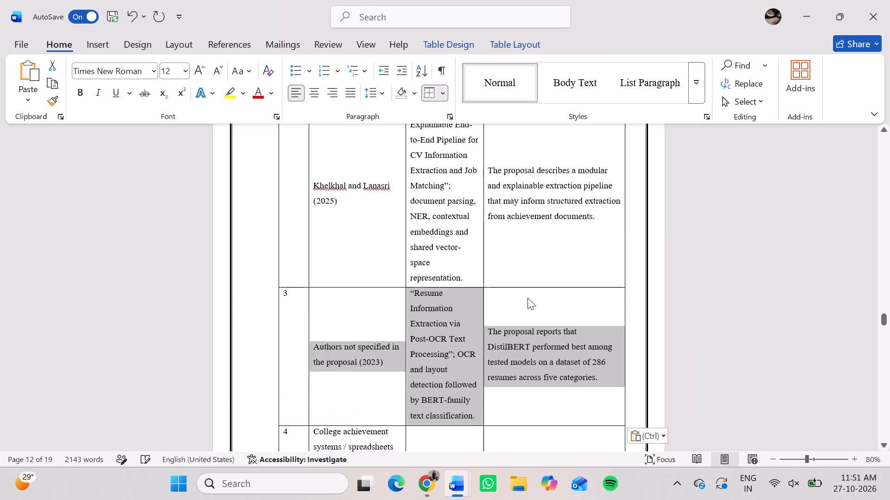
Replace row 4's author, focus and findings cells in the Sr.No table with the source report's 2024 "Rule-Based Information Extraction" study.
scroll(528, 298, down, 2)
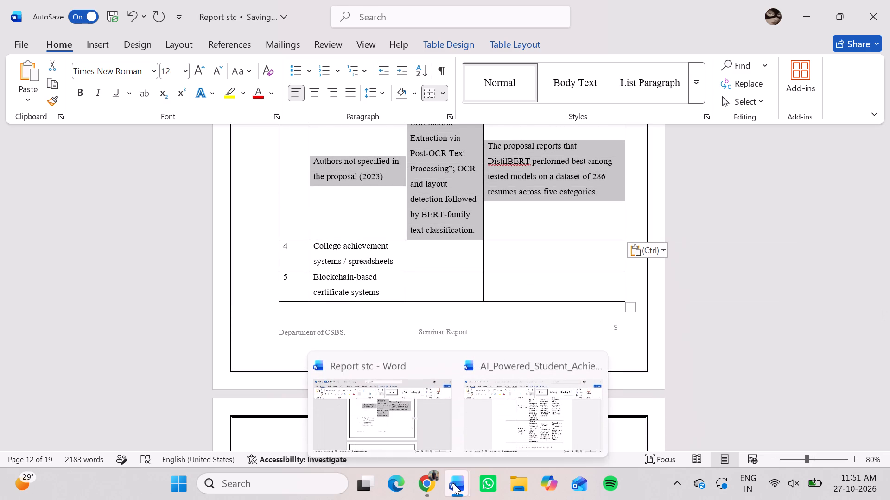
click(493, 415)
scroll(493, 415, down, 2)
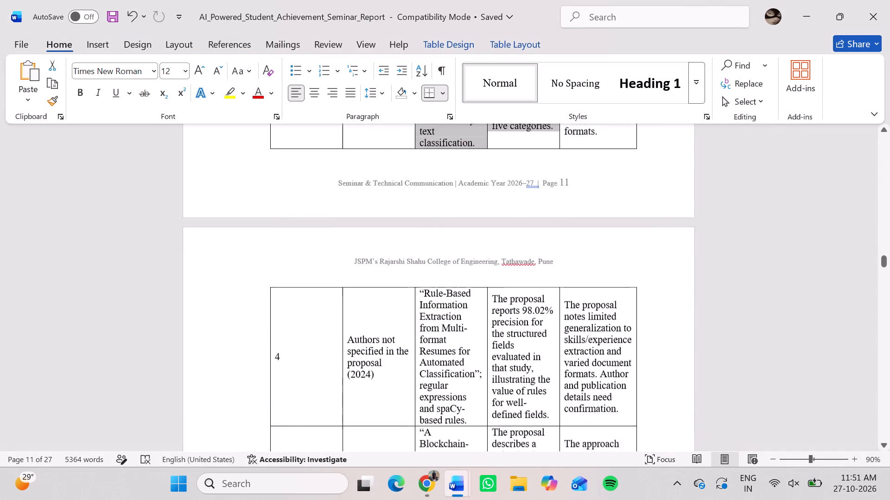
scroll(493, 415, down, 1)
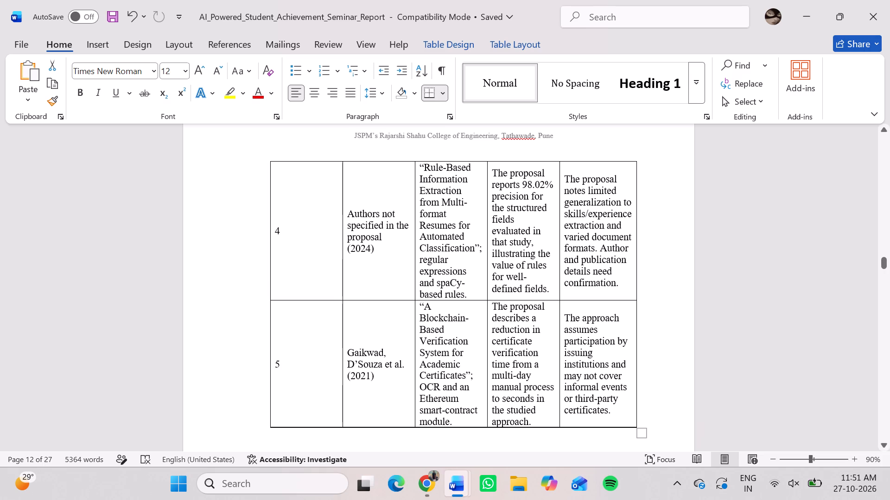
drag(350, 212, 572, 272)
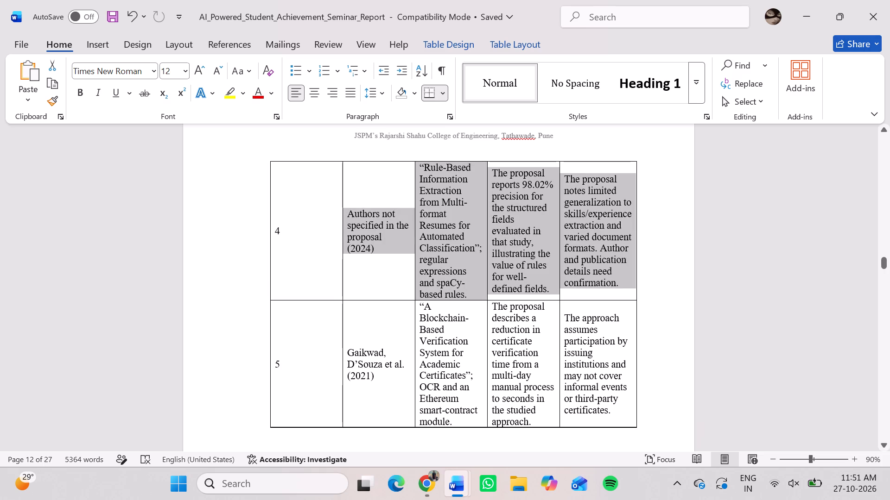
drag(572, 272, 554, 290)
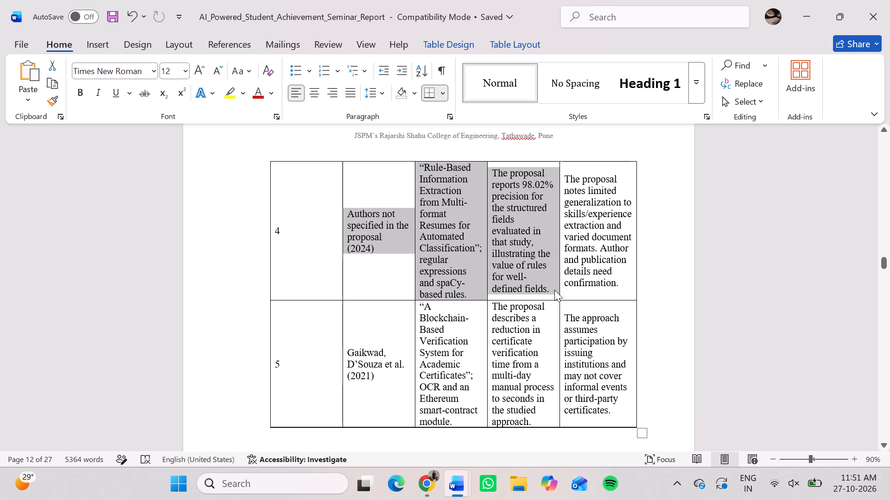
key(ctrl+c)
click(397, 386)
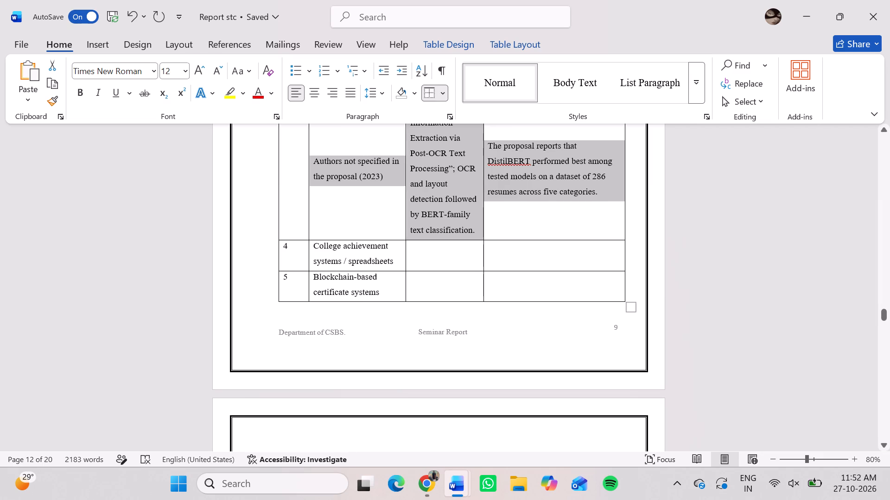
drag(316, 246, 511, 259)
key(ctrl+v)
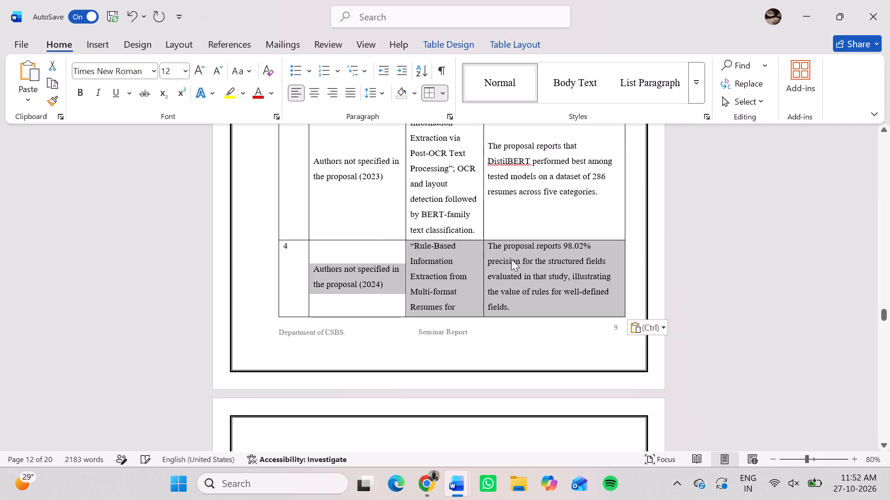
Replace row 5's author, focus and findings cells in the Sr.No table with the source report's 2021 "A Blockchain-Based Verification System for Academic Certificates" study.
scroll(487, 281, down, 3)
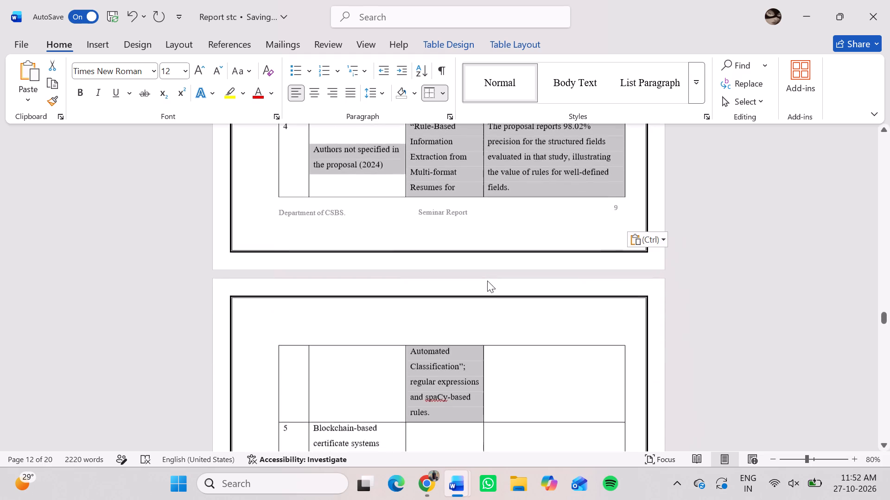
scroll(487, 281, down, 2)
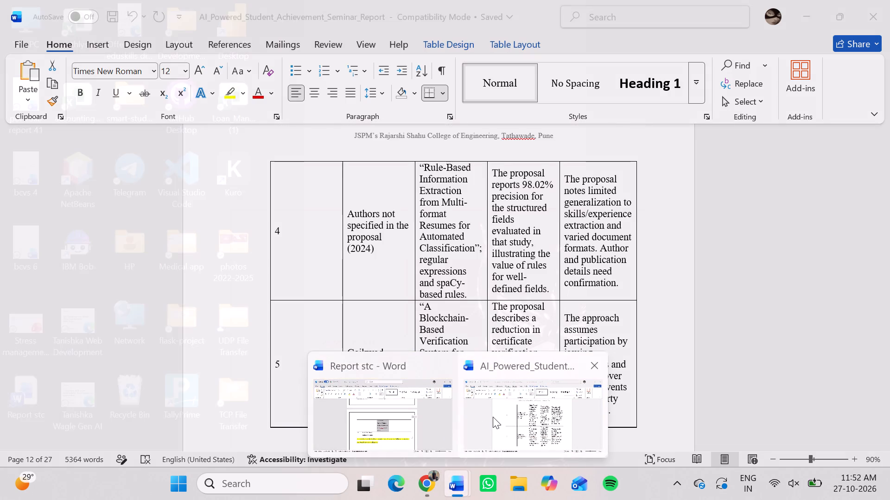
click(493, 417)
drag(348, 349, 604, 393)
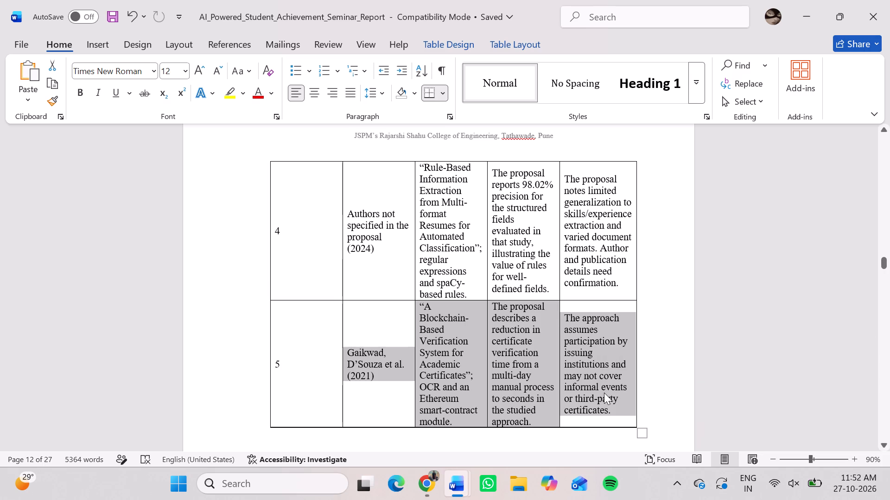
key(ctrl+c)
click(391, 420)
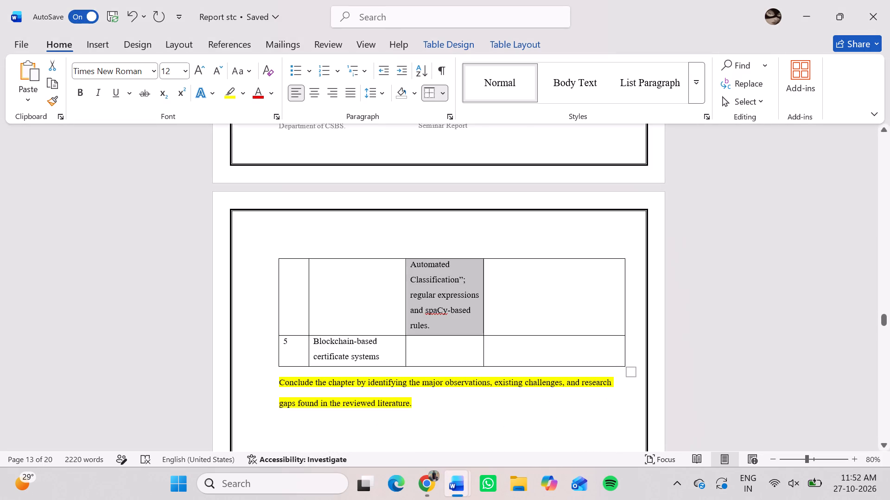
drag(314, 340, 532, 367)
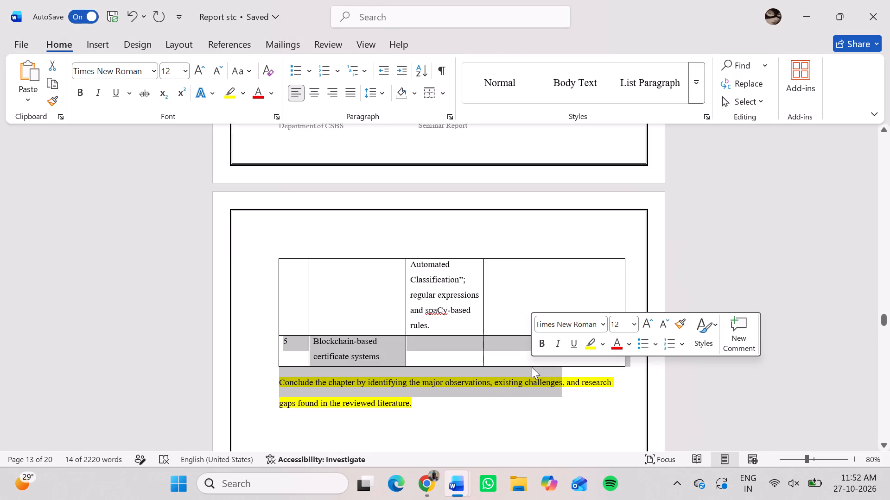
click(524, 360)
drag(524, 360, 356, 346)
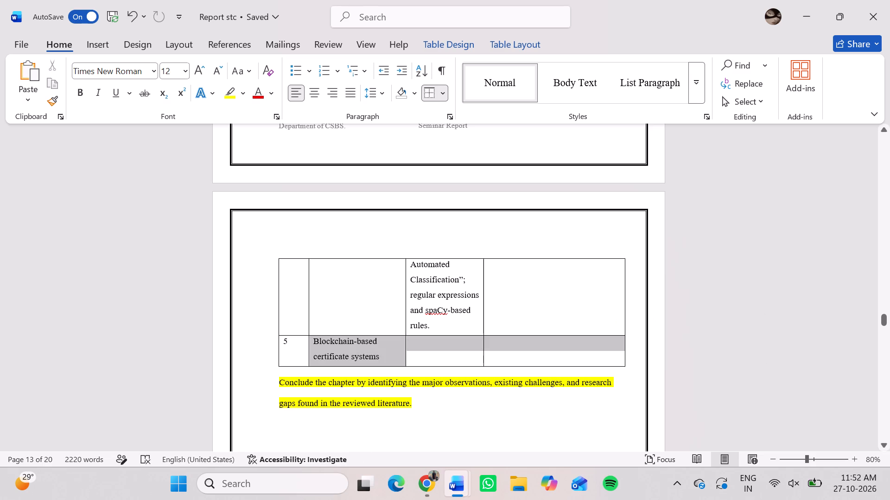
drag(356, 346, 350, 346)
key(ctrl+v)
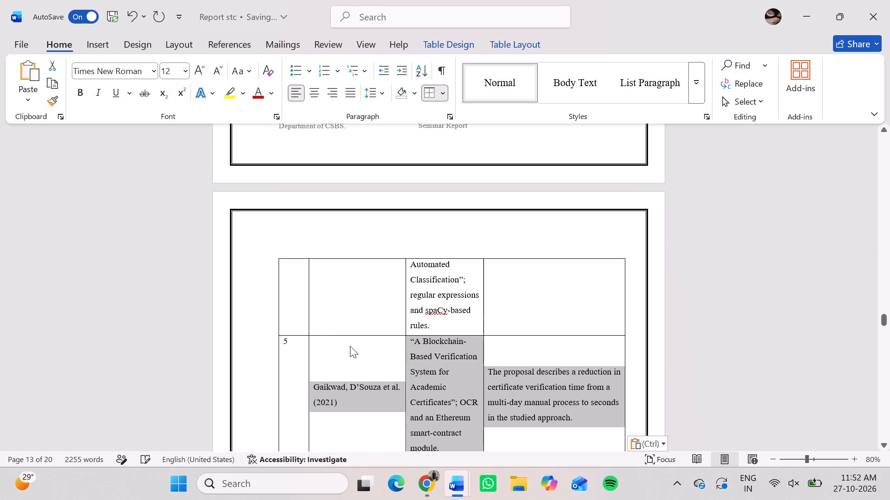
Replace the highlighted chapter-conclusion placeholder below Report stc's Sr.No table with the source report's "In addition to the five studies above" paragraph.
scroll(350, 346, down, 2)
click(350, 346)
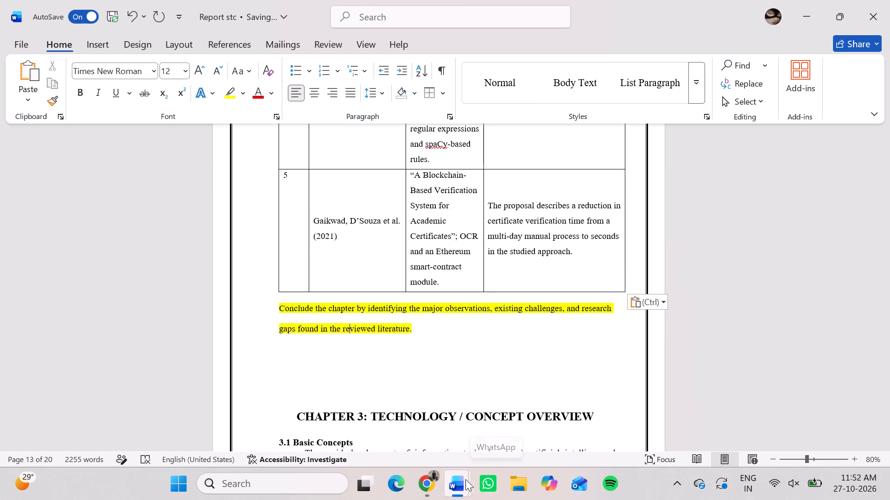
click(488, 430)
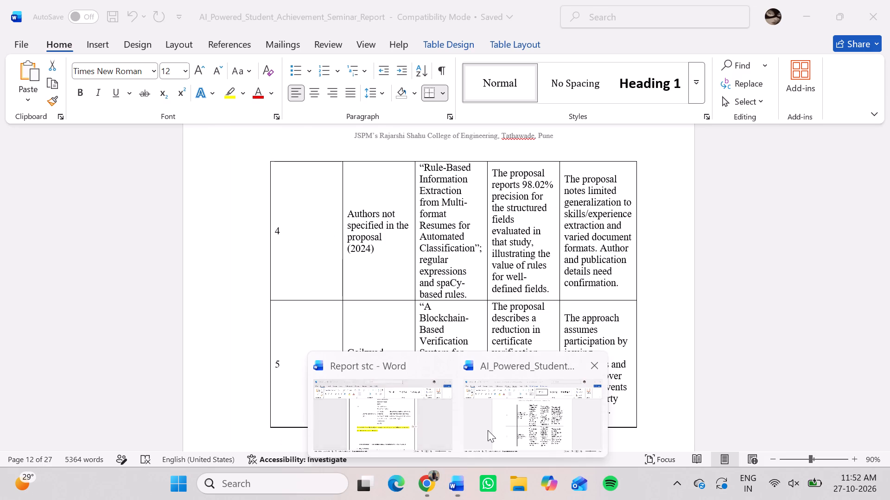
scroll(482, 362, down, 3)
click(482, 362)
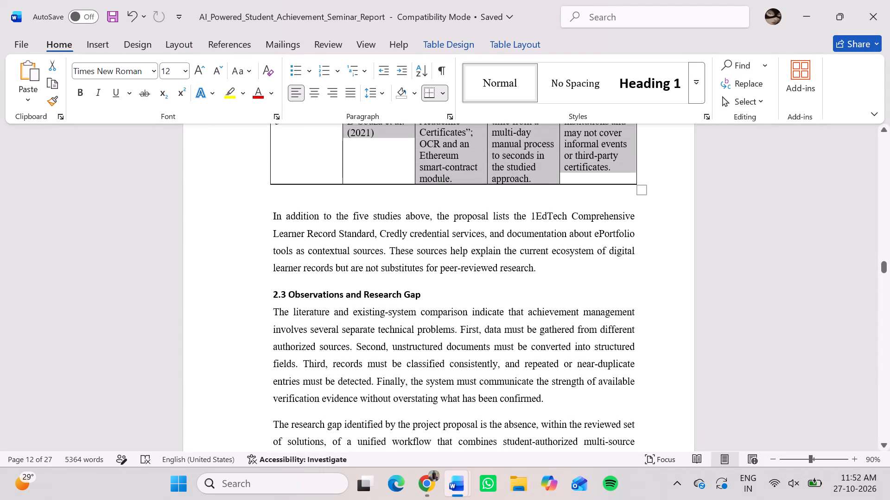
scroll(482, 362, up, 2)
scroll(482, 362, down, 1)
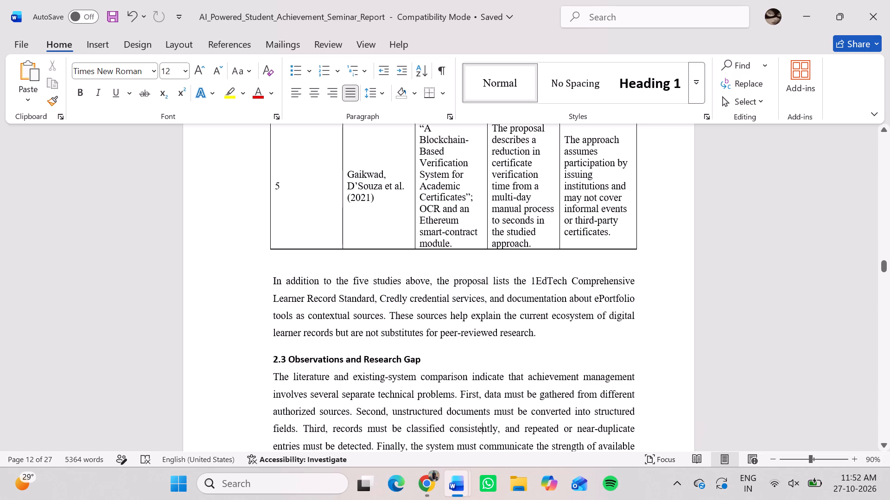
drag(543, 331, 303, 276)
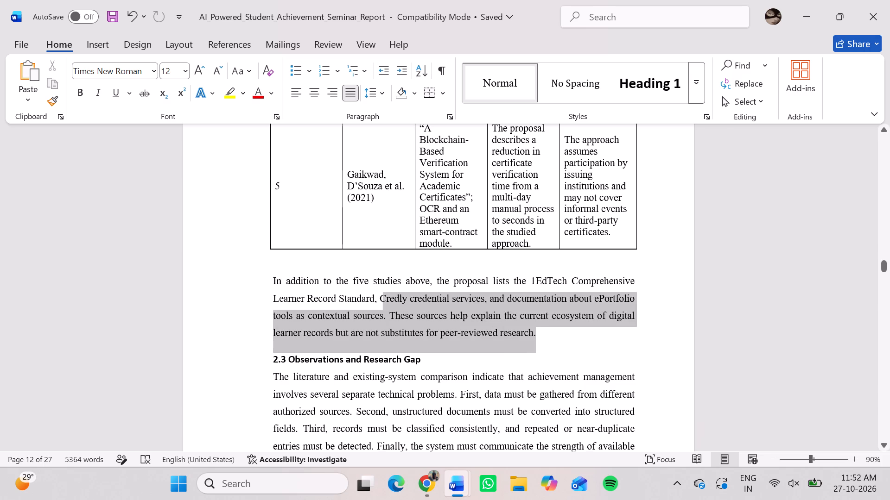
drag(303, 276, 281, 273)
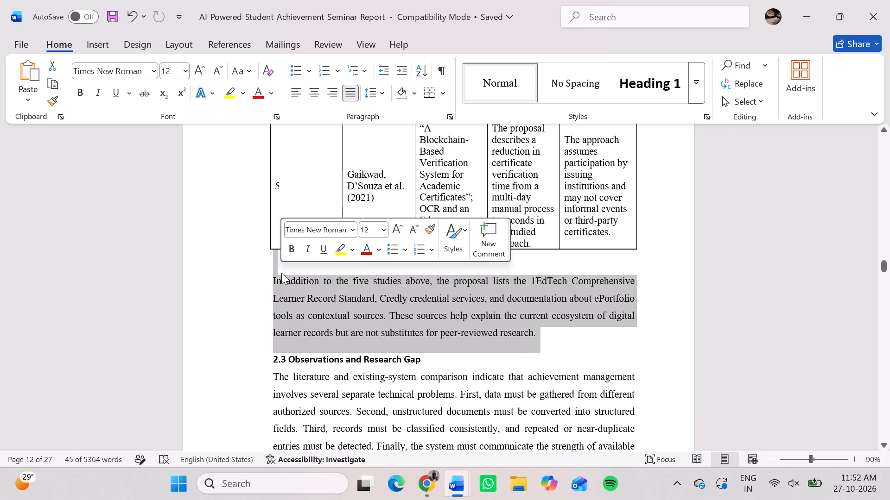
key(ctrl+c)
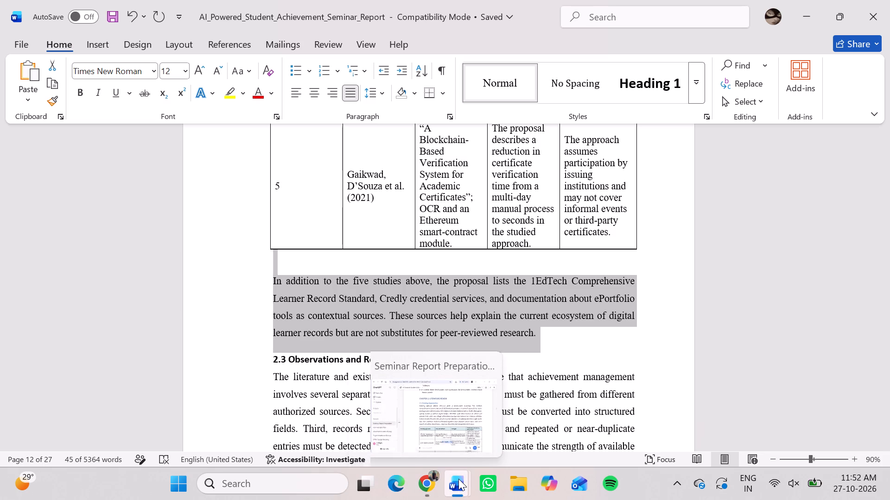
click(408, 430)
drag(431, 321, 437, 334)
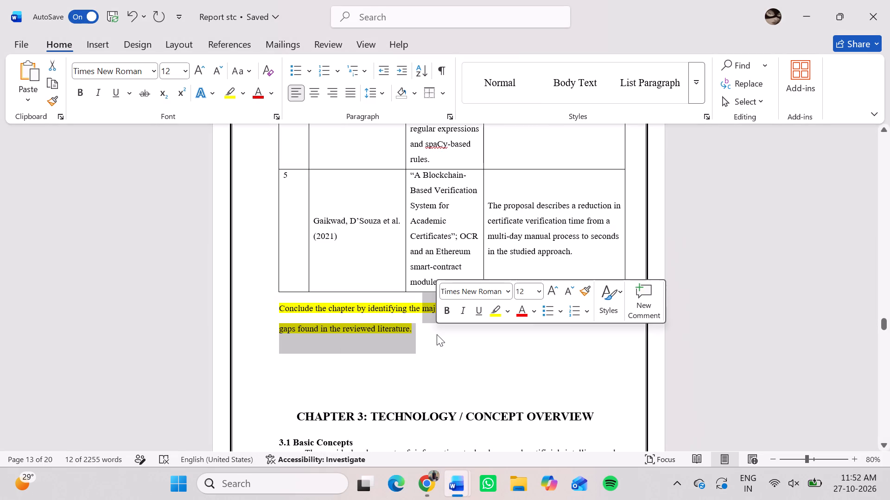
double_click(437, 334)
drag(437, 334, 307, 304)
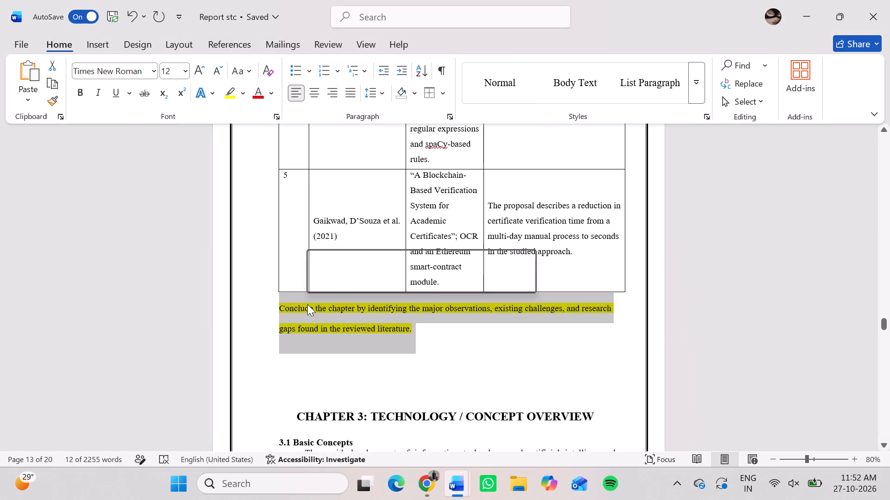
key(ctrl+v)
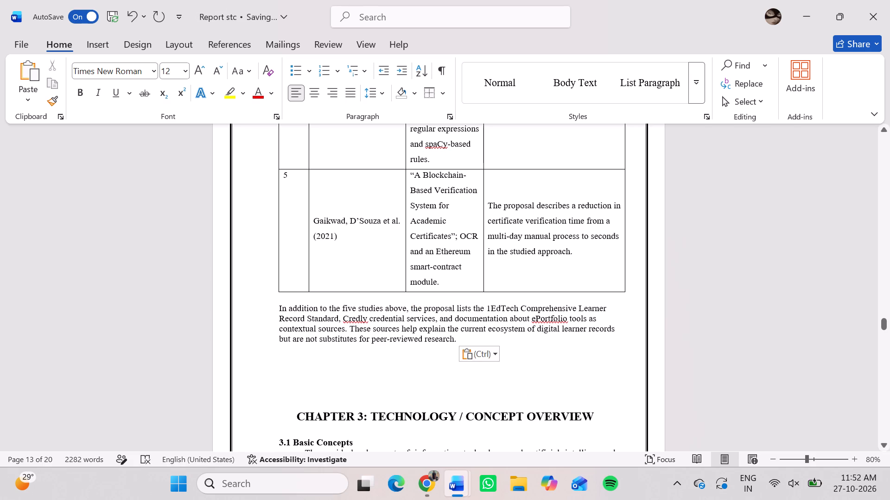
Justify the new paragraph below the Sr.No table and insert a blank line above it.
drag(276, 305, 472, 384)
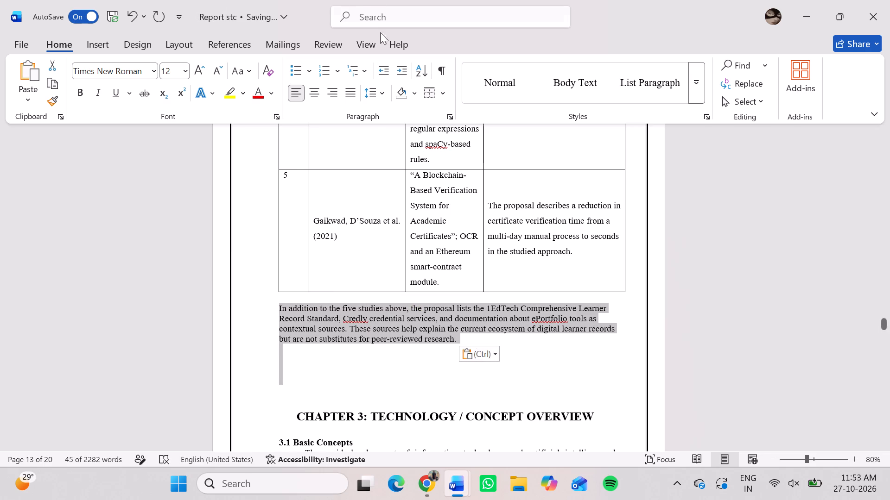
click(351, 95)
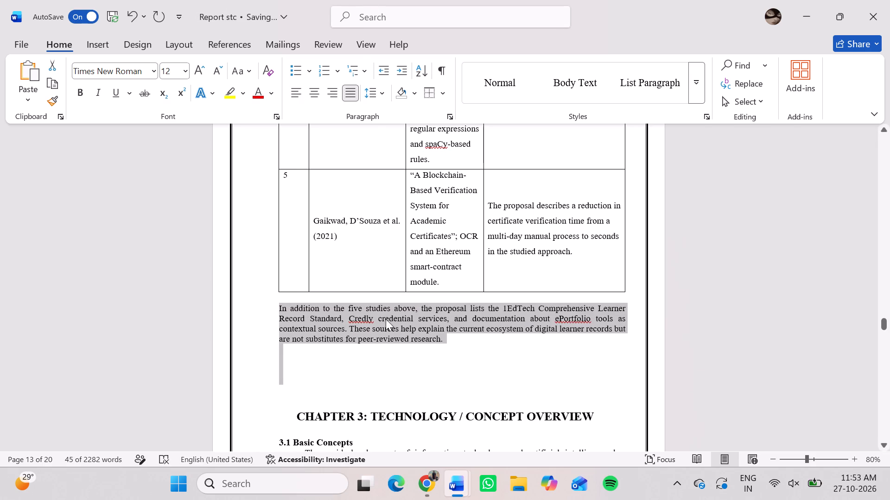
click(393, 351)
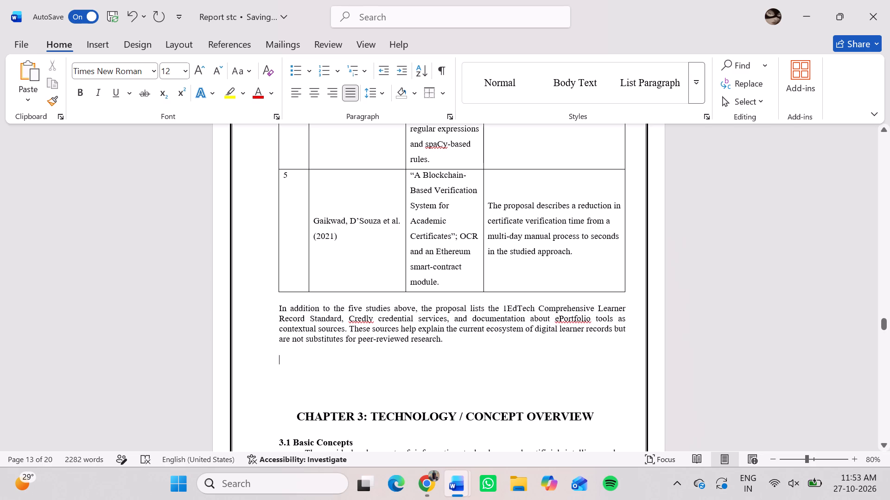
click(277, 308)
key(Return)
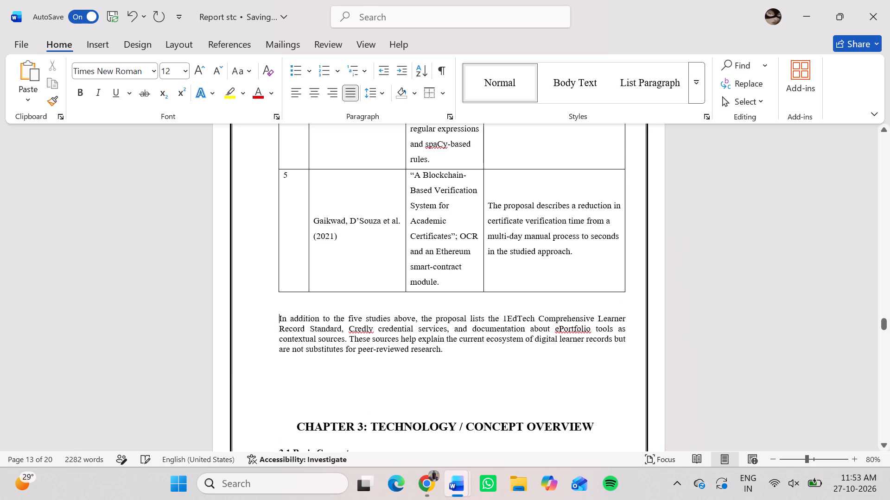
click(359, 372)
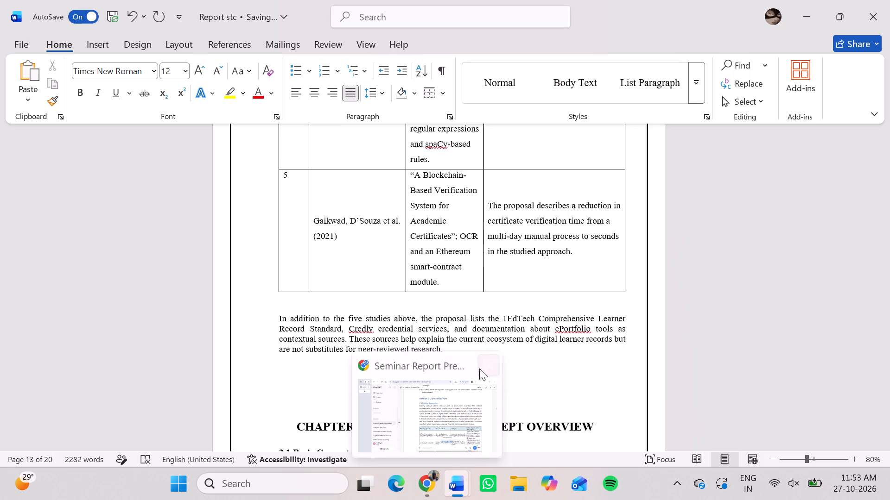
Close the Chrome window containing the Seminar Report Preparation chat.
click(484, 365)
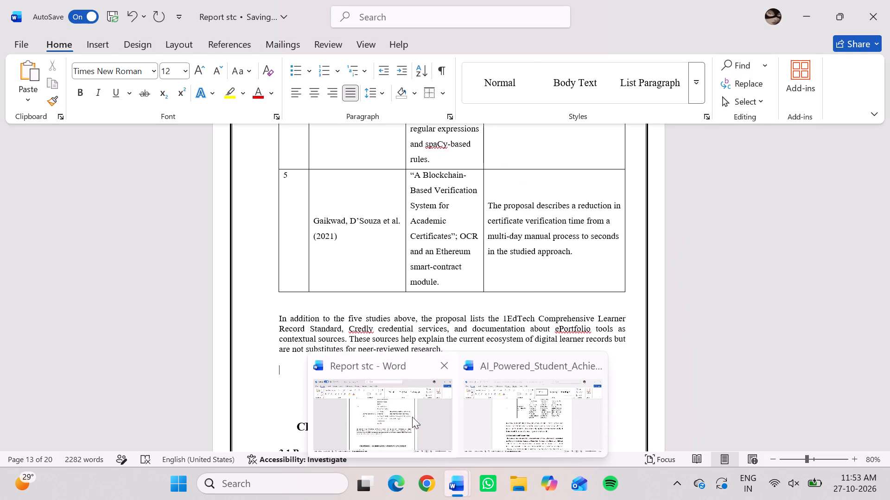
Switch to AI_Powered_Student_Achievement_Seminar_Report and go to section 2.3 Observations and Research Gap.
click(500, 417)
scroll(420, 350, down, 1)
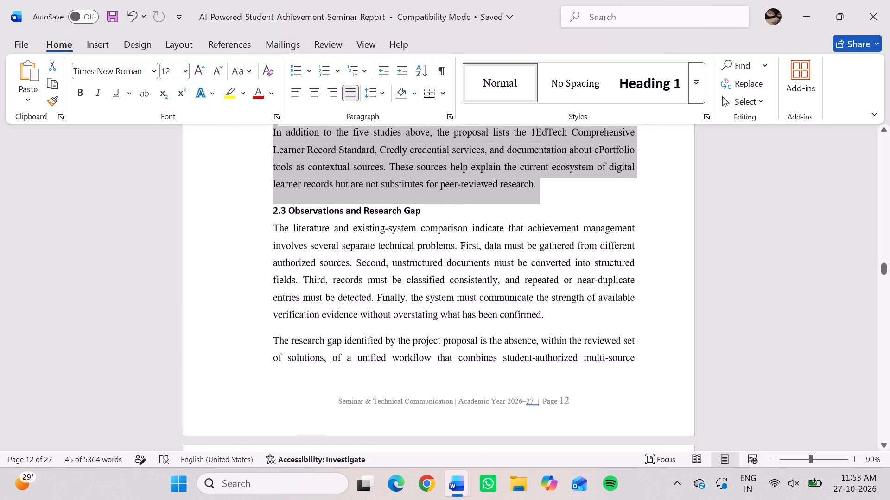
scroll(420, 350, down, 1)
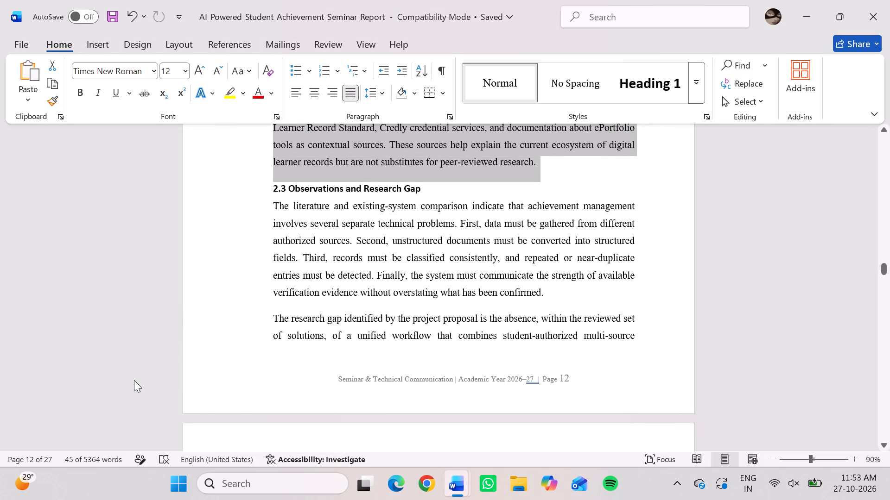
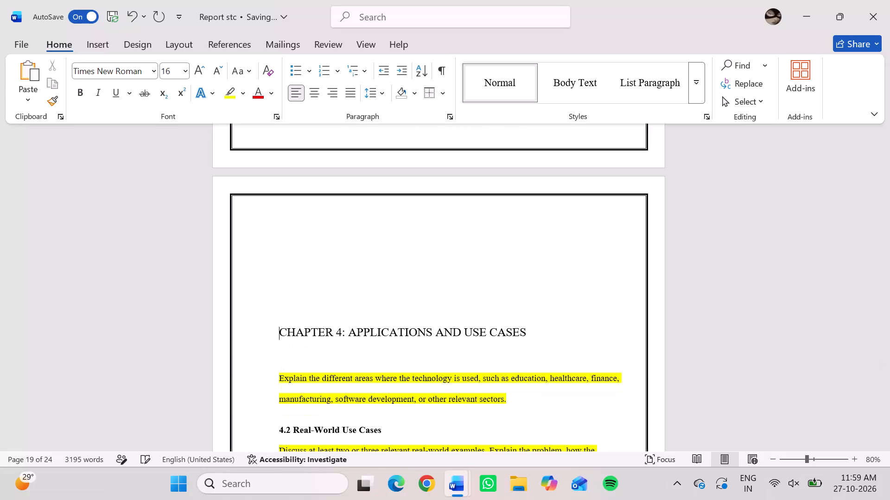
Remove the extra blank lines above Report stc's CHAPTER 4 heading, keeping the heading at the top of its page.
key(BackSpace)
key(BackSpace)
key(BackSpace)
key(BackSpace)
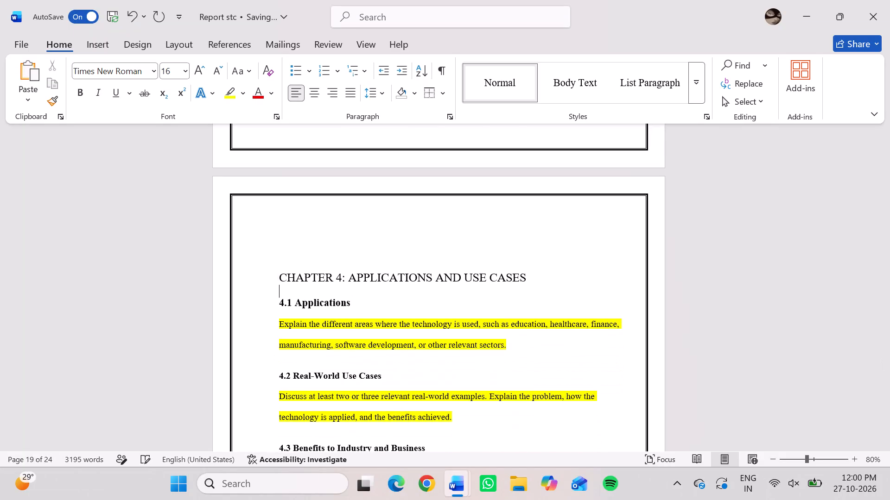
key(BackSpace)
key(BackSpace)
key(BackSpace)
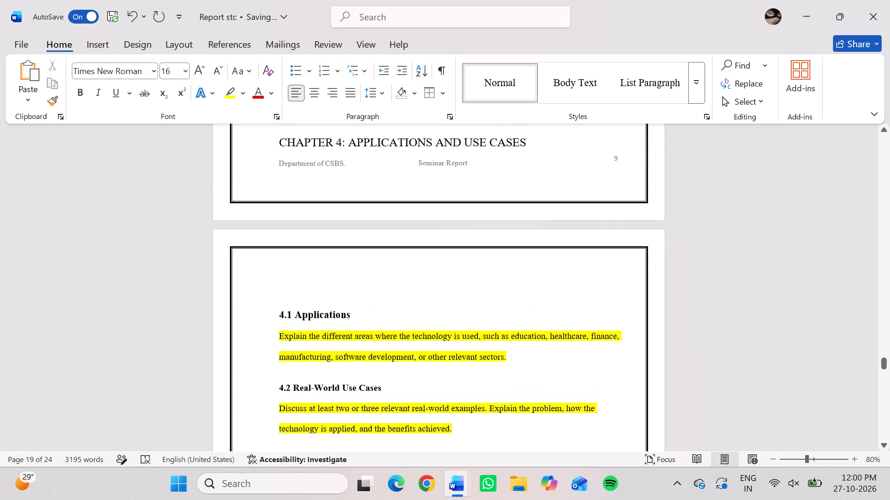
key(Return)
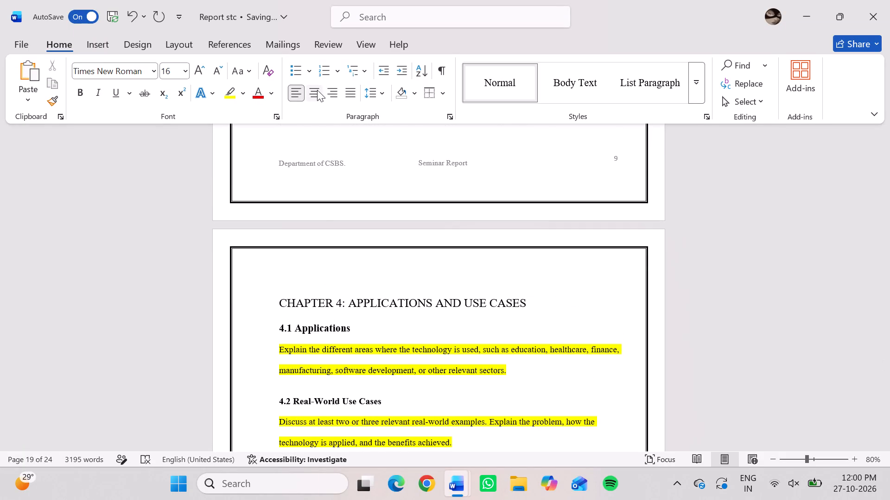
Center the CHAPTER 4: APPLICATIONS AND USE CASES heading and save the document.
click(317, 90)
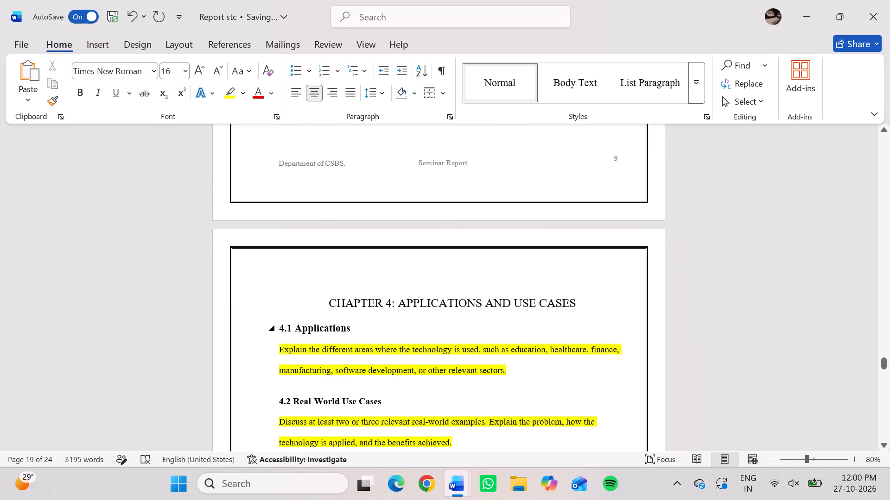
scroll(428, 459, down, 1)
scroll(431, 406, down, 2)
click(431, 406)
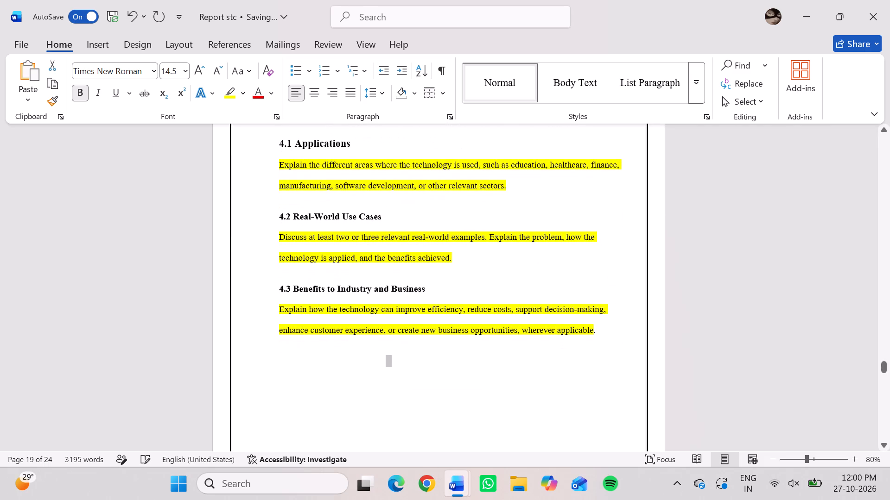
key(ctrl+s)
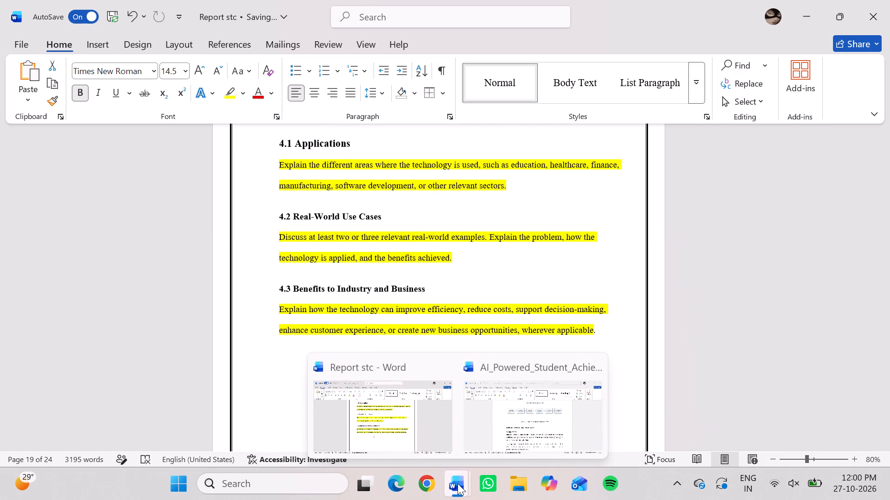
Copy sections 4.1 Applications through 4.3 Benefits to Industry and Business from AI_Powered_Student_Achievement_Seminar_Report, stopping before CHAPTER 5.
click(516, 396)
click(496, 312)
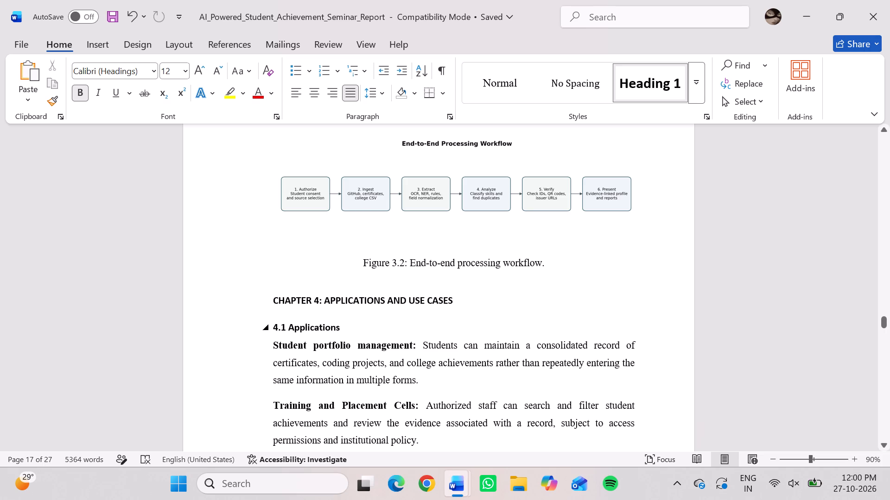
drag(273, 327, 466, 426)
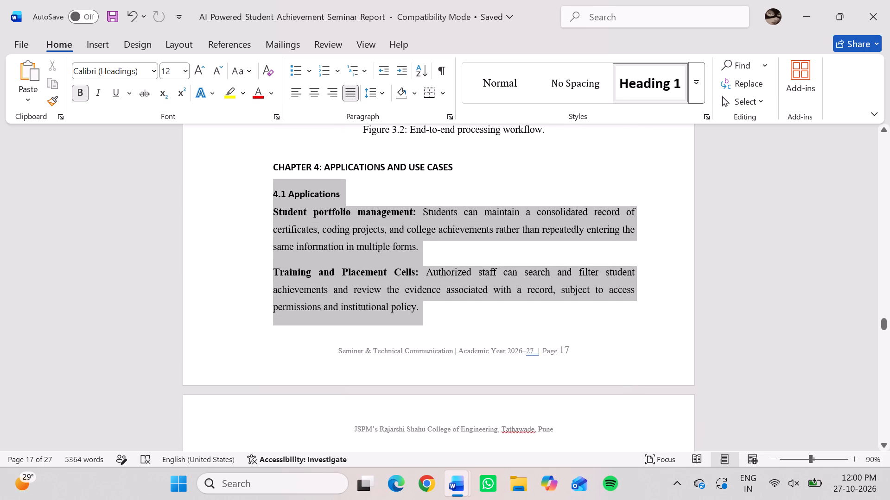
drag(466, 426, 480, 454)
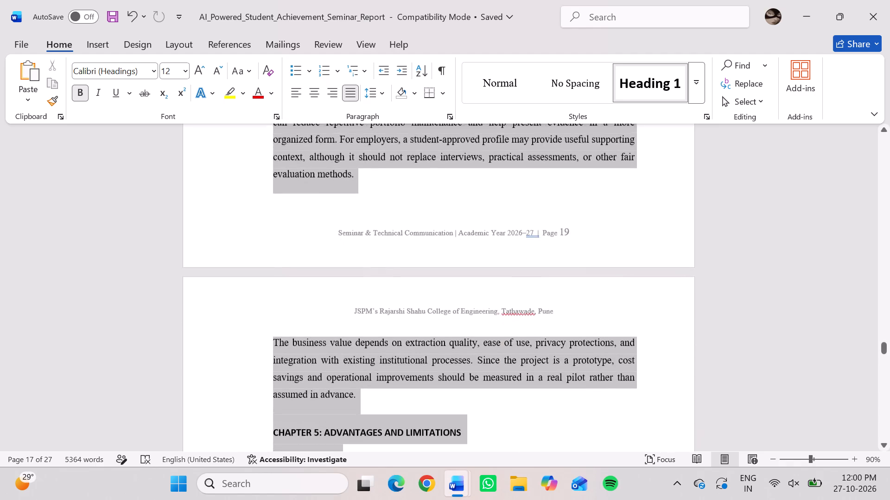
drag(480, 454, 423, 300)
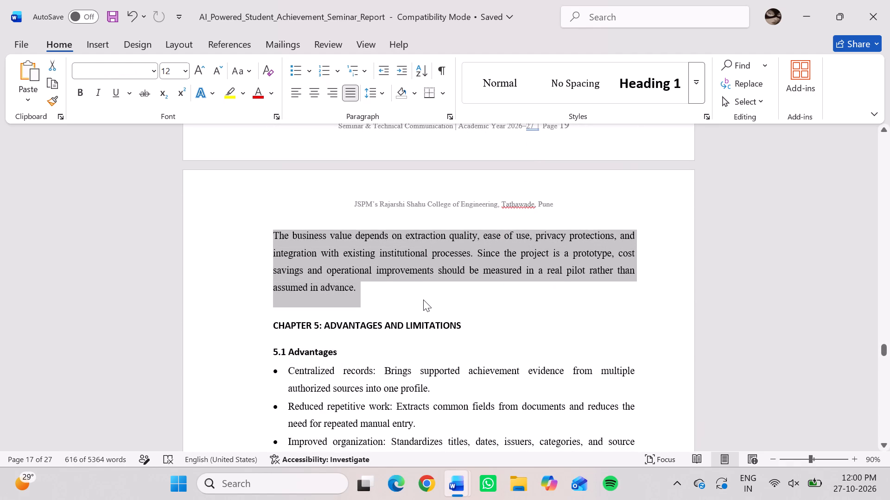
key(ctrl+c)
scroll(423, 300, up, 3)
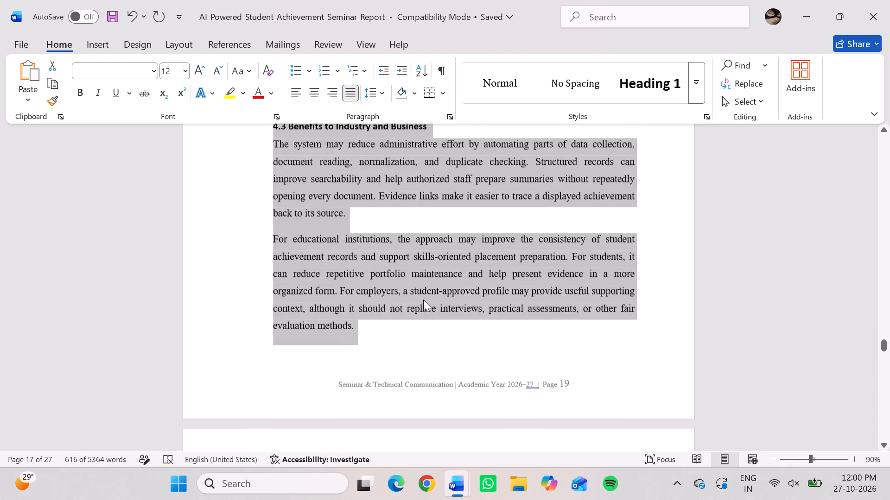
scroll(423, 300, up, 1)
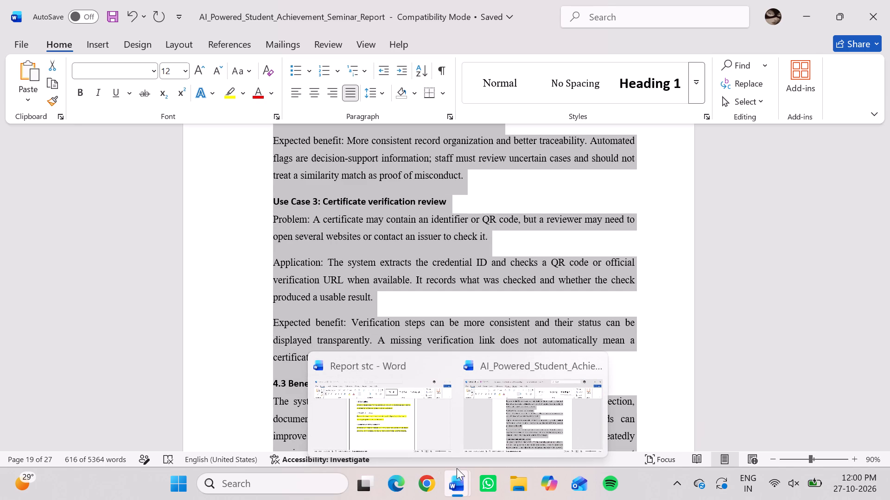
Replace Report stc's placeholder sections 4.1 to 4.3 below the CHAPTER 4 heading with the copied source sections.
click(399, 406)
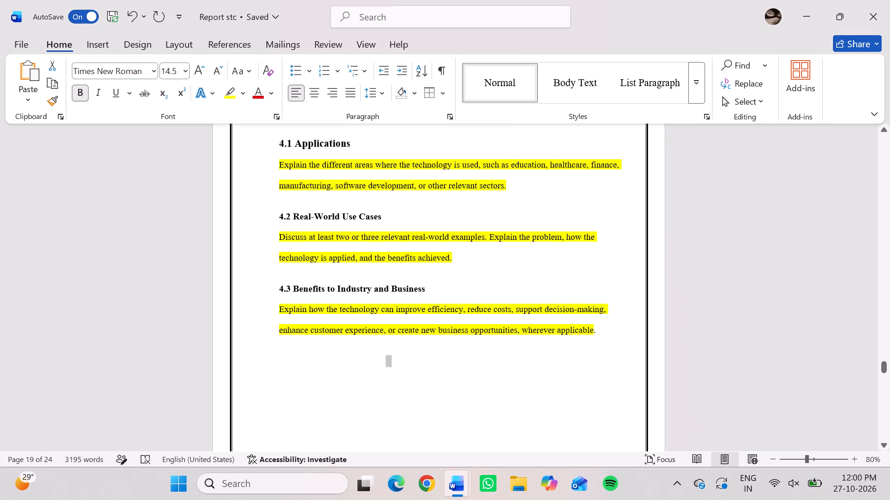
drag(617, 333, 277, 112)
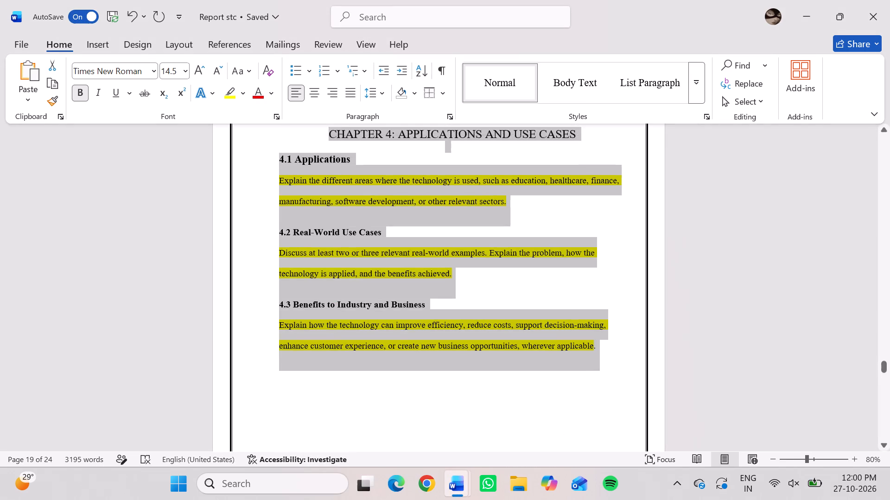
drag(277, 112, 274, 247)
key(ctrl+v)
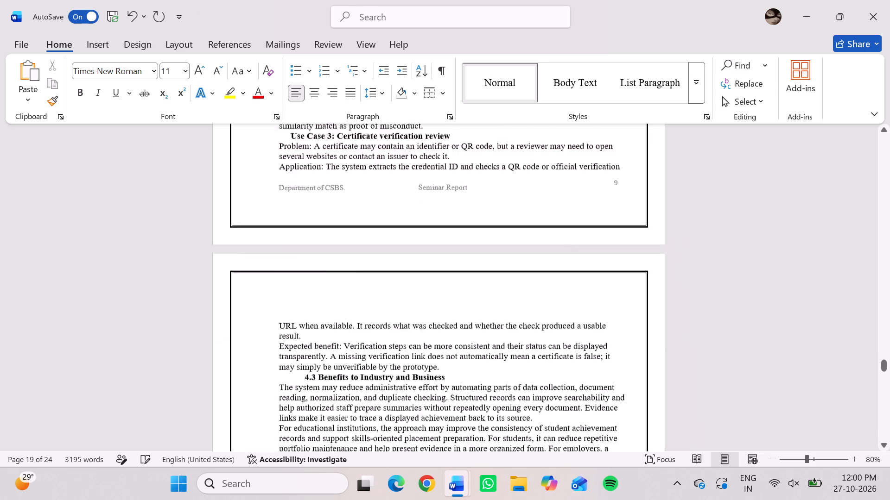
scroll(274, 247, up, 5)
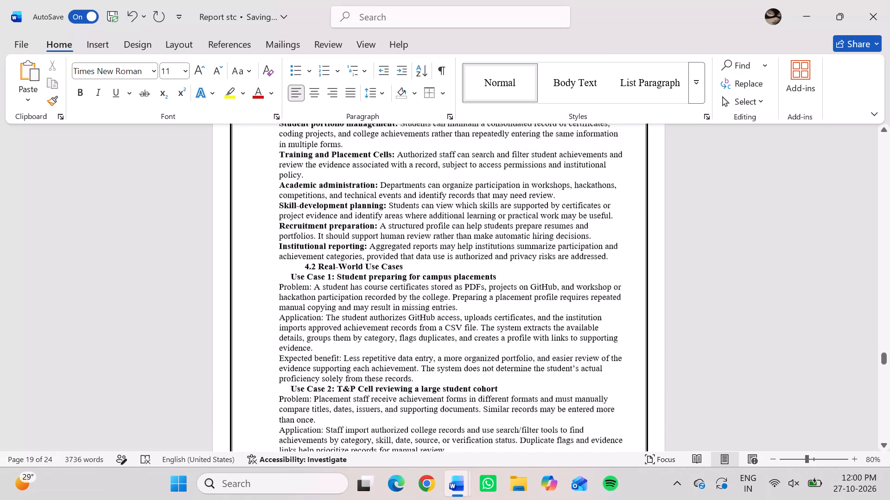
scroll(274, 247, up, 2)
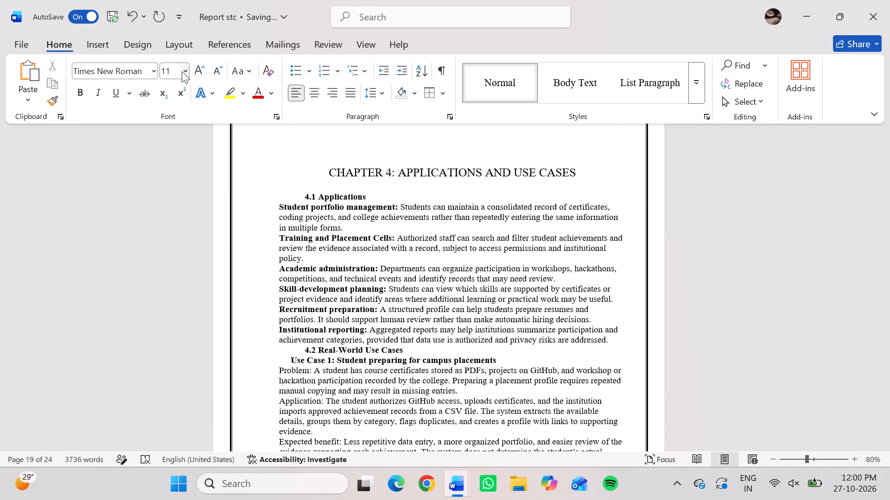
Set the pasted Chapter 4 text, from 4.1 Applications to the end of section 4.3, to font size 12.
click(182, 71)
click(173, 156)
drag(289, 194, 430, 399)
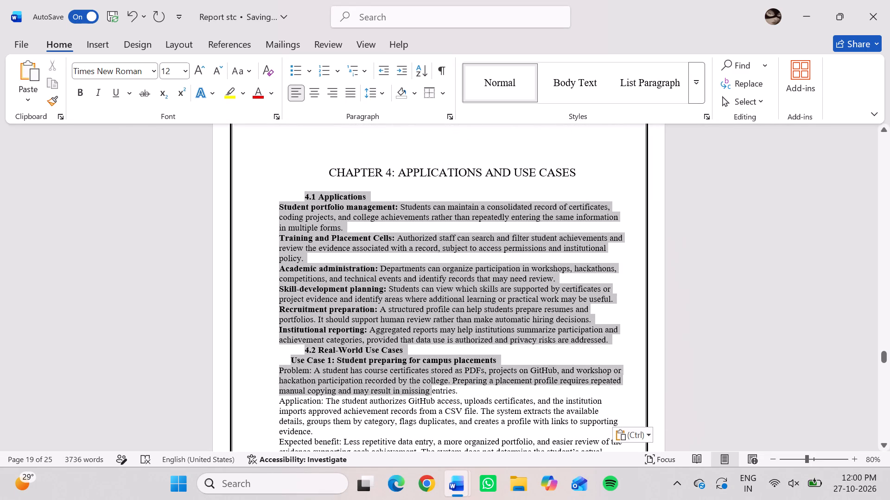
drag(430, 399, 465, 460)
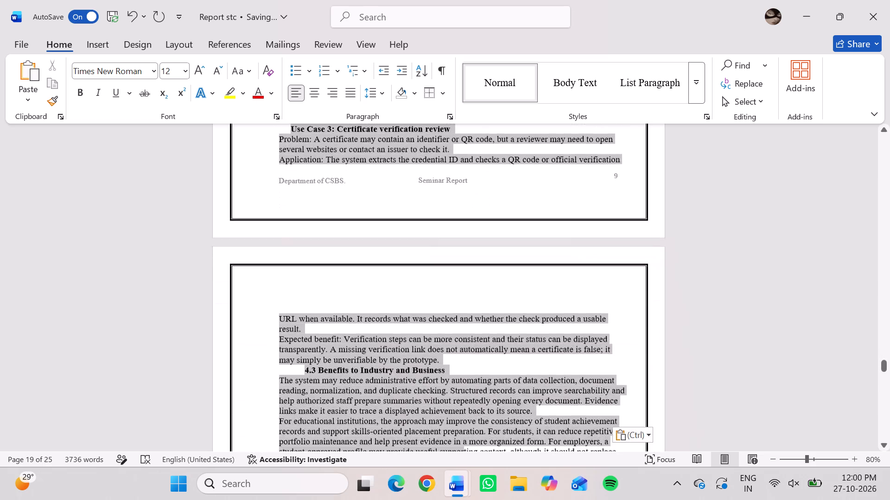
drag(465, 460, 436, 318)
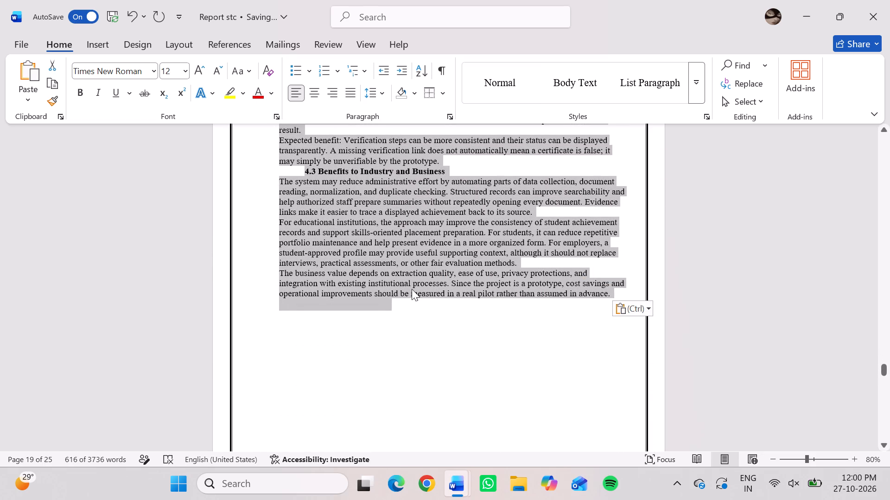
right_click(324, 178)
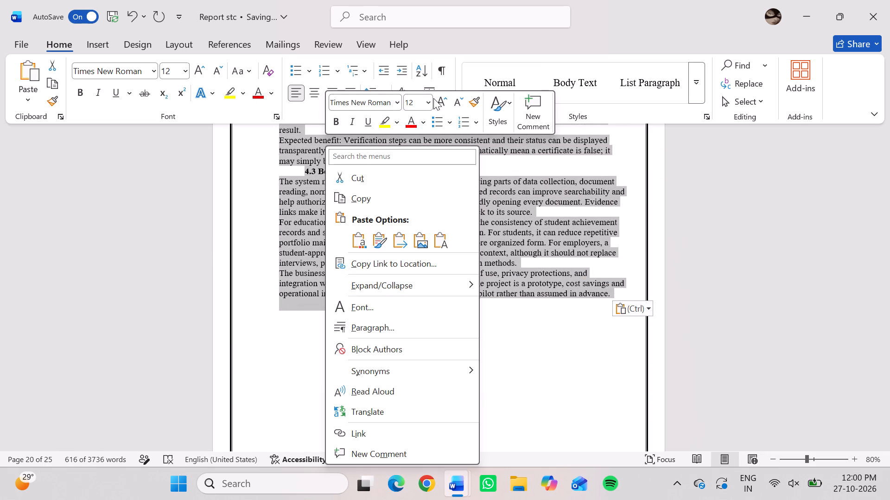
click(429, 102)
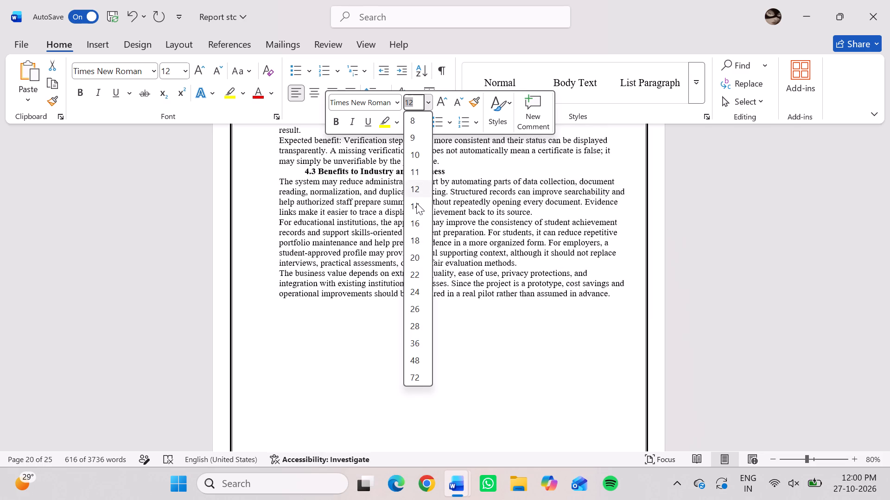
click(418, 188)
click(348, 222)
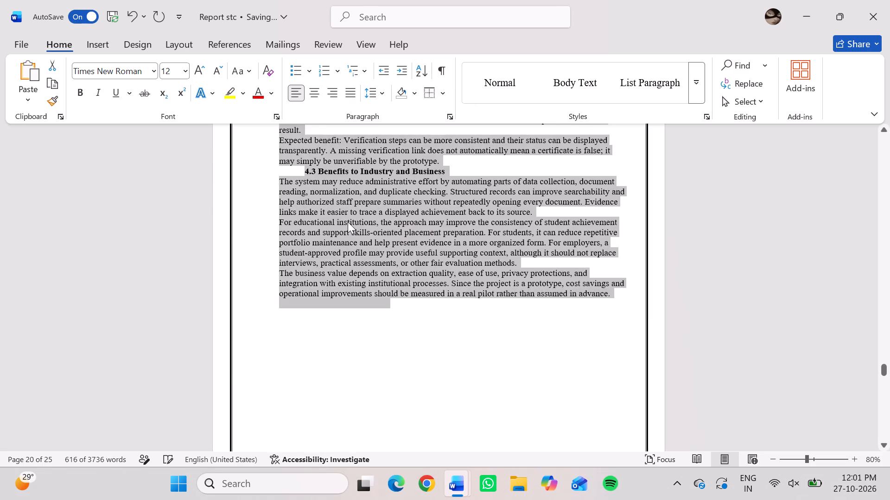
Remove the indent from the 4.1 Applications heading and insert a blank line below it.
scroll(348, 222, up, 5)
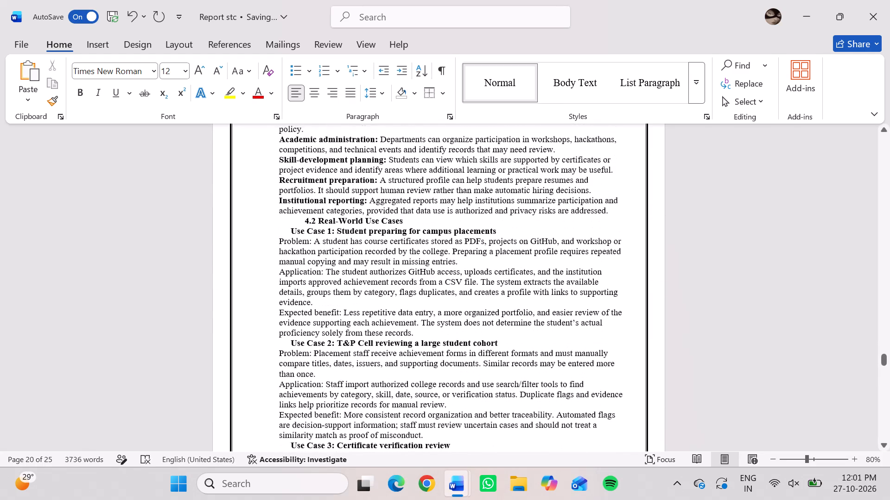
scroll(348, 222, up, 2)
click(368, 200)
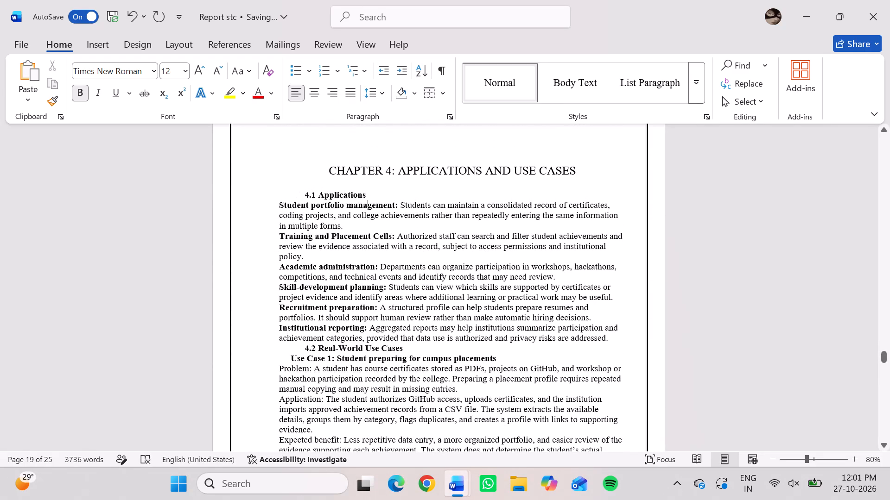
click(291, 190)
key(BackSpace)
key(Right)
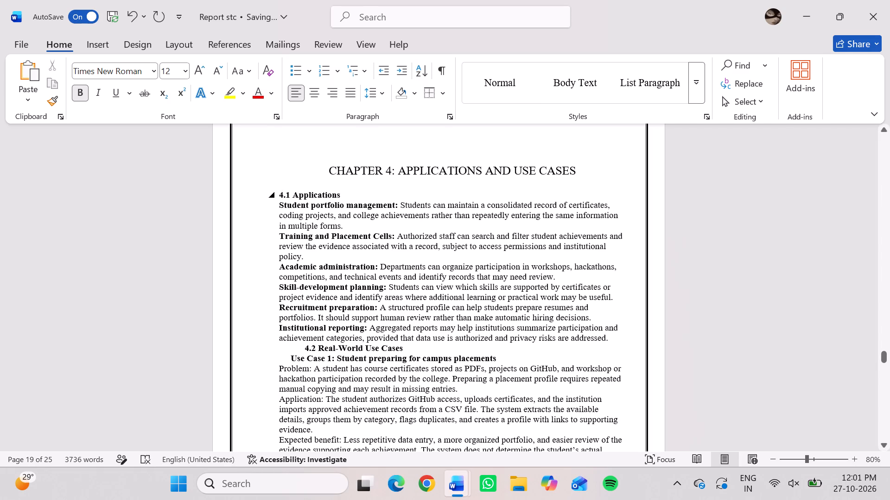
key(Right)
key(Right)
key(Right)
key(Right)
key(Right)
key(Right)
key(Right)
key(Right)
key(Right)
key(Right)
key(Right)
key(Right)
key(Right)
key(Right)
key(Right)
key(Return)
Insert blank lines above the Training and Placement Cells and Academic administration paragraphs in section 4.1.
key(Down)
key(Down)
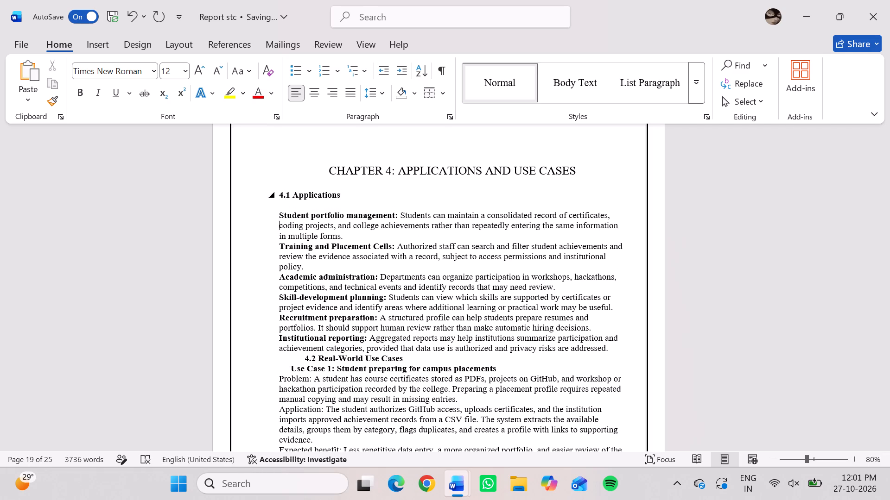
key(Down)
key(Down)
key(Down)
key(Down)
key(Down)
key(Down)
key(Up)
key(Up)
key(Up)
key(Up)
key(Return)
key(Down)
key(Down)
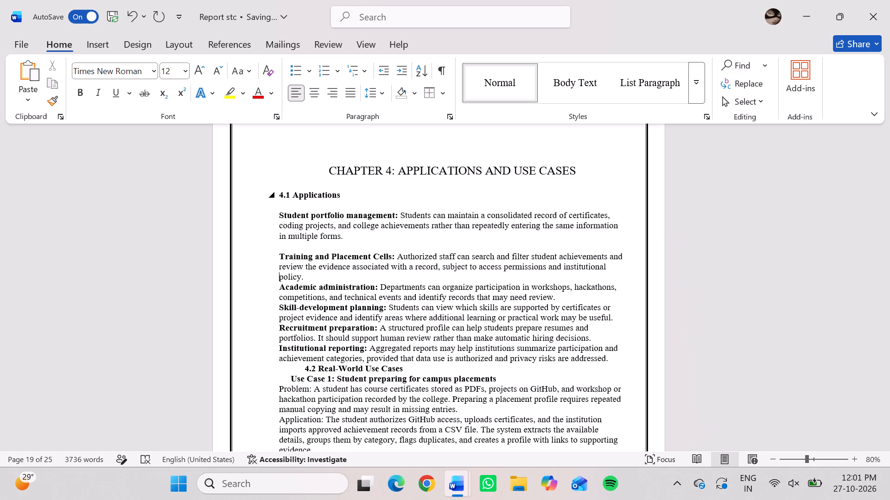
key(Down)
key(Return)
Insert blank lines above the Skill-development planning, Recruitment preparation and Institutional reporting paragraphs in section 4.1.
key(Down)
key(Down)
key(Down)
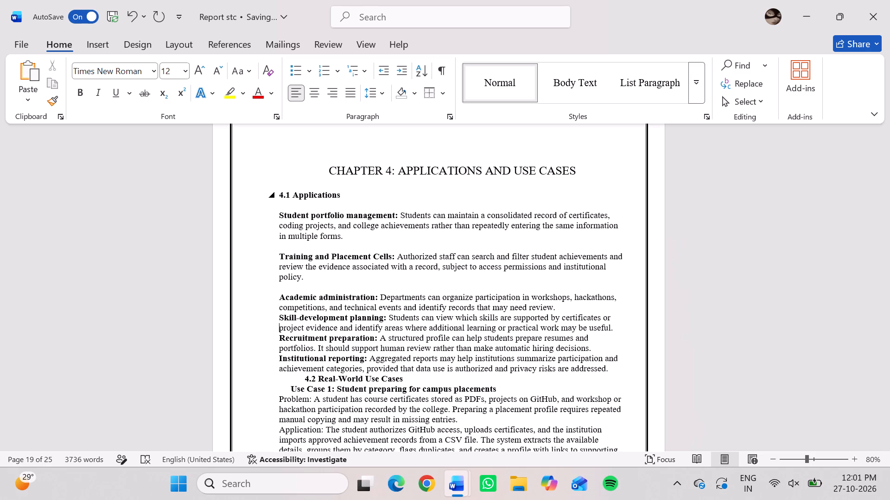
key(Up)
key(Return)
key(Down)
key(Up)
key(Down)
key(Down)
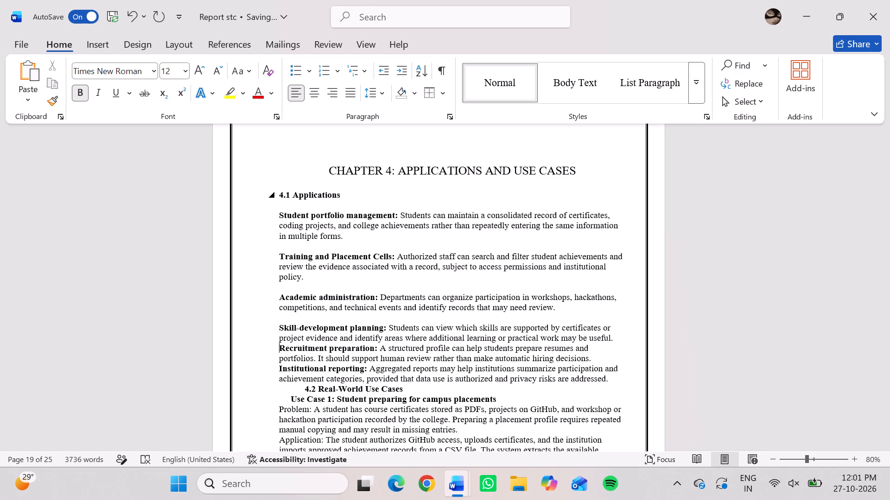
key(Return)
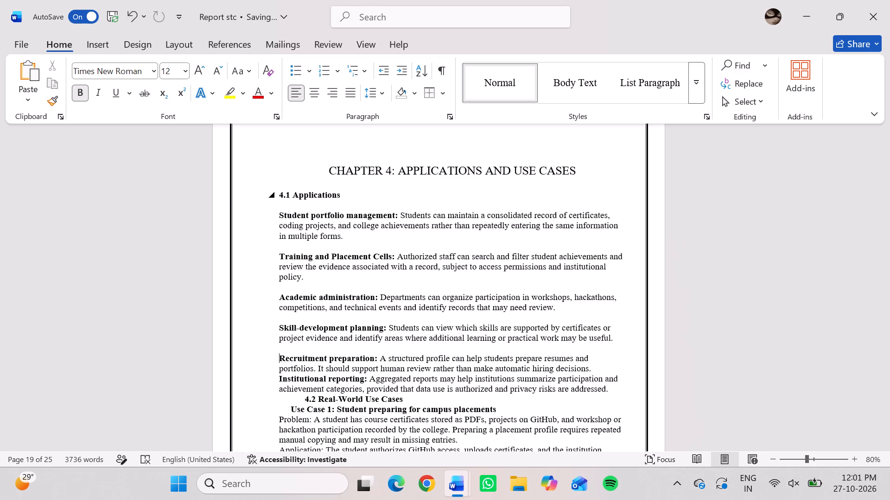
key(Down)
key(Up)
key(Down)
key(Down)
key(Return)
Remove the indents from the 4.2 Real-World Use Cases and Use Case 1 headings and insert a blank line above each.
key(Down)
key(Down)
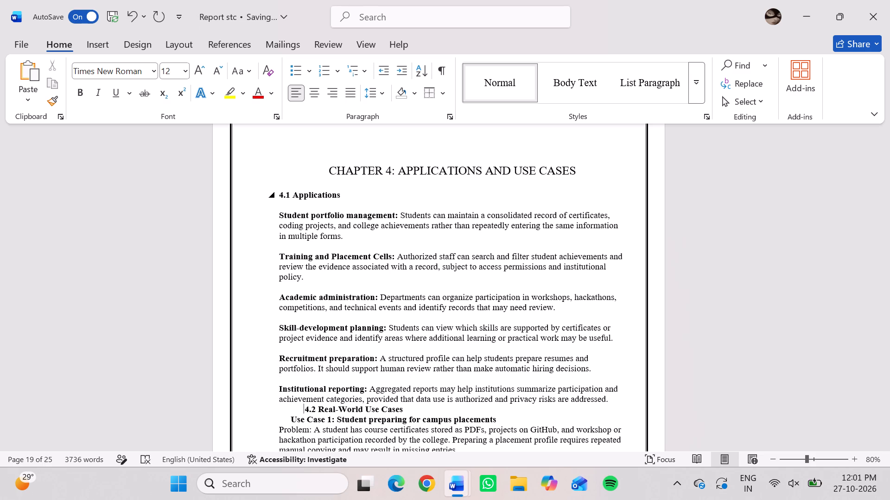
key(BackSpace)
key(Return)
key(Down)
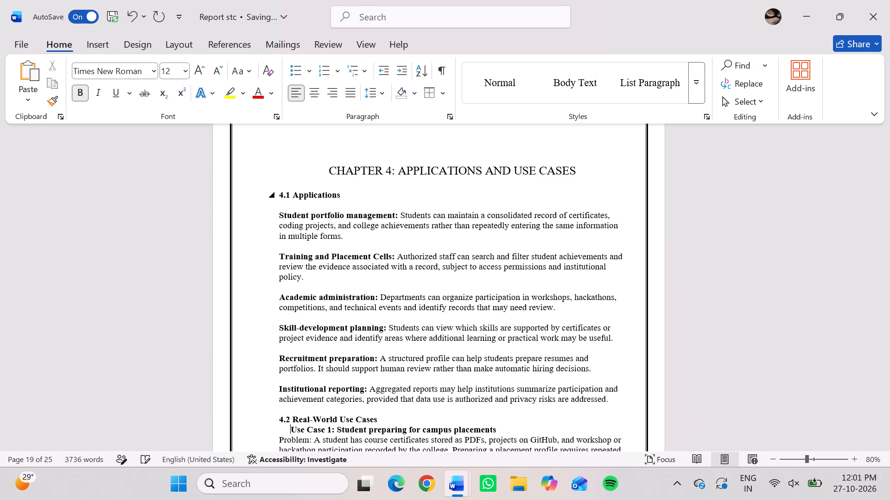
key(Return)
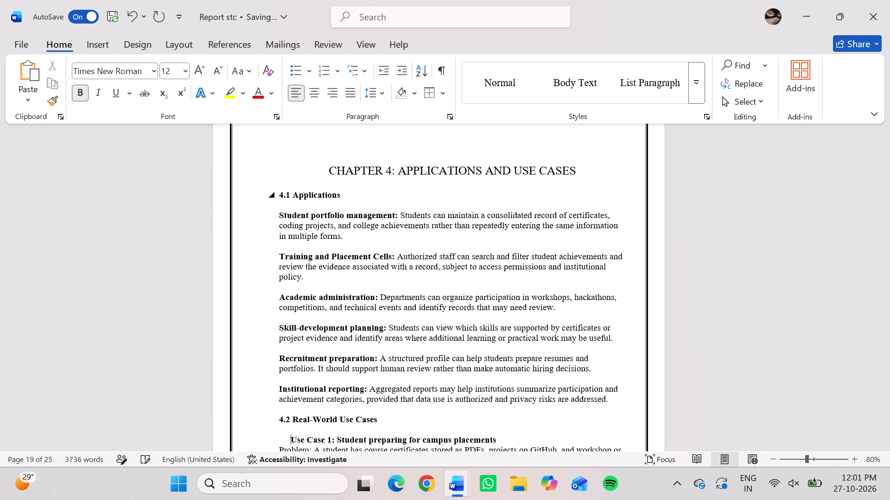
key(BackSpace)
key(BackSpace)
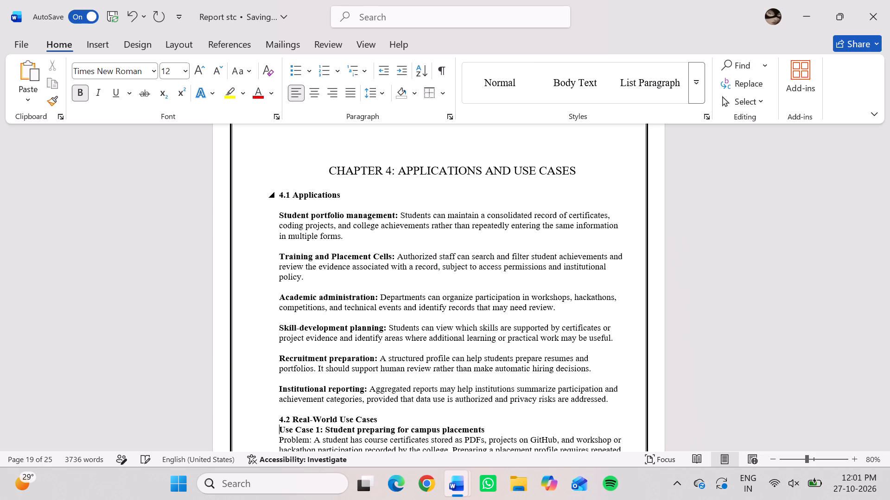
key(Return)
Remove the indent from the Use Case 2: T&P Cell reviewing a large student cohort heading and insert a blank line above it.
key(Down)
key(Down)
key(Down)
key(Down)
key(Down)
key(Down)
key(Down)
key(Down)
key(Down)
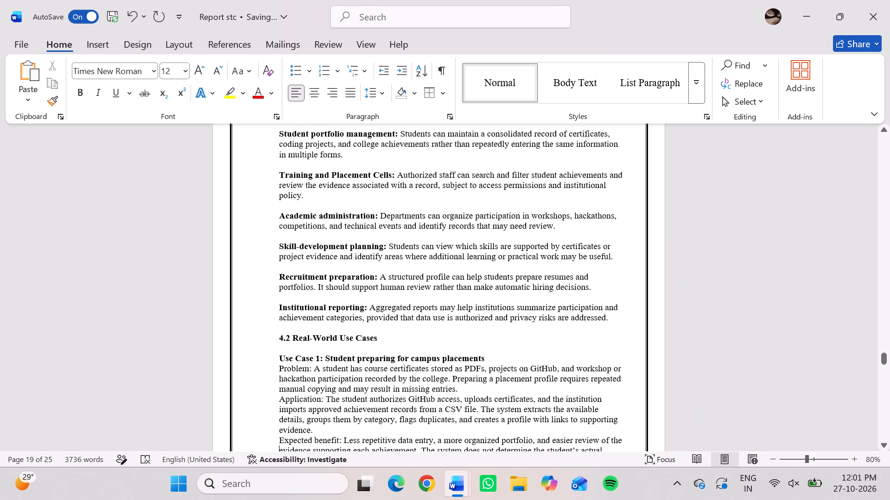
key(Down)
key(Down)
key(Down)
key(Down)
key(Down)
key(Up)
key(Up)
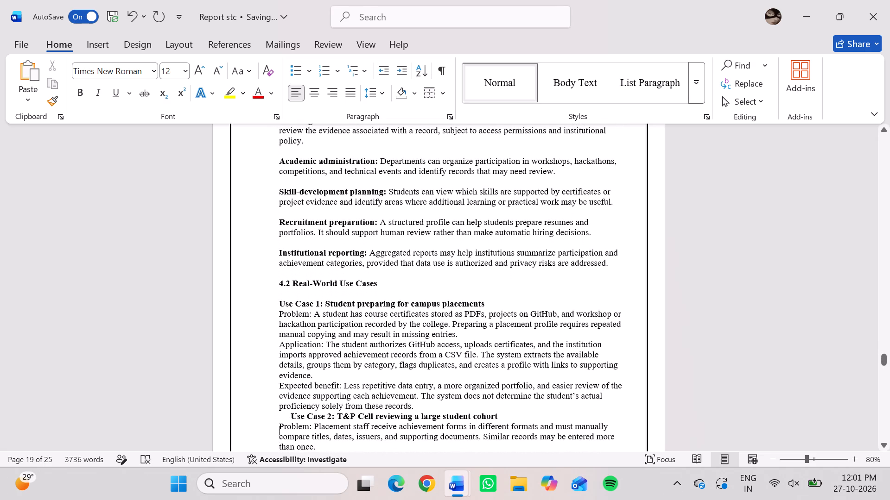
key(Up)
key(BackSpace)
key(Return)
Remove the indent from the Use Case 3: Certificate verification review heading and insert a blank line above it.
key(Down)
key(Down)
key(Down)
key(Down)
key(Down)
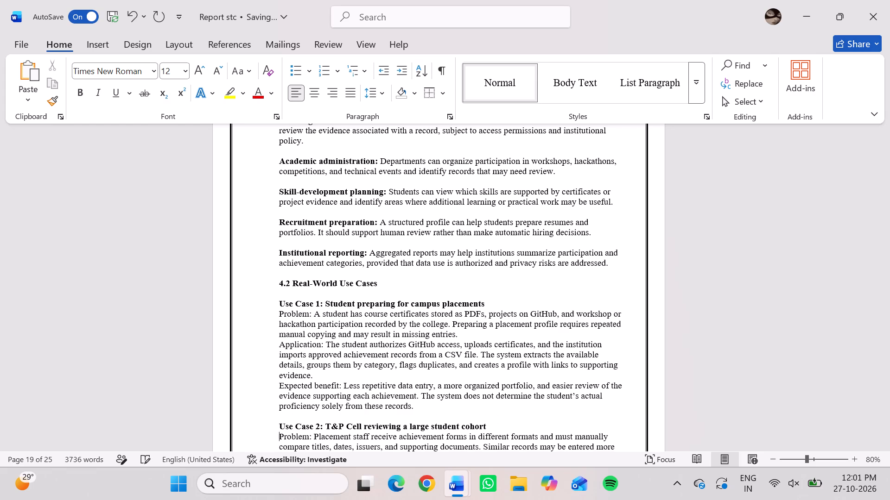
key(Down)
key(Down)
key(Down)
key(Down)
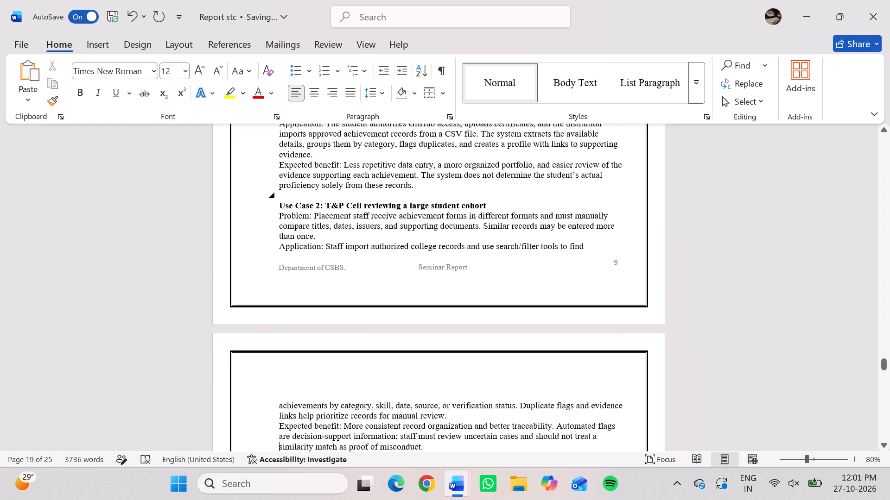
key(Down)
key(Down)
key(Down)
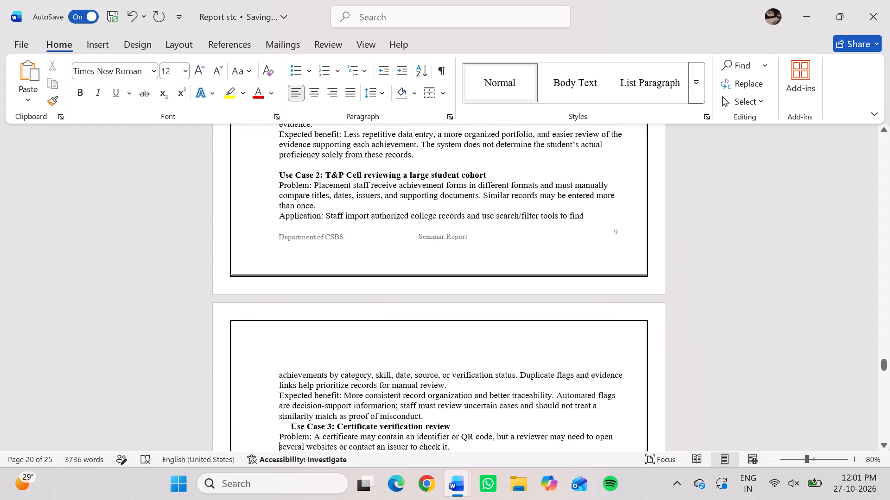
key(Up)
key(Up)
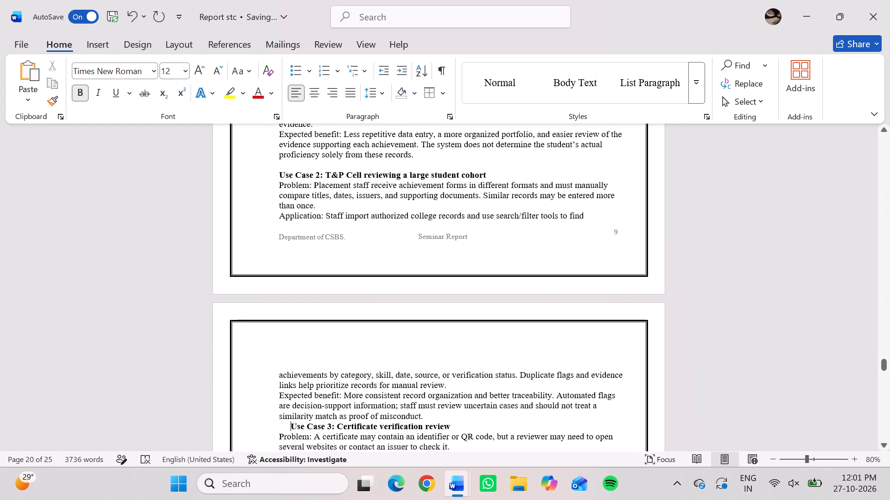
key(BackSpace)
key(Return)
Remove the indent from the 4.3 Benefits to Industry and Business heading and insert blank lines above and below it.
key(Down)
key(Down)
key(Down)
key(Down)
key(Down)
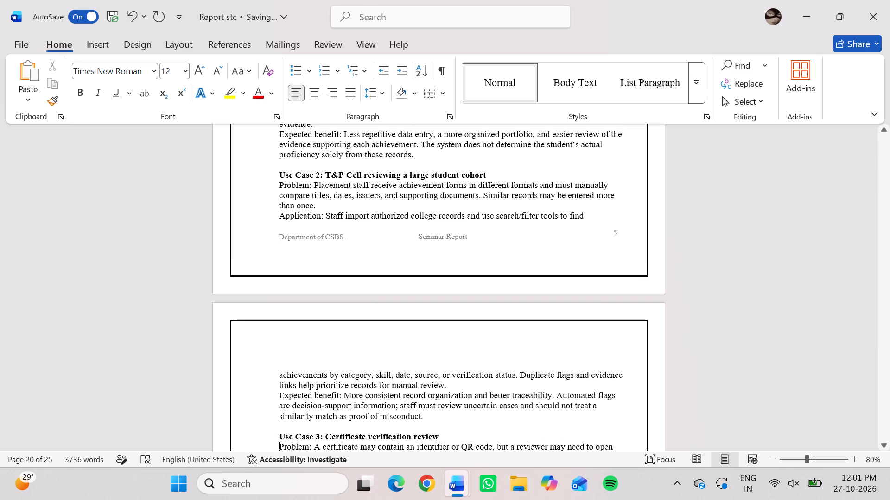
key(Down)
key(Down)
key(Down)
key(Down)
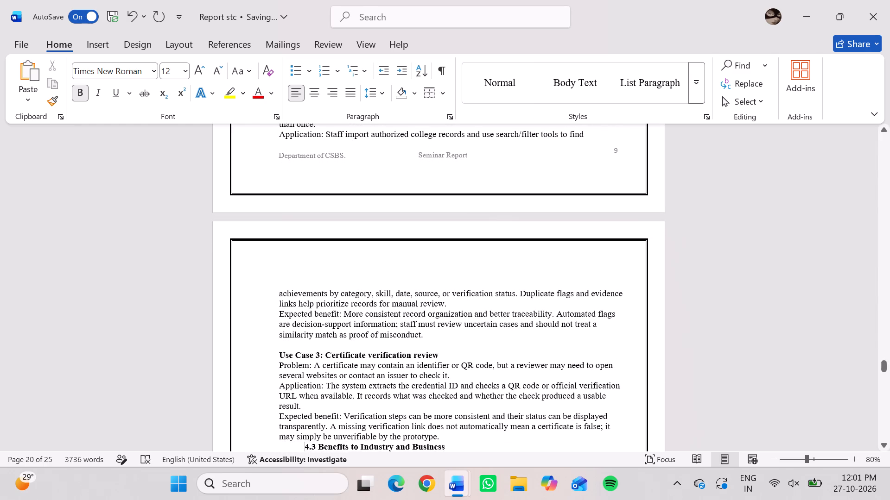
key(BackSpace)
key(Return)
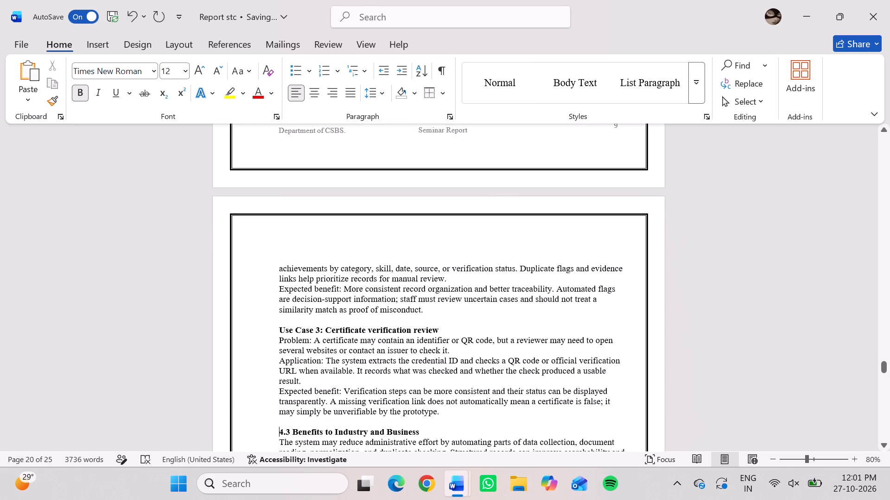
key(Down)
key(Return)
Insert a blank line between the CHAPTER 5: ADVANTAGES AND LIMITATIONS heading and the 5.1 Advantages heading.
key(Down)
key(Down)
key(Down)
key(Down)
key(Down)
key(Down)
key(Down)
key(Down)
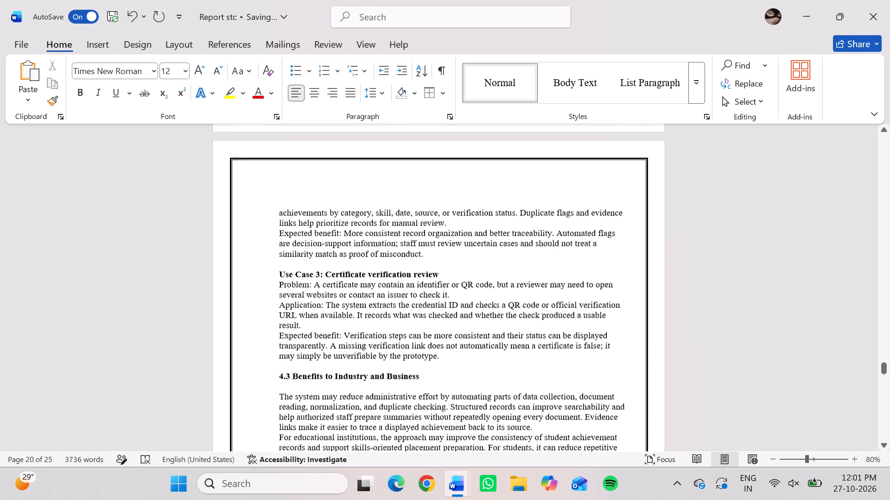
key(Down)
key(Down)
key(Down)
key(Down)
key(Down)
key(Down)
key(Down)
key(Down)
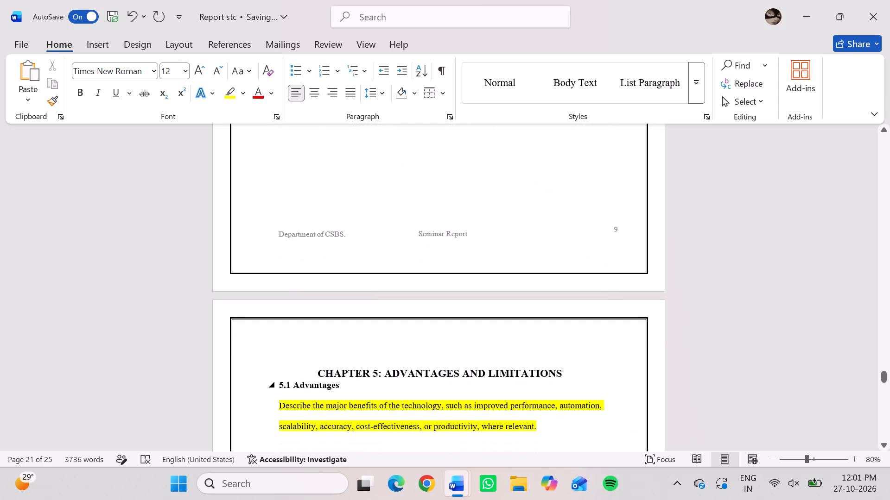
key(Up)
key(Up)
key(Up)
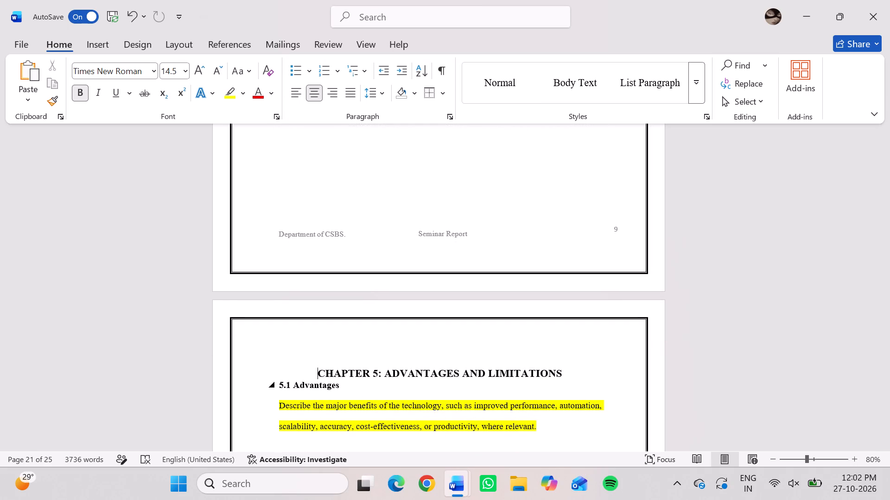
key(Right)
key(Left)
key(Left)
key(Down)
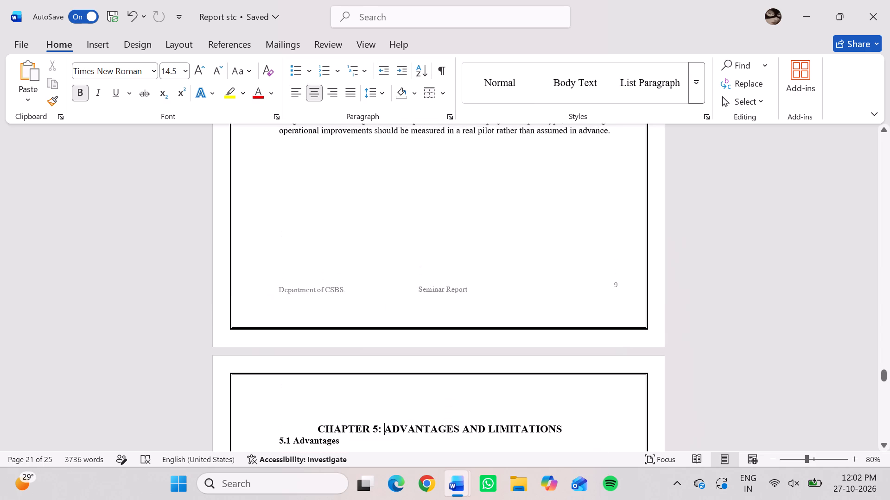
key(Down)
key(Left)
key(Left)
key(Left)
key(Left)
key(Left)
key(Left)
key(Left)
key(Left)
key(Left)
key(Left)
key(Left)
key(Left)
key(Left)
key(Left)
key(Return)
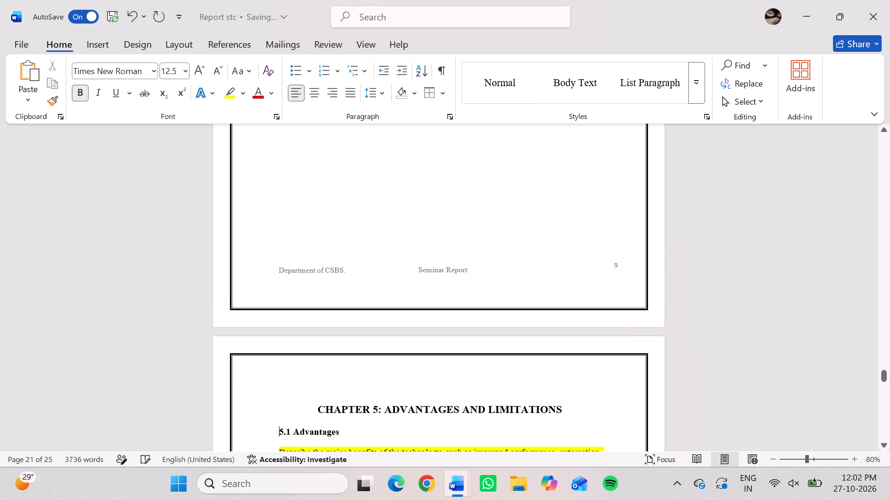
key(Down)
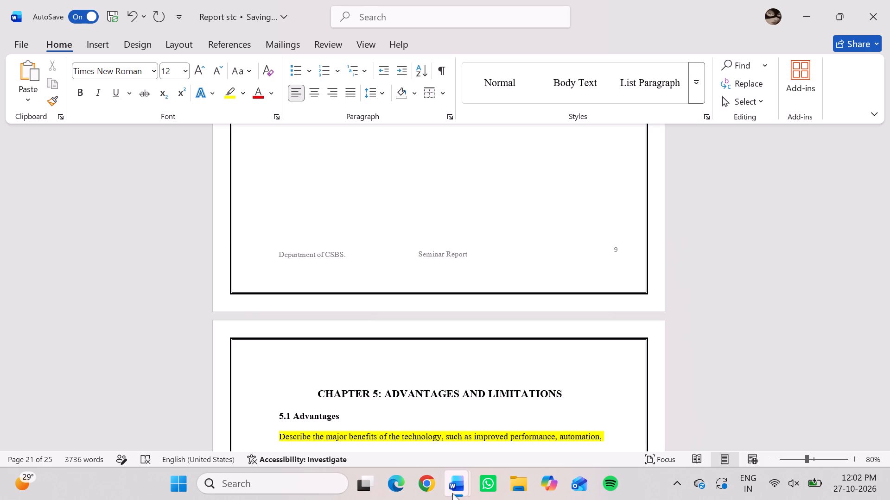
Switch to AI_Powered_Student_Achievement_Seminar_Report and look through Chapter 5, from 5.1 Advantages to the CHAPTER 6: FUTURE SCOPE heading.
click(500, 398)
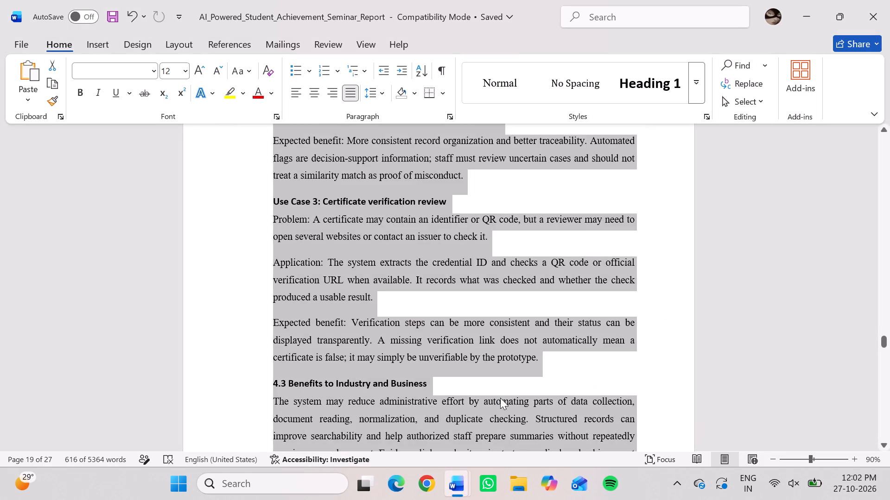
scroll(500, 398, down, 3)
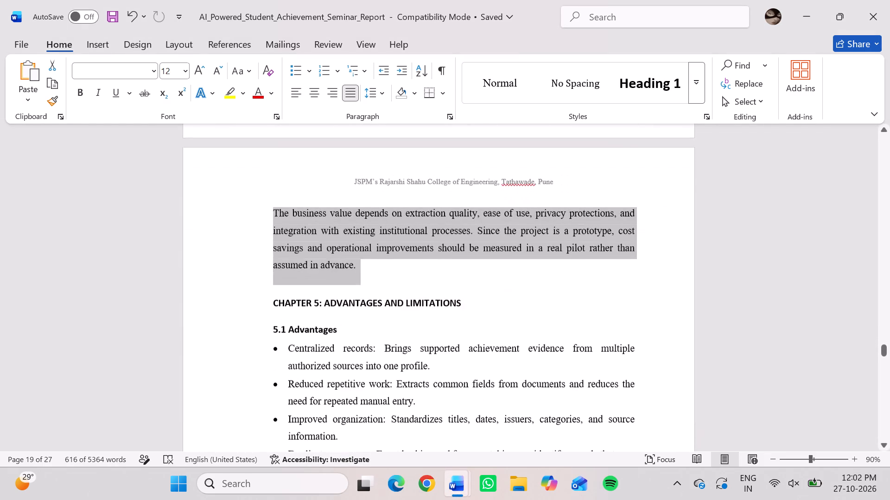
scroll(500, 398, down, 1)
click(500, 398)
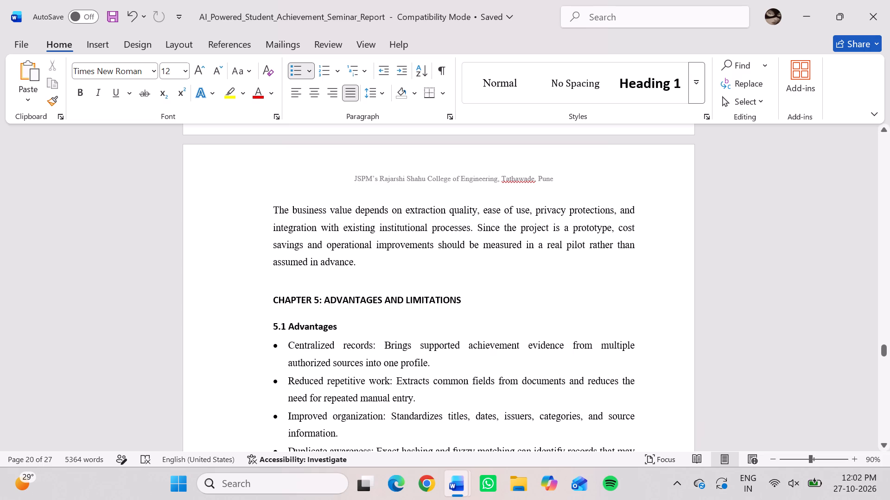
scroll(442, 373, down, 2)
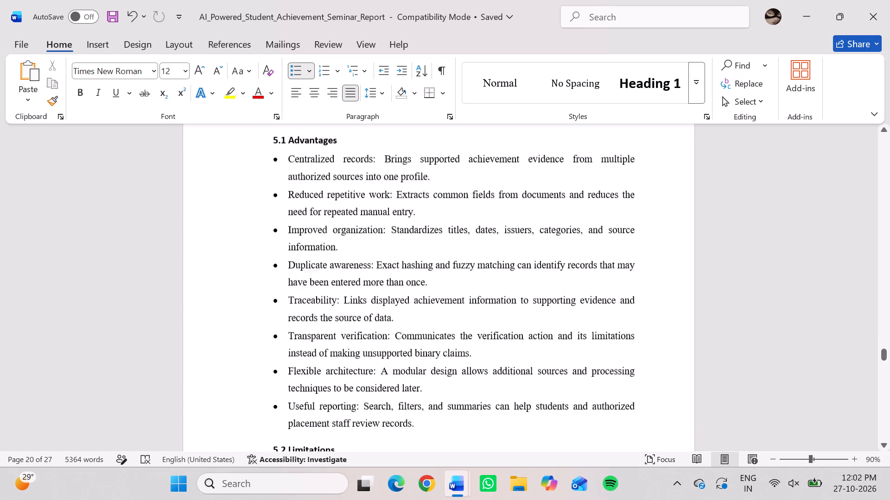
scroll(442, 373, down, 7)
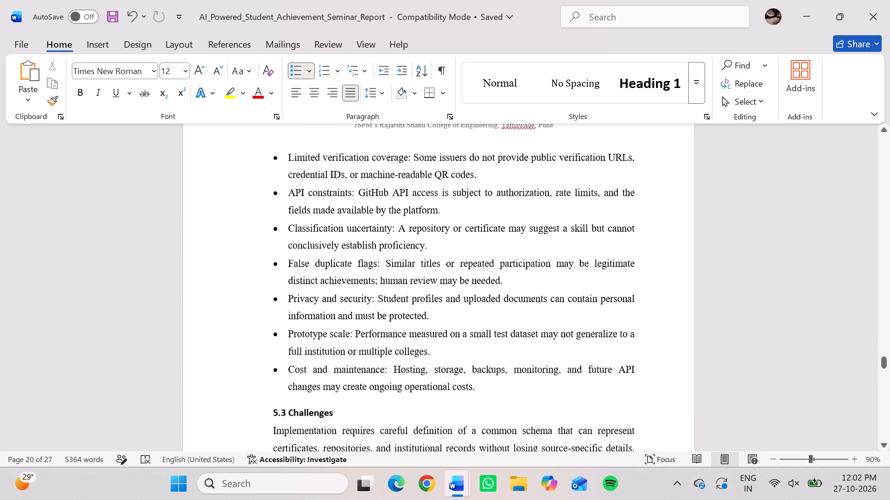
scroll(442, 373, down, 3)
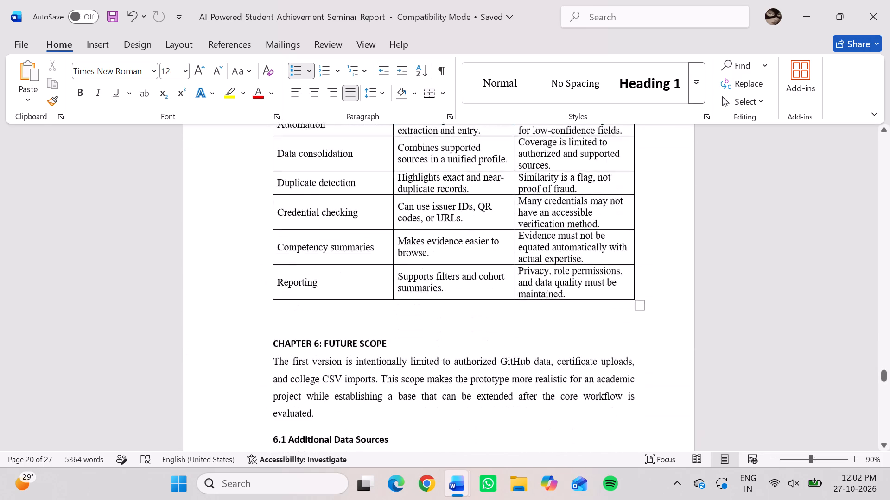
scroll(442, 373, down, 1)
scroll(442, 373, up, 1)
scroll(442, 373, down, 1)
scroll(442, 373, up, 1)
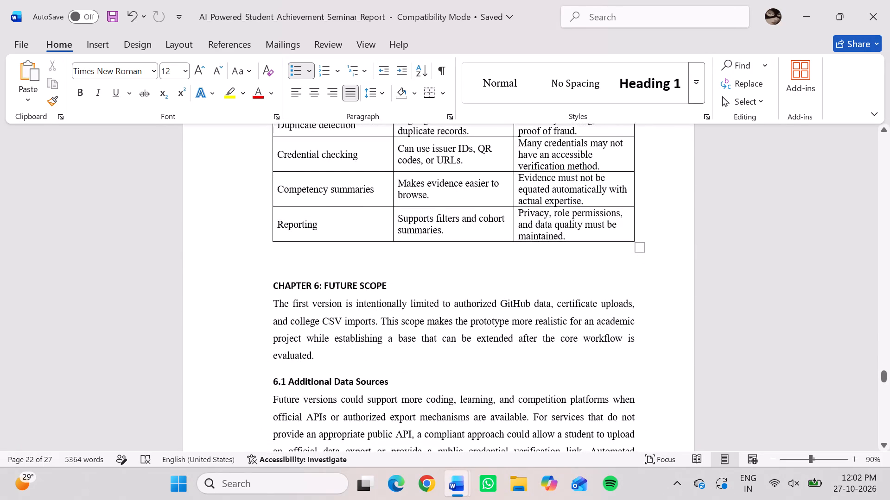
Copy the Chapter 5 content from the 5.1 Advantages heading through the end of the Aspect / Potential advantage comparison table.
scroll(442, 373, up, 2)
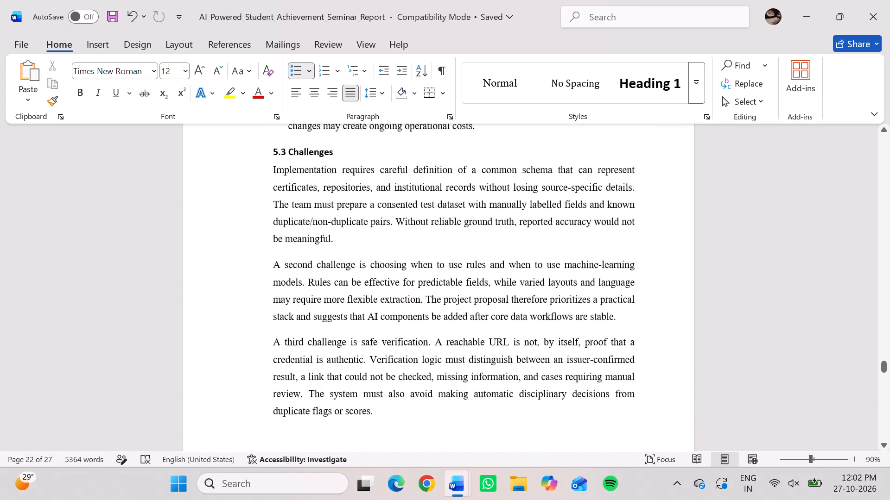
scroll(442, 373, up, 3)
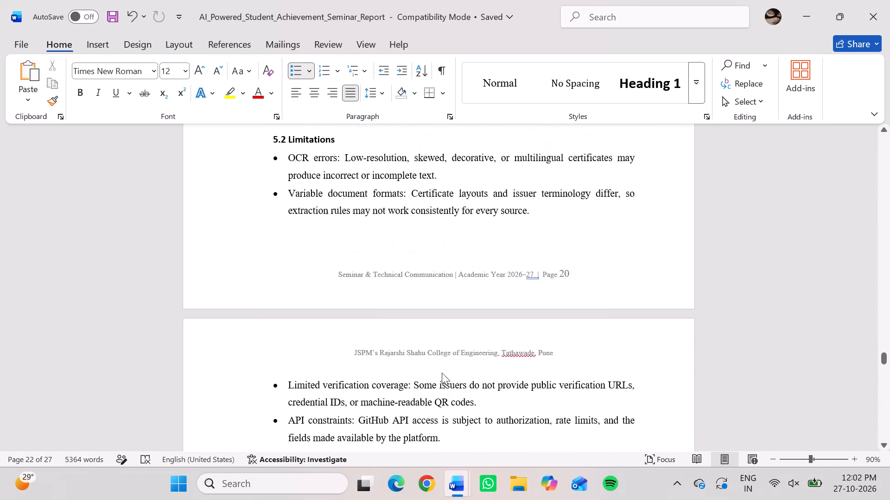
scroll(442, 373, up, 2)
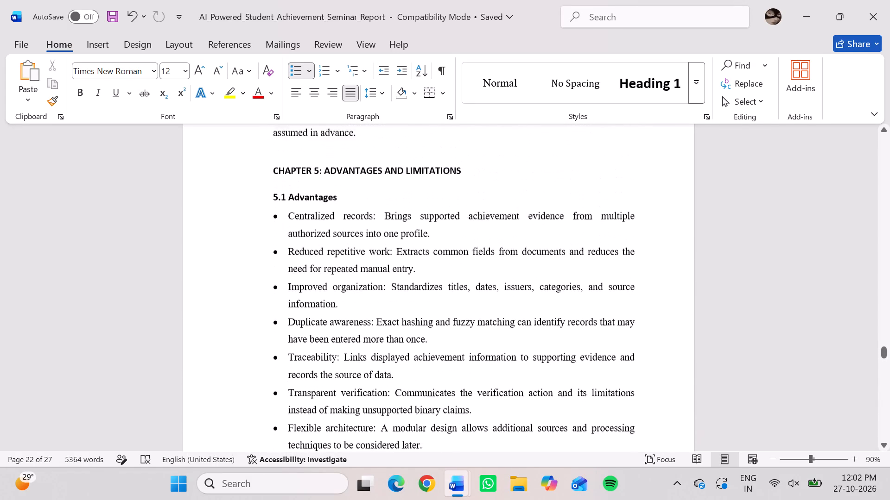
scroll(442, 373, up, 1)
drag(256, 212, 492, 451)
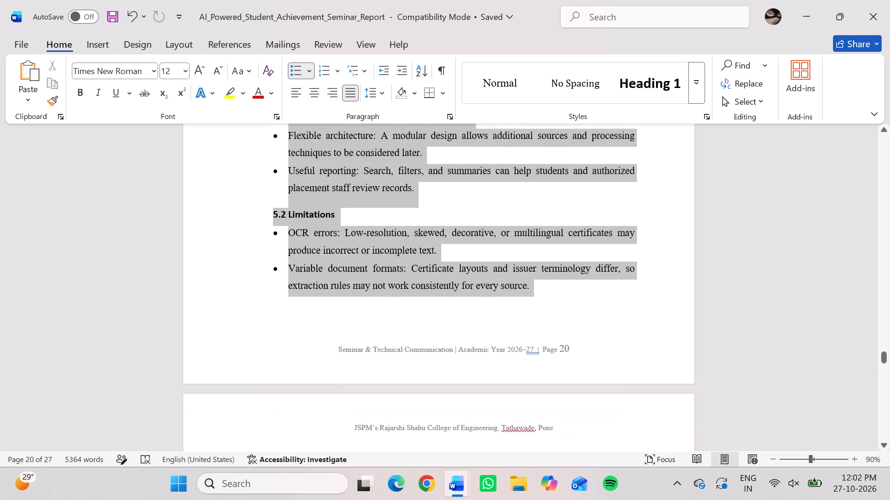
drag(492, 451, 507, 458)
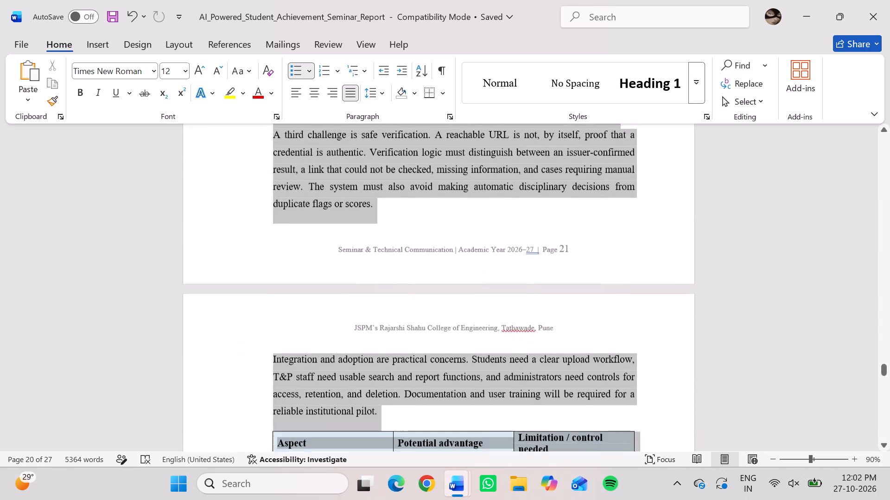
drag(507, 458, 500, 404)
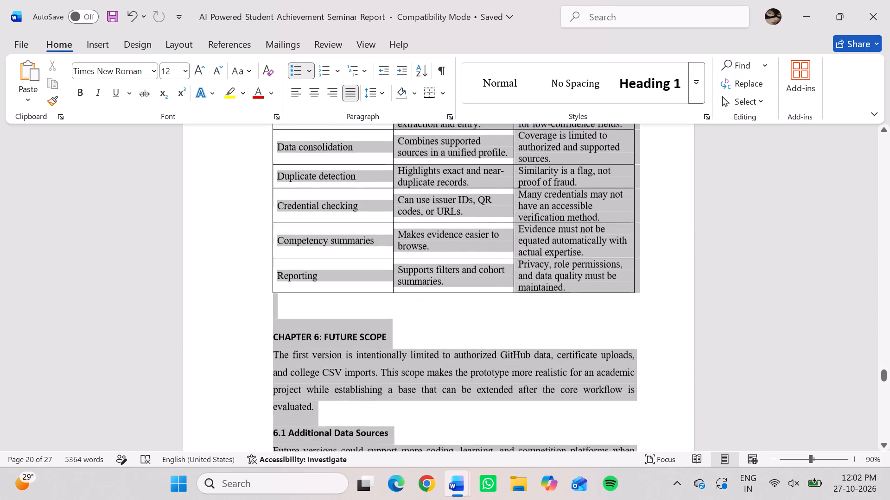
drag(500, 404, 472, 307)
key(ctrl+c)
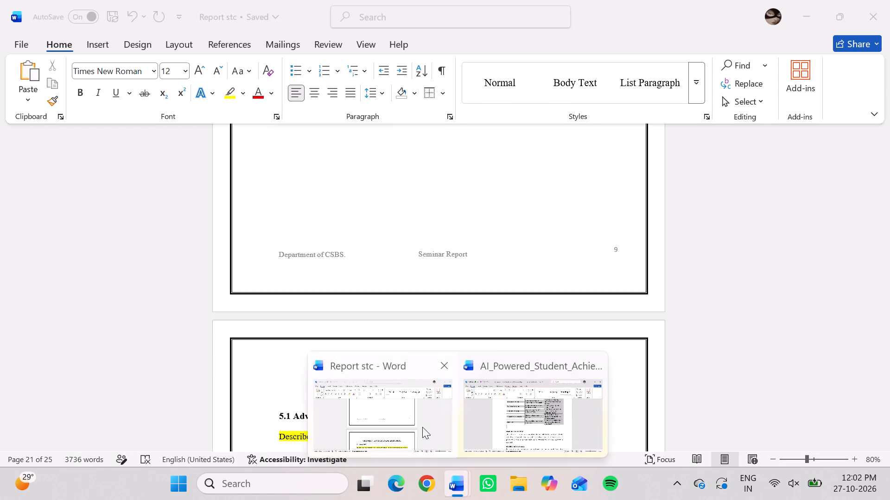
Switch to Report stc and replace the Chapter 5 placeholder content, from 5.1 Advantages through the Table note, with the copied content.
click(422, 427)
scroll(422, 427, down, 1)
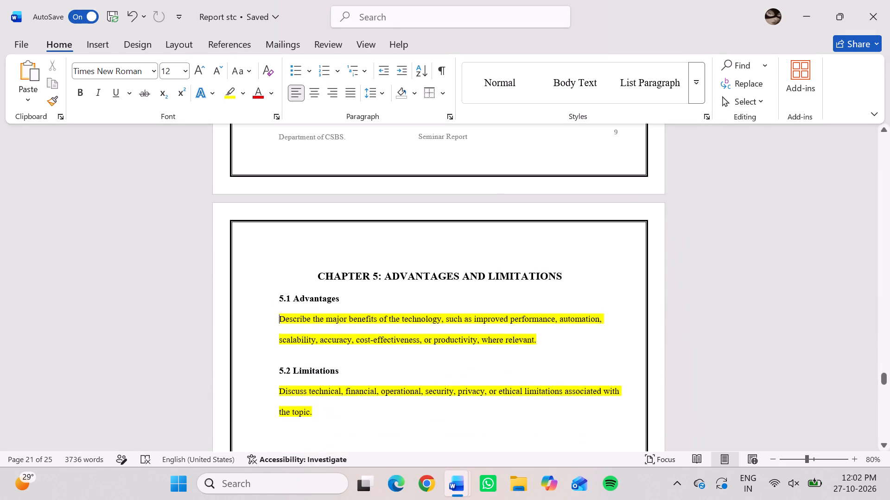
drag(277, 289, 408, 403)
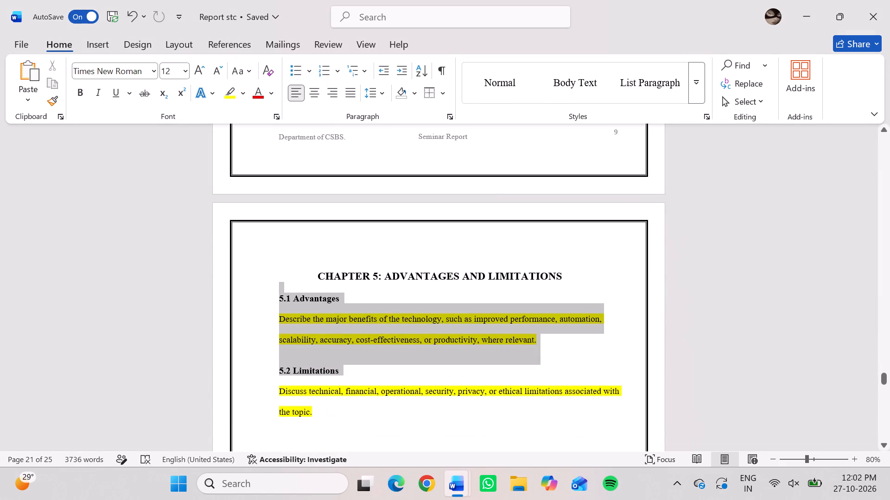
drag(408, 403, 433, 436)
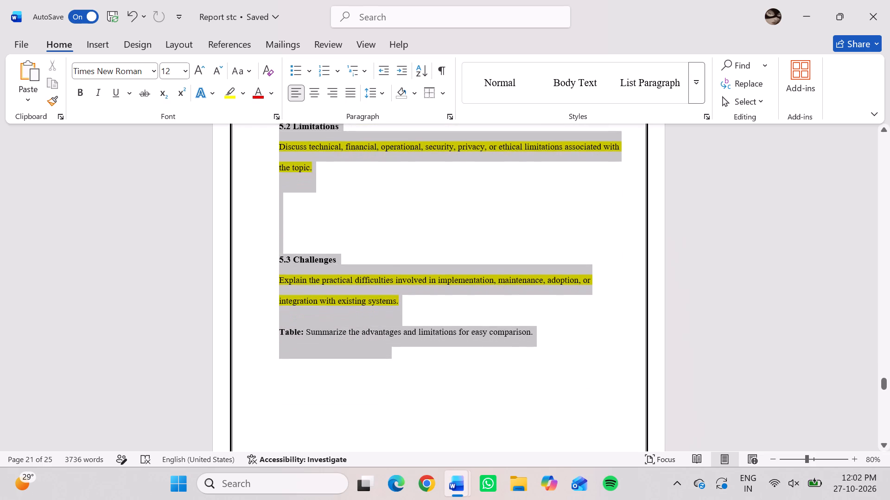
drag(433, 436, 449, 269)
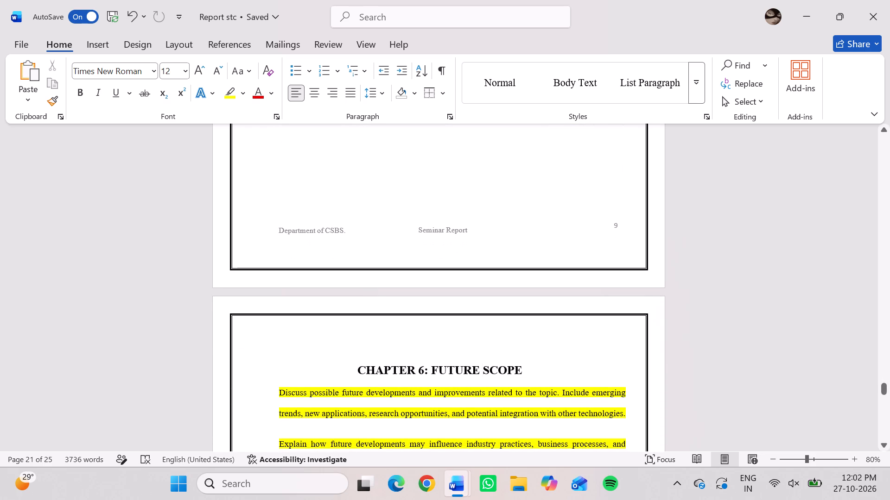
drag(449, 269, 452, 188)
key(ctrl+v)
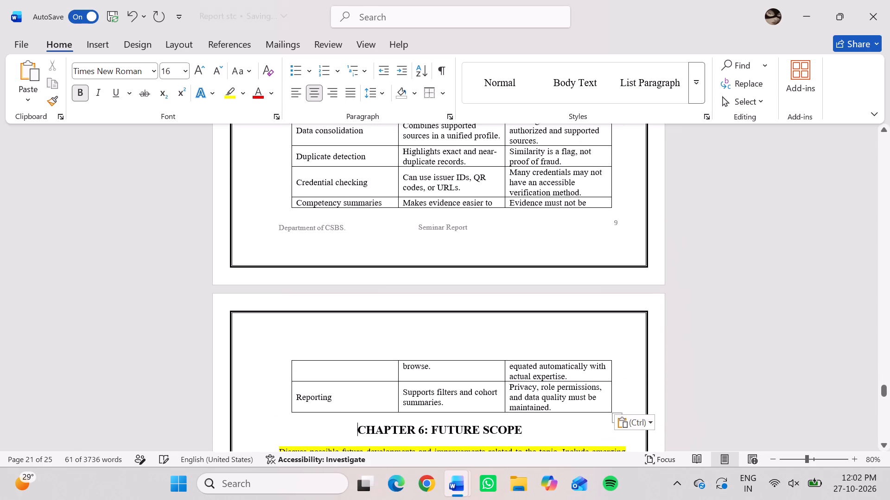
Remove the indent from the 5.1 Advantages heading and insert a blank line between it and the CHAPTER 5 heading.
scroll(452, 188, up, 3)
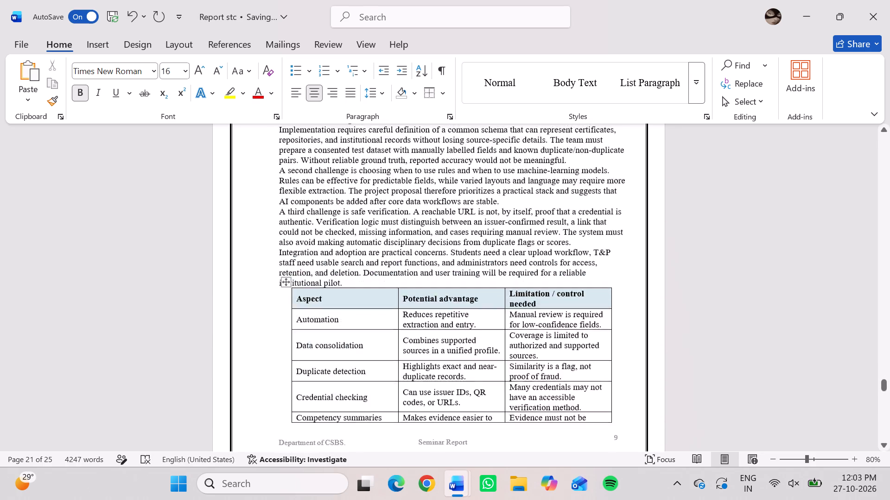
scroll(452, 188, up, 4)
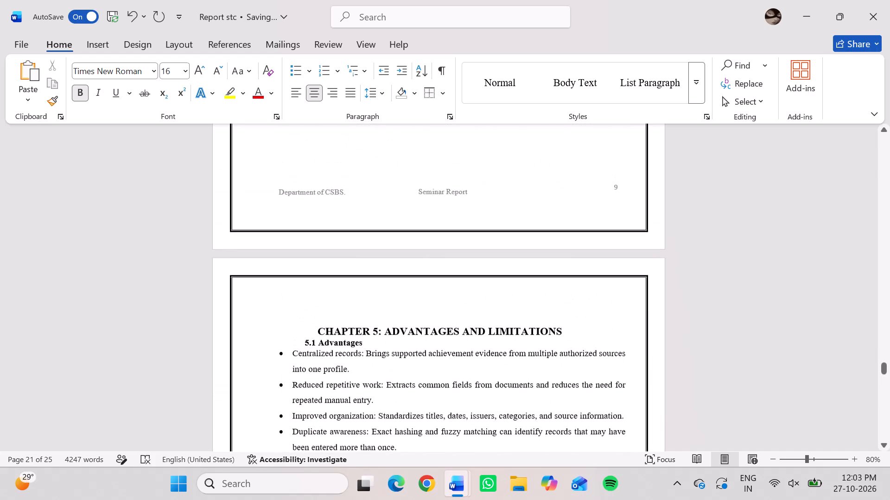
scroll(452, 188, up, 1)
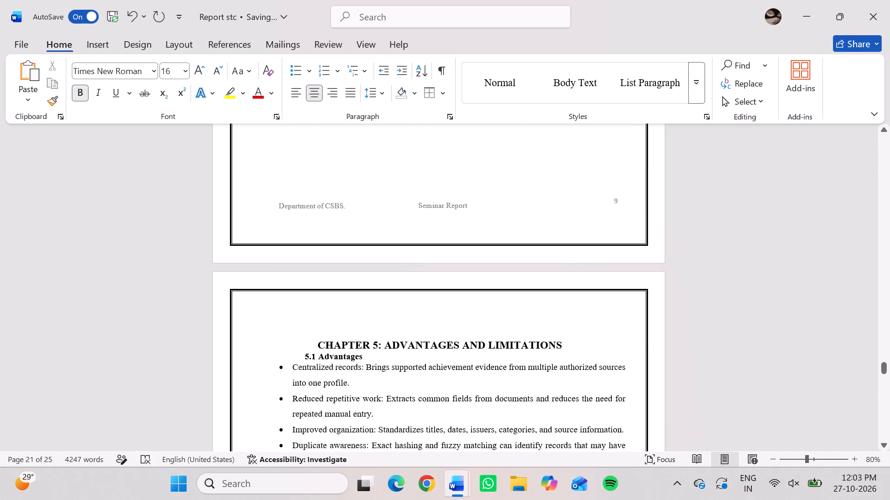
click(566, 347)
key(Return)
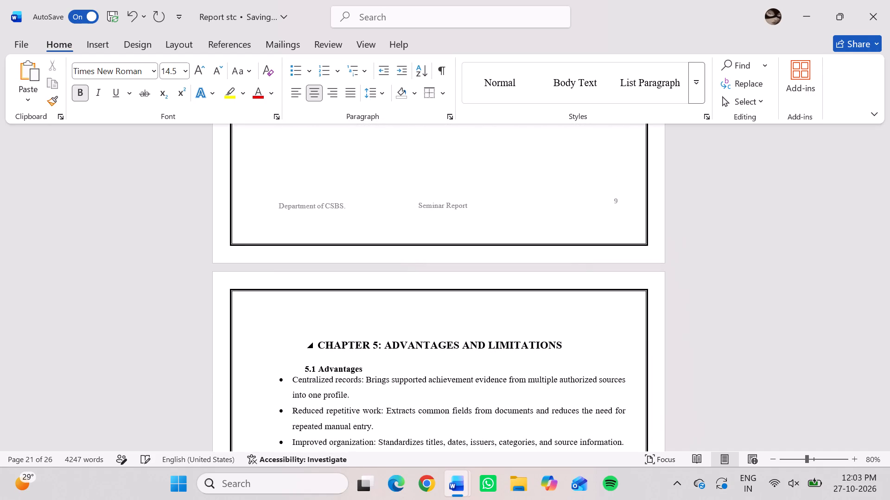
key(Down)
key(Left)
key(Left)
key(Left)
key(Left)
key(Left)
key(Left)
key(Left)
key(Left)
key(Left)
key(Left)
key(Left)
key(Left)
key(Left)
key(Left)
key(Return)
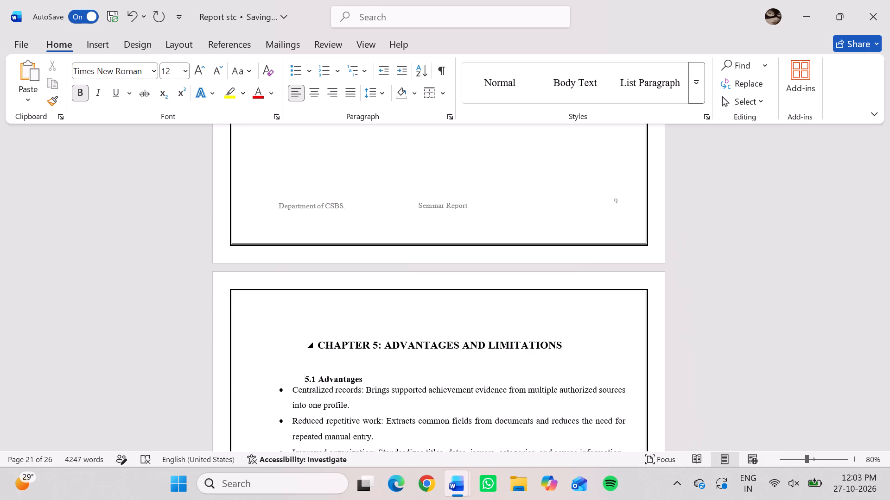
key(BackSpace)
key(BackSpace)
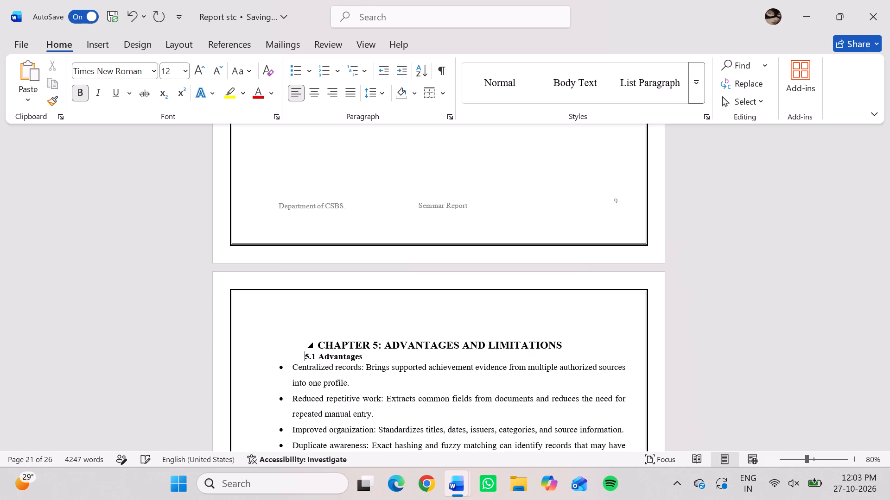
key(BackSpace)
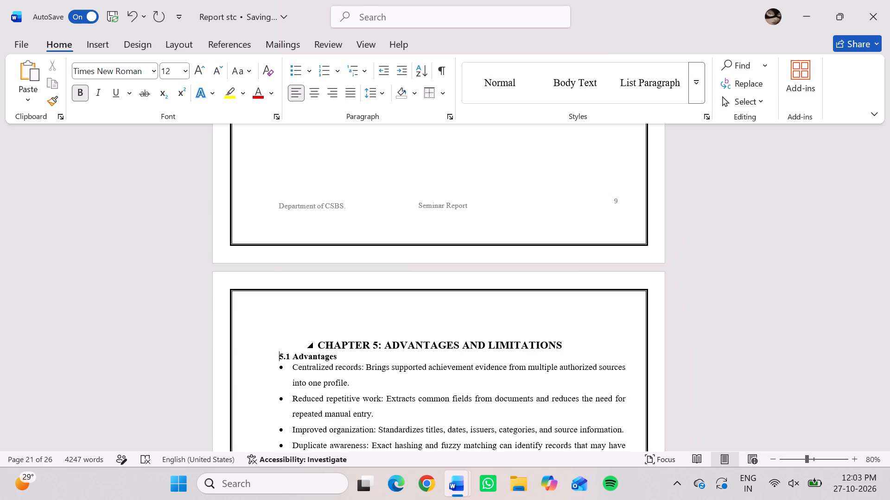
key(Return)
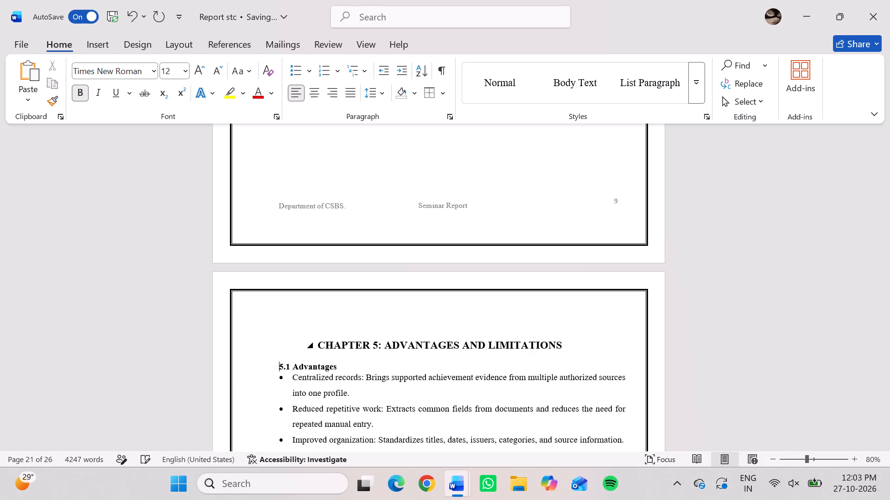
Insert a blank line between the 5.1 Advantages heading and the Centralized records bullet.
key(Down)
key(Down)
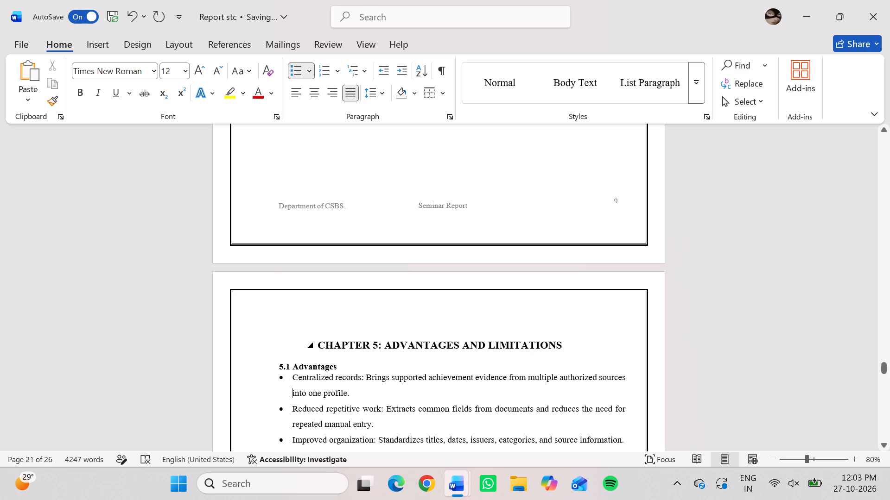
click(362, 370)
key(Return)
Remove the indent from the 5.2 Limitations heading so it aligns with the 5.1 Advantages heading.
key(Down)
key(Down)
key(Down)
key(Down)
key(Down)
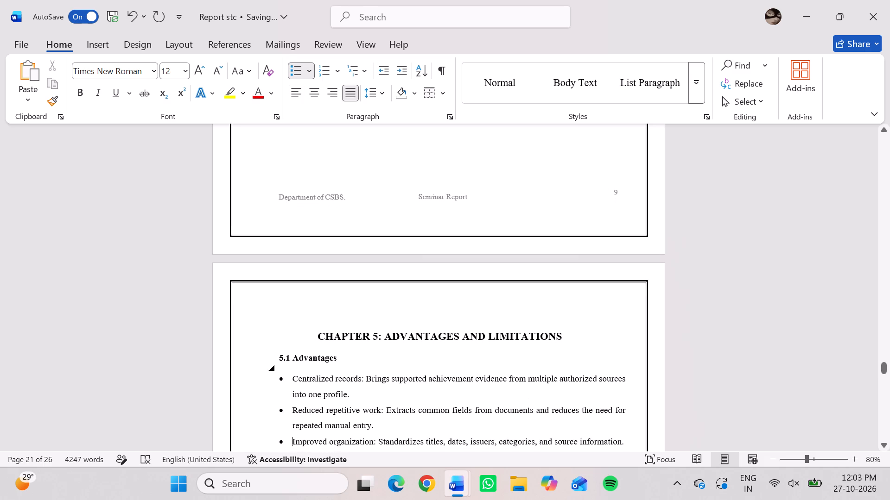
key(Down)
key(Down)
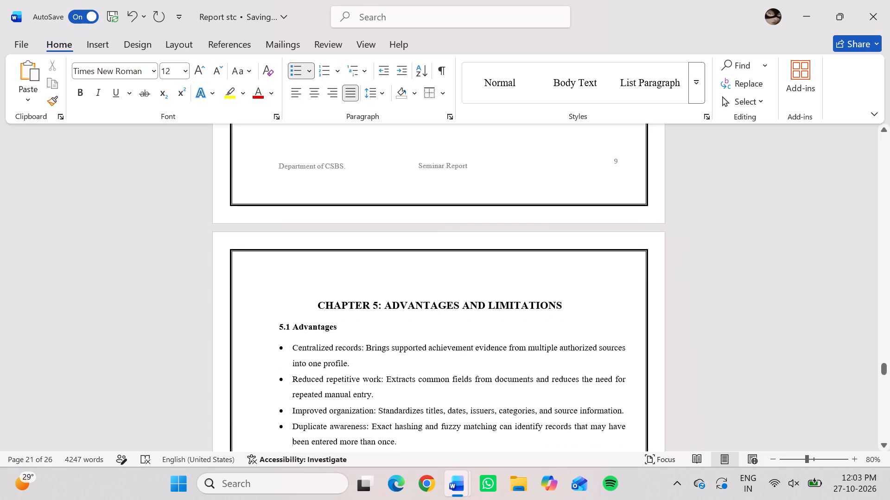
key(Right)
key(Down)
key(Down)
key(Down)
key(Down)
key(Down)
key(Down)
key(Down)
key(Down)
key(Down)
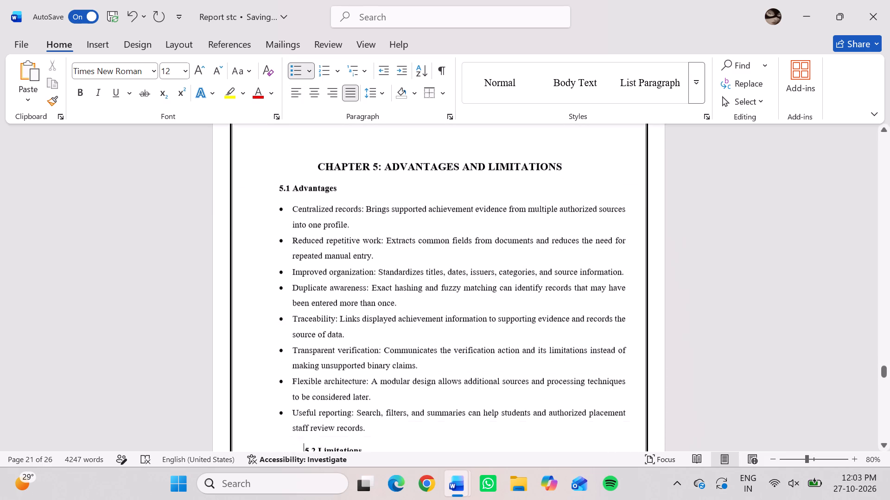
key(Down)
key(Left)
key(Left)
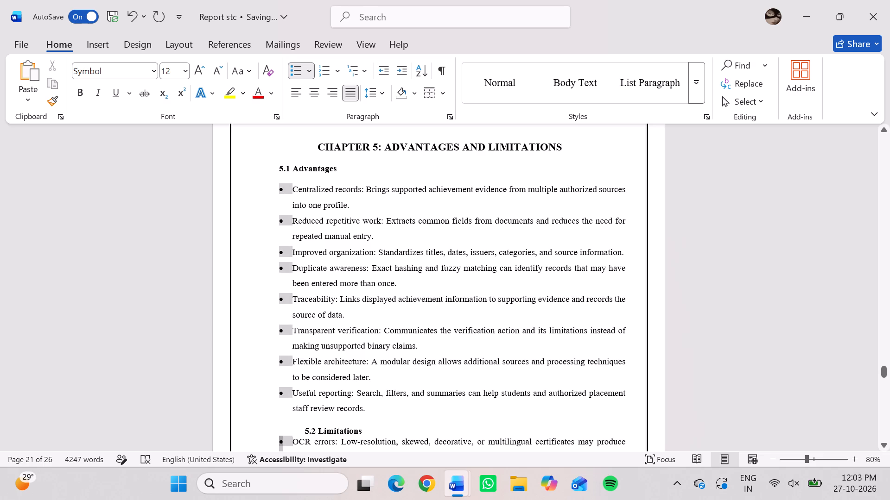
key(Left)
key(Left)
key(Left)
key(Left)
key(Left)
key(Left)
key(Left)
key(Left)
key(Left)
key(Left)
key(Left)
key(Left)
key(Left)
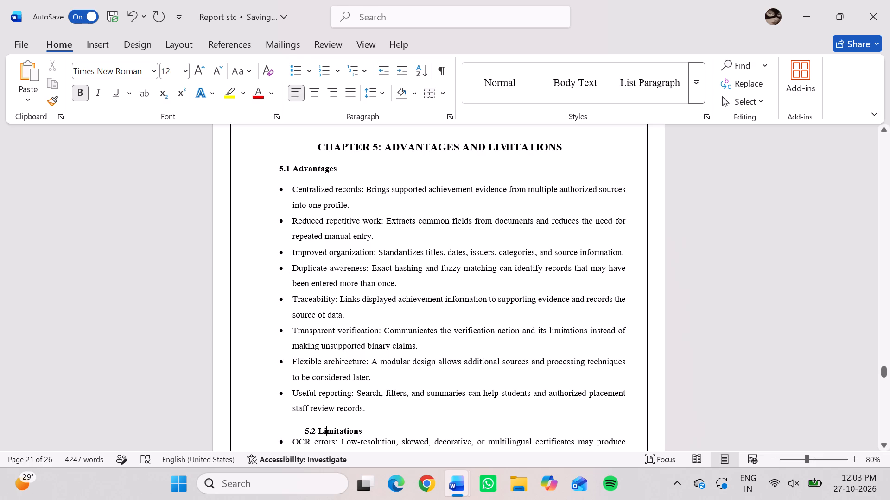
key(Left)
key(Left)
key(Left)
key(BackSpace)
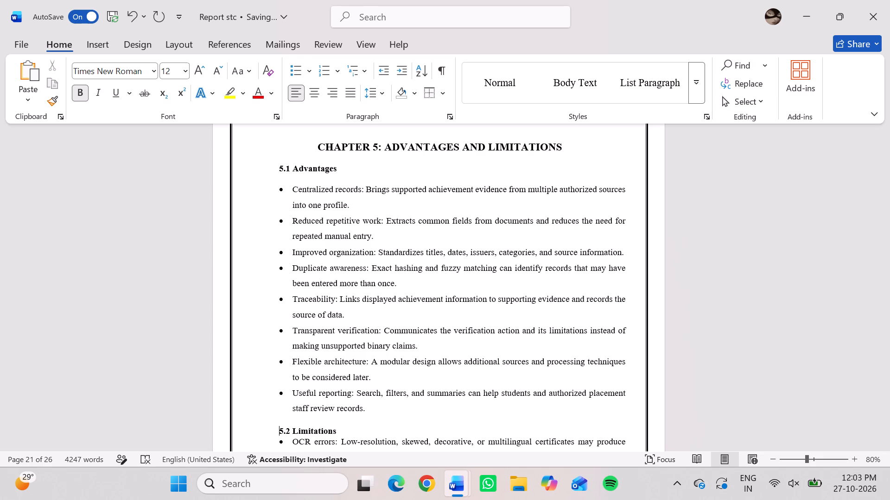
key(Return)
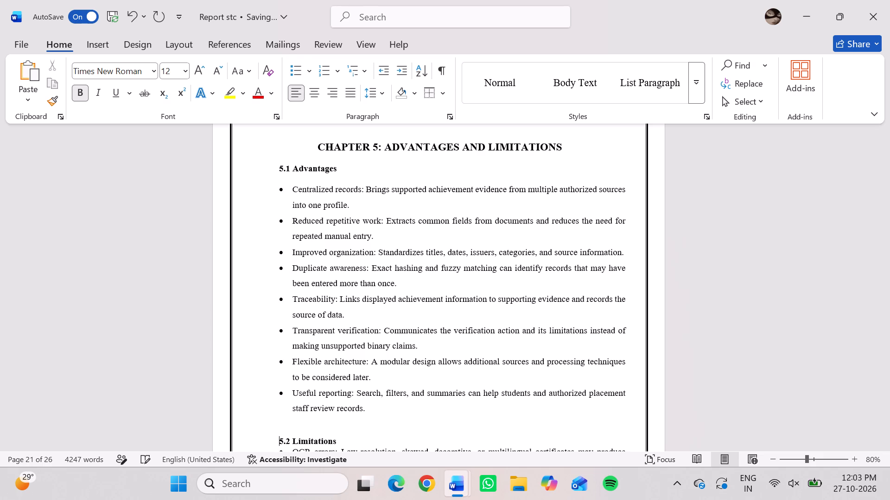
key(BackSpace)
Insert a blank line without a bullet between the 5.2 Limitations heading and the OCR errors item.
key(Down)
key(Return)
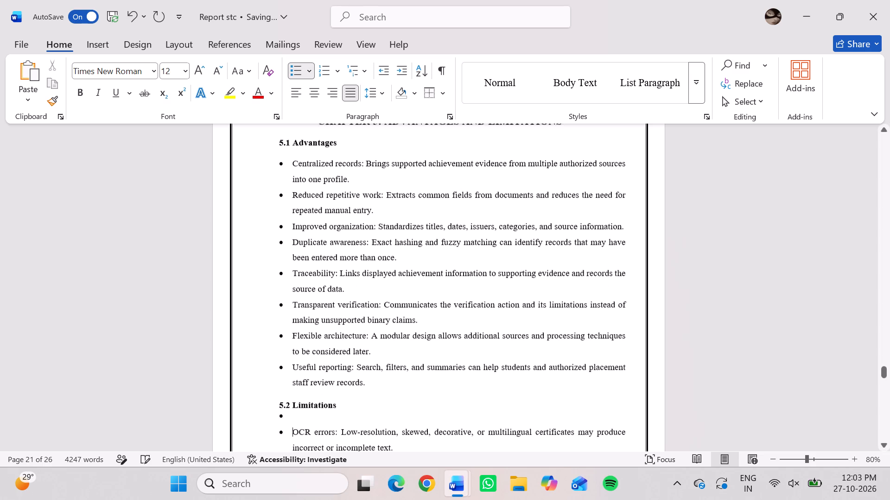
key(Up)
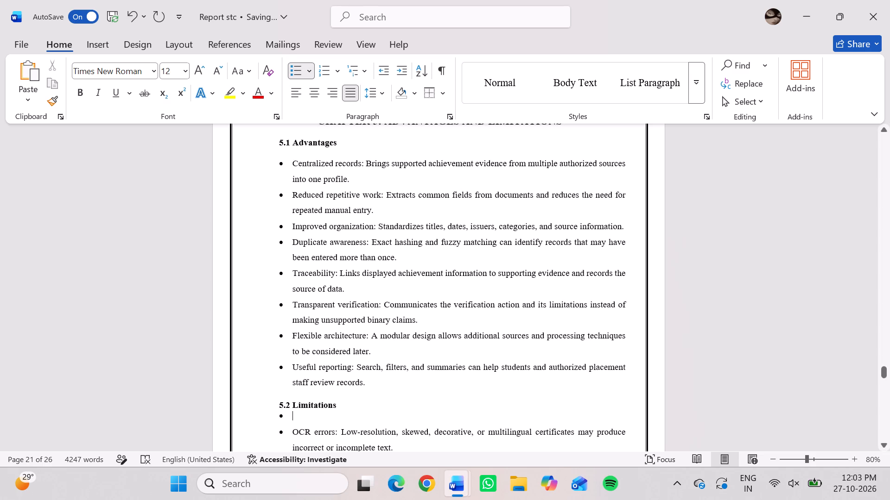
key(BackSpace)
Remove the indent from the 5.3 Challenges heading and insert a blank line between it and the Implementation paragraph.
scroll(362, 370, down, 4)
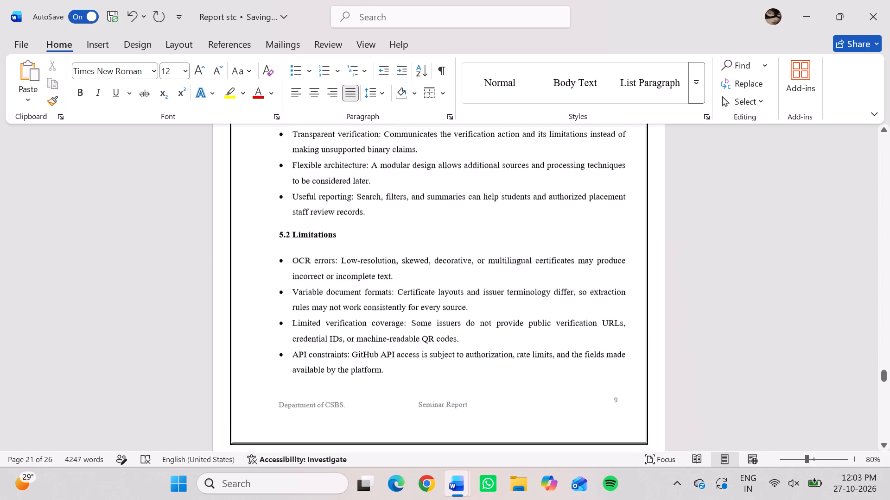
scroll(362, 370, down, 3)
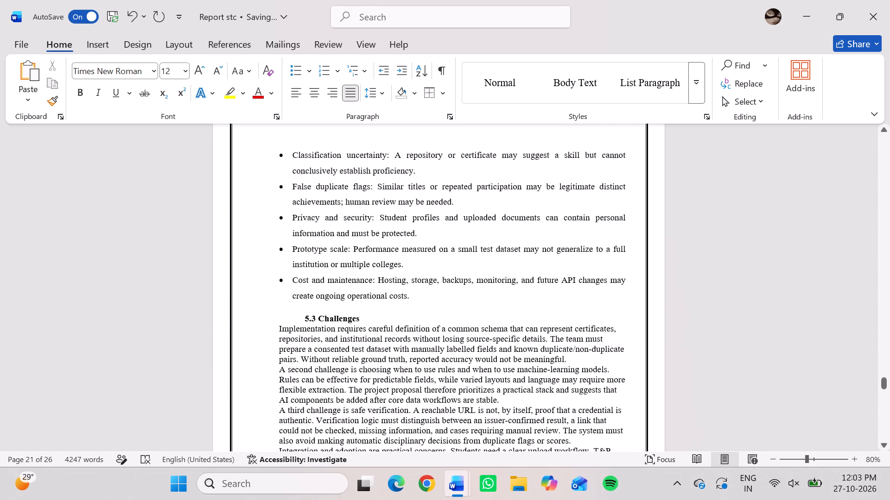
click(305, 282)
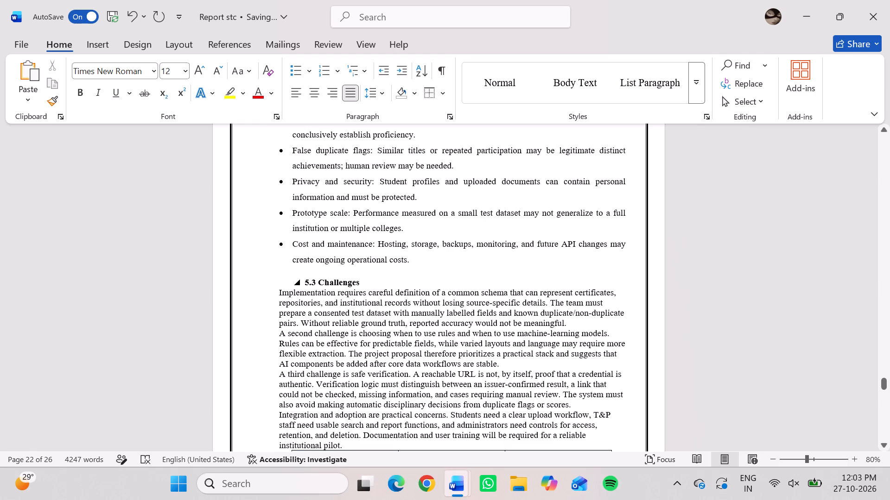
key(BackSpace)
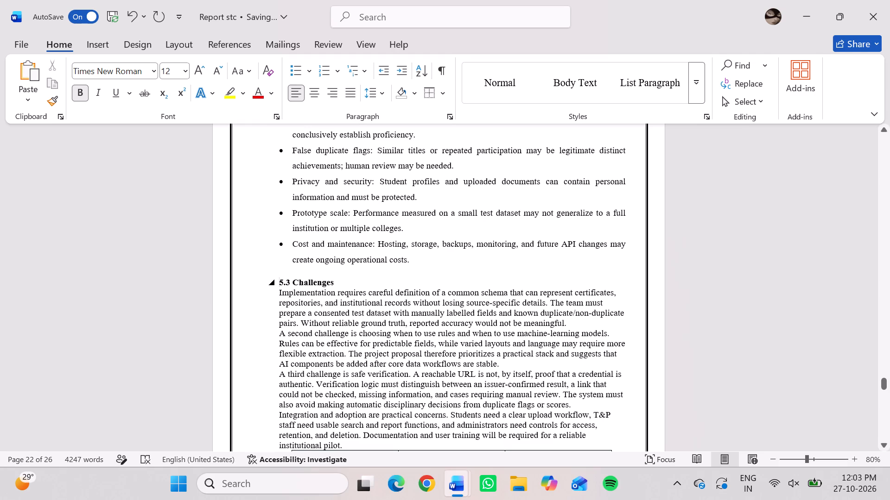
key(Down)
key(Return)
Insert a blank line between the last 5.3 Challenges paragraph, ending in "institutional pilot.", and the Aspect table.
scroll(305, 282, down, 1)
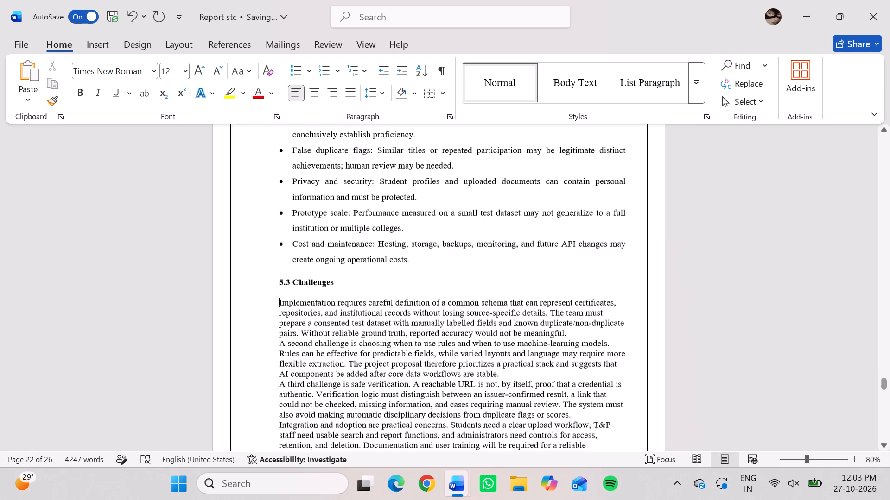
scroll(305, 282, down, 1)
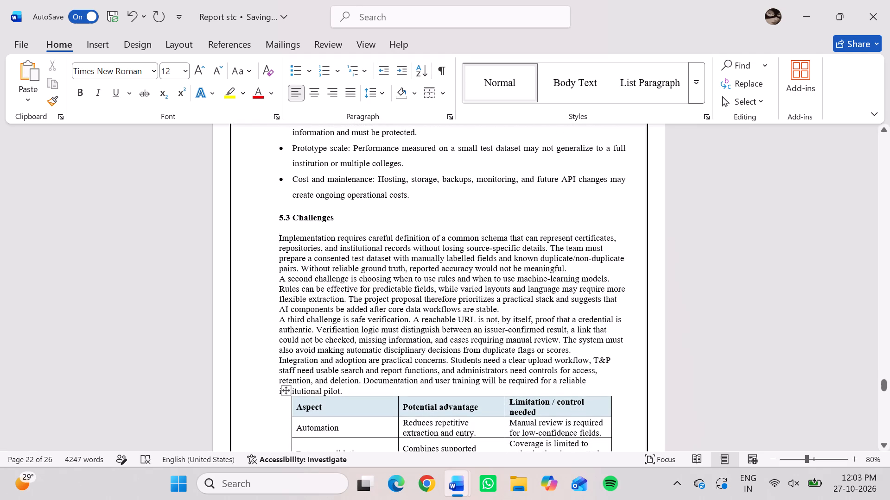
click(358, 391)
key(Return)
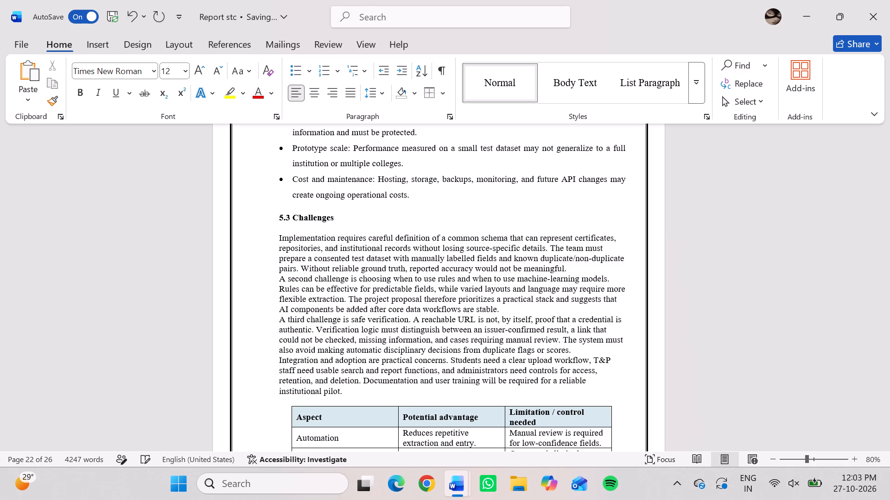
Add blank lines after the last 5.3 Challenges paragraph to push the whole Aspect table onto the following page.
scroll(358, 391, down, 2)
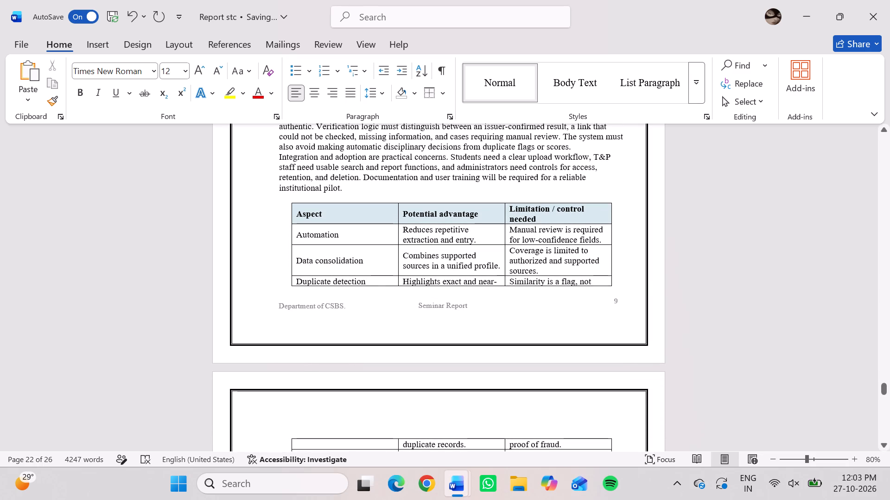
click(283, 211)
click(283, 211)
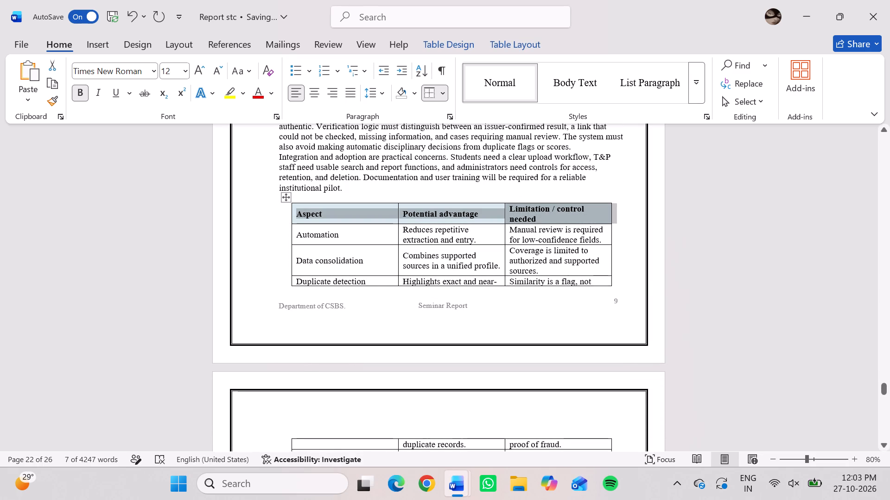
click(373, 187)
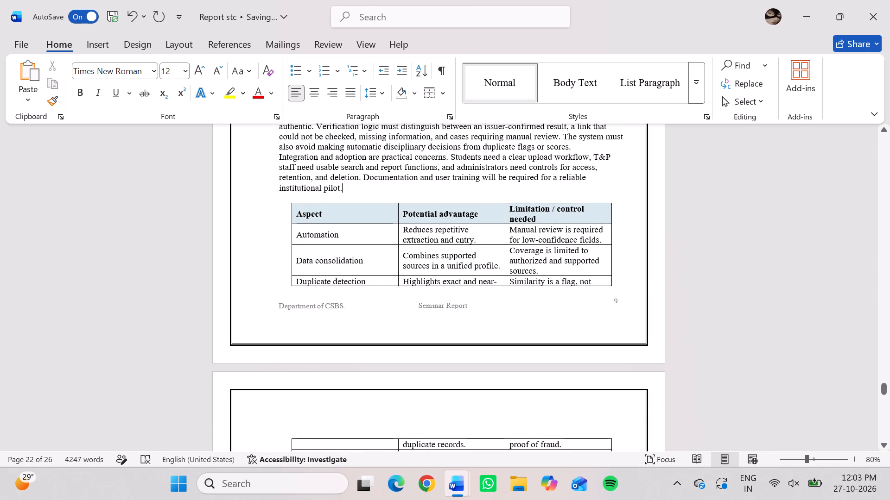
key(Return)
key(Return)
key(Return)
key(Return)
key(Return)
key(Return)
key(Return)
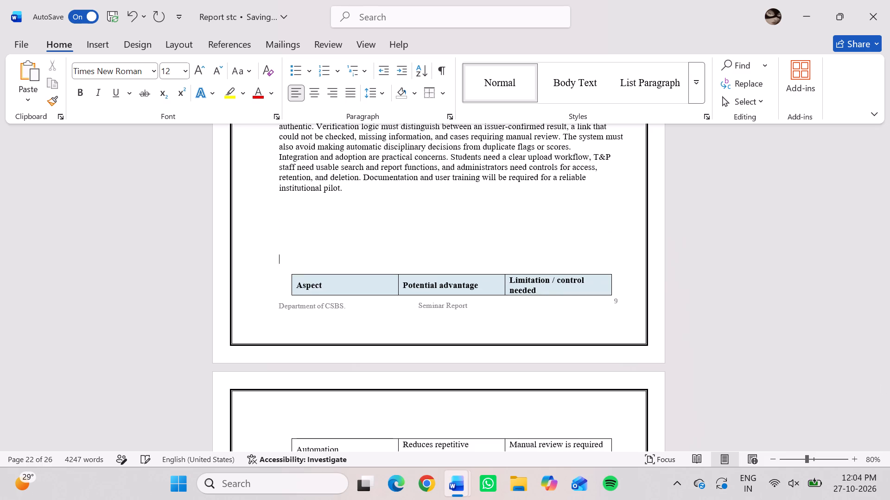
key(Return)
key(Return)
Insert blank lines before the CHAPTER 6: FUTURE SCOPE heading so that it starts at the top of a new page.
scroll(373, 187, down, 2)
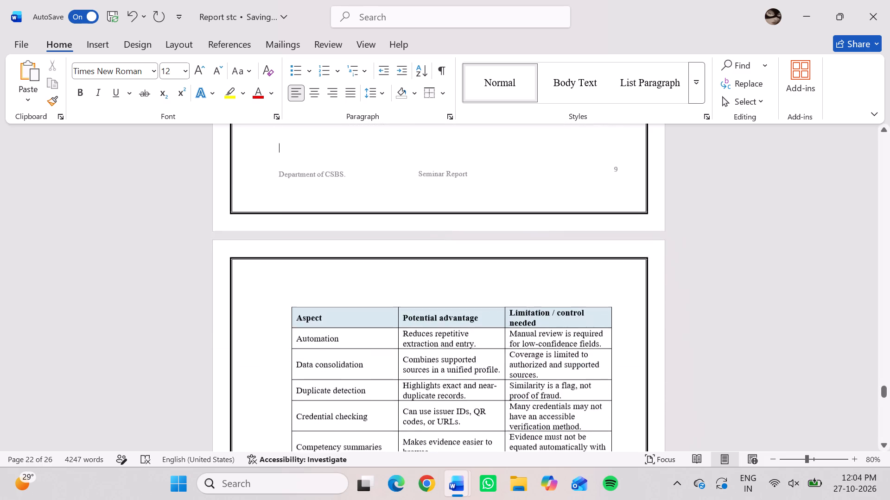
scroll(373, 187, down, 2)
scroll(373, 187, up, 1)
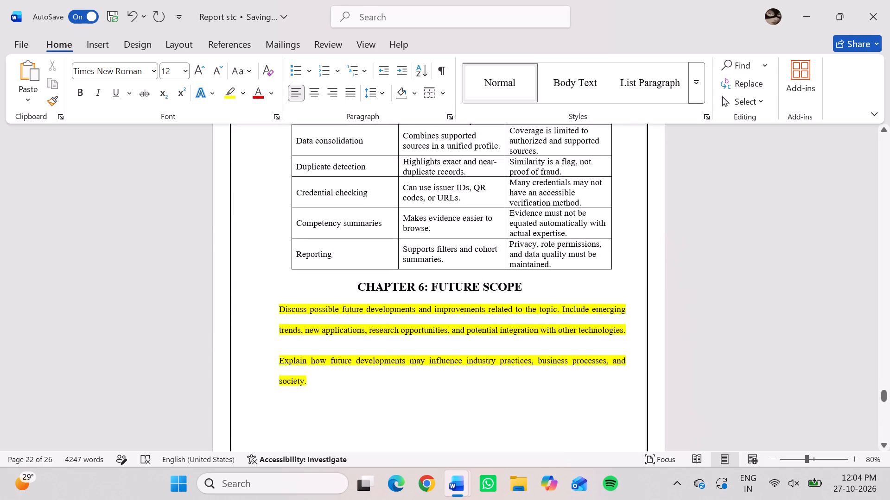
scroll(373, 187, up, 1)
click(332, 295)
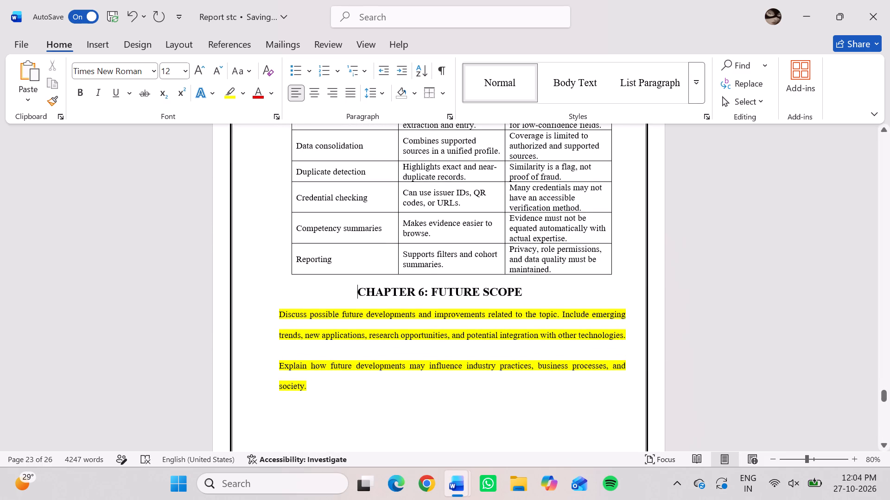
key(Return)
key(Return)
key(Return)
key(Return)
key(Return)
key(Return)
key(Return)
key(Return)
key(Return)
key(Return)
key(Return)
key(Return)
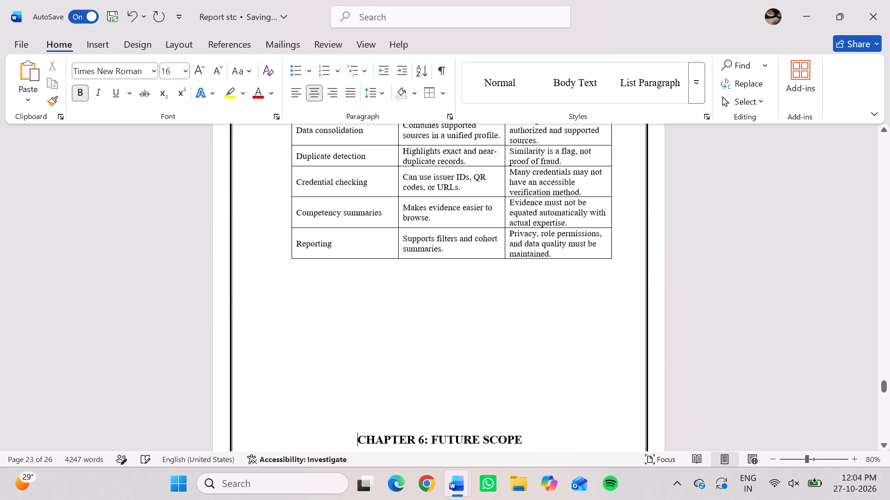
key(Return)
key(Return)
key(Return)
key(Return)
key(Return)
key(Return)
key(Return)
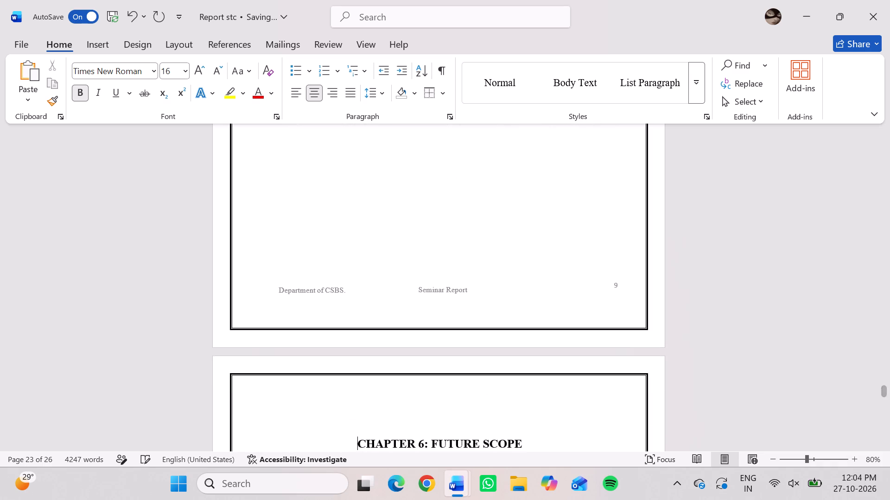
key(BackSpace)
key(BackSpace)
key(Return)
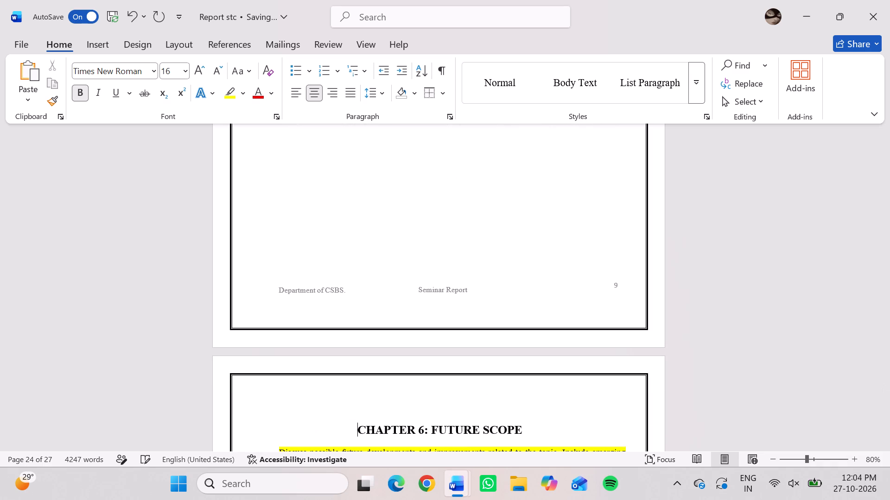
Switch to AI_Powered_Student_Achievement_Seminar_Report and review the end of Chapter 5 and the start of the CHAPTER 6: FUTURE SCOPE section.
scroll(332, 295, up, 1)
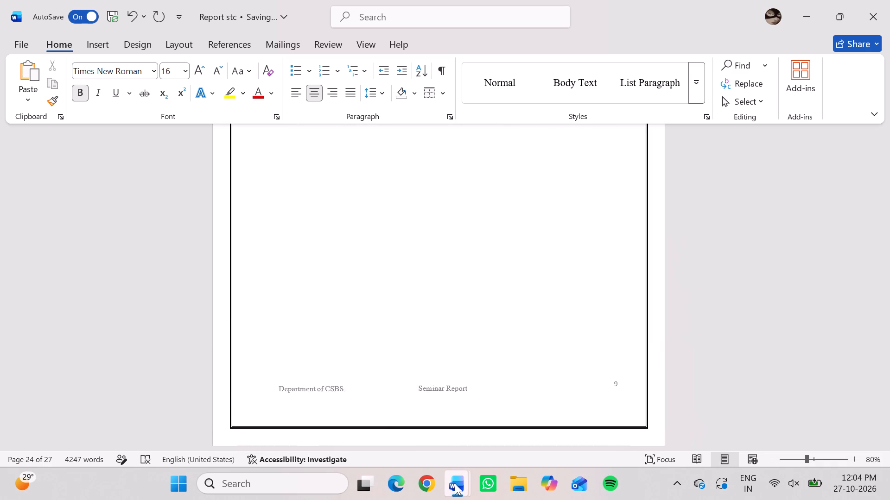
click(507, 436)
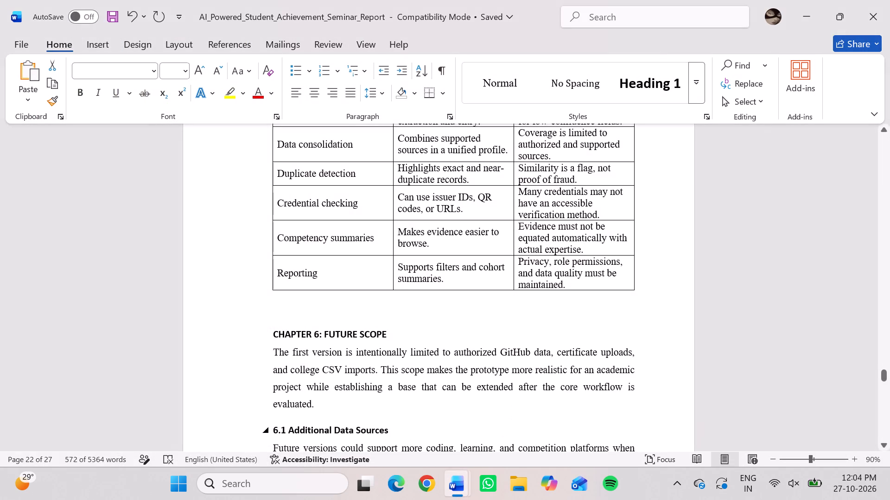
scroll(476, 336, up, 3)
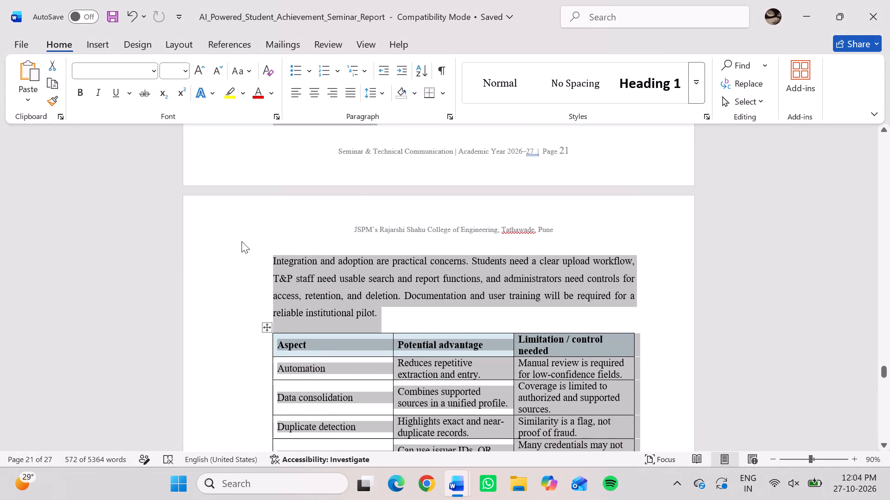
click(241, 240)
scroll(535, 362, down, 2)
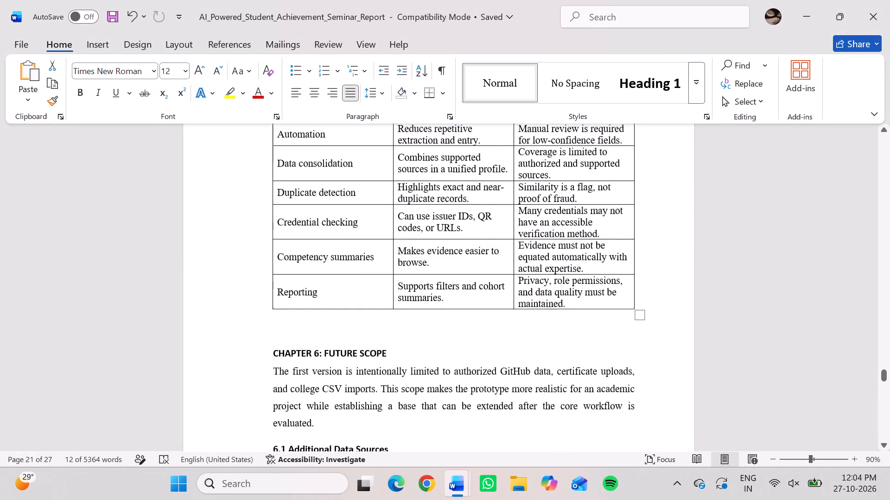
scroll(535, 362, down, 1)
scroll(535, 362, up, 1)
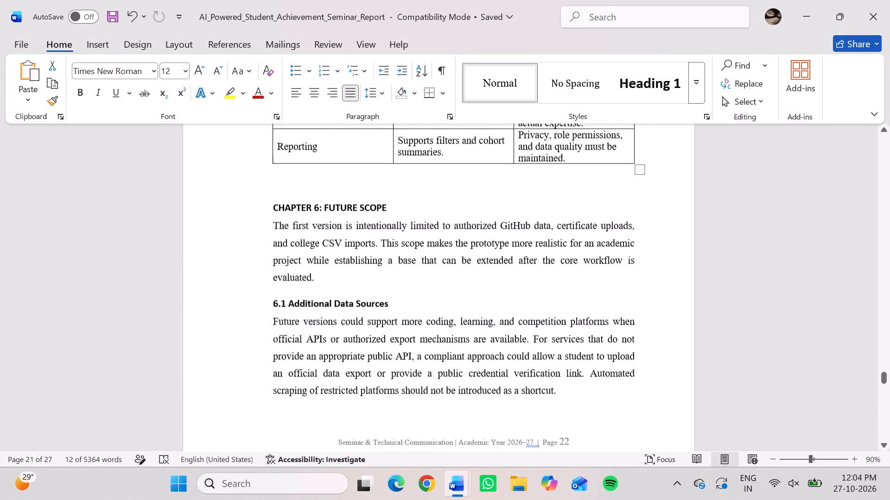
scroll(535, 362, up, 1)
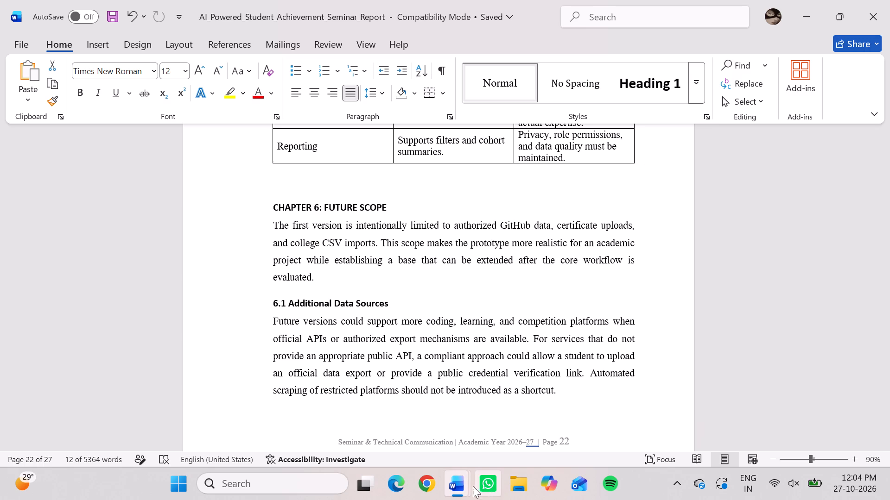
Switch back to Report stc and save the document.
click(423, 416)
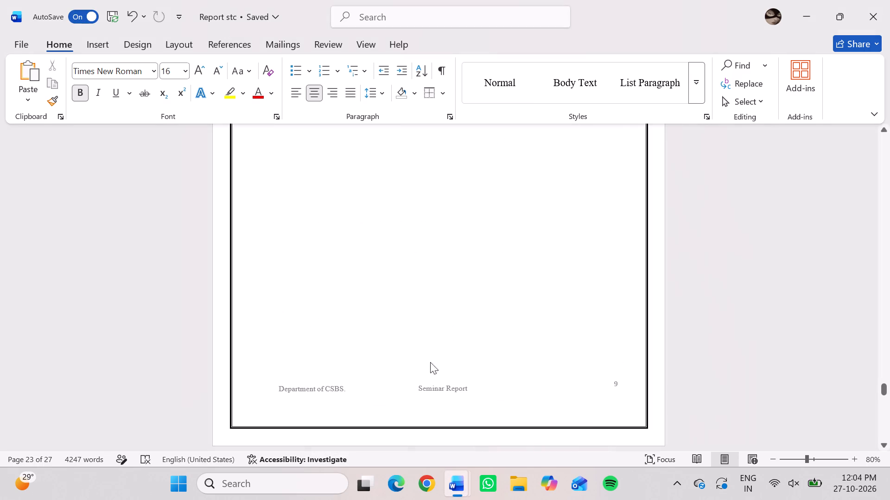
scroll(428, 334, down, 3)
click(428, 334)
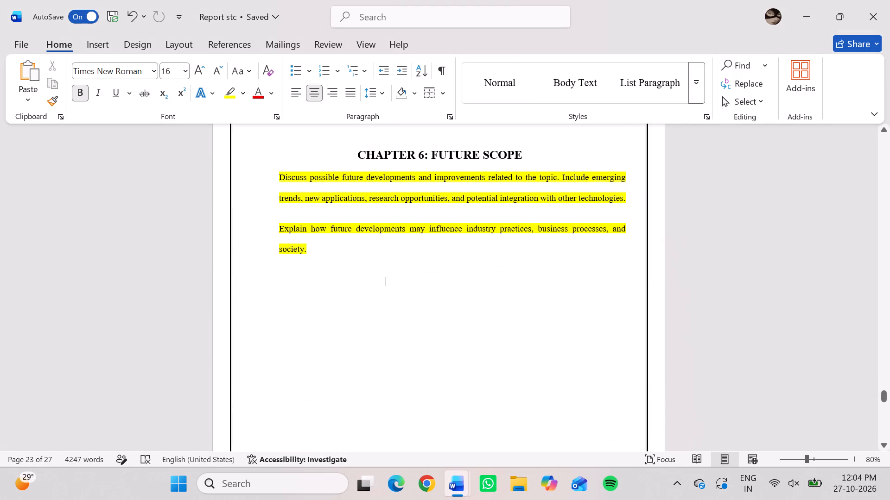
key(ctrl+s)
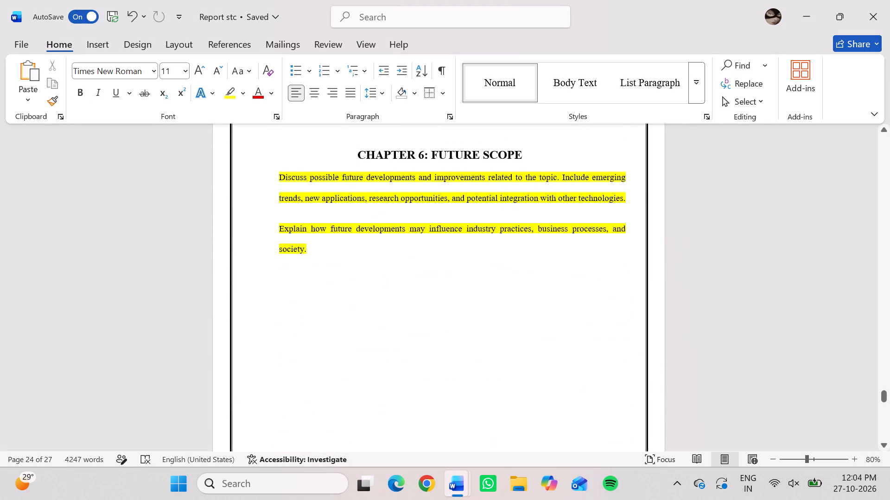
In AI_Powered_Student_Achievement_Seminar_Report, copy the Chapter 6 body text from "The first version" through "result was produced.", including sections 6.1 to 6.5.
click(853, 459)
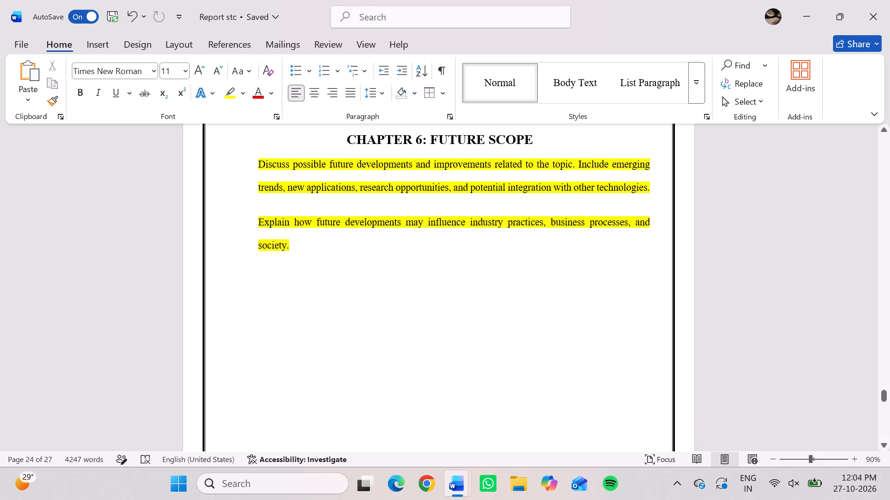
scroll(622, 367, down, 4)
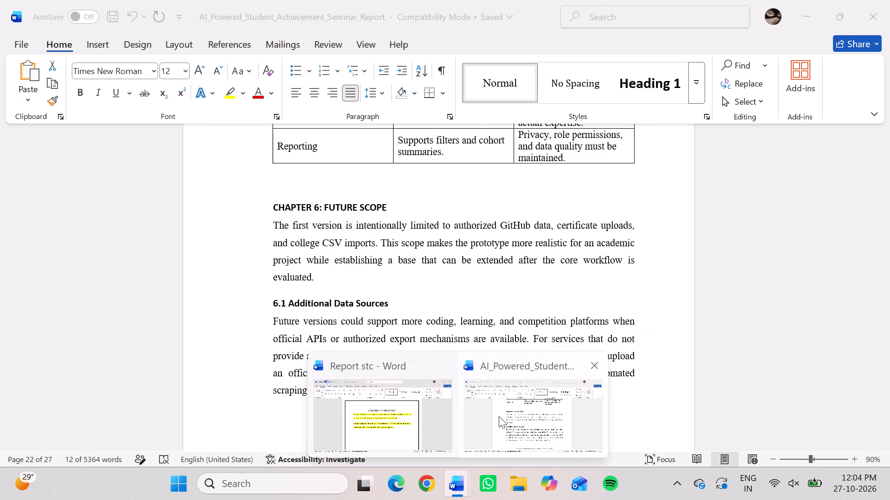
click(499, 416)
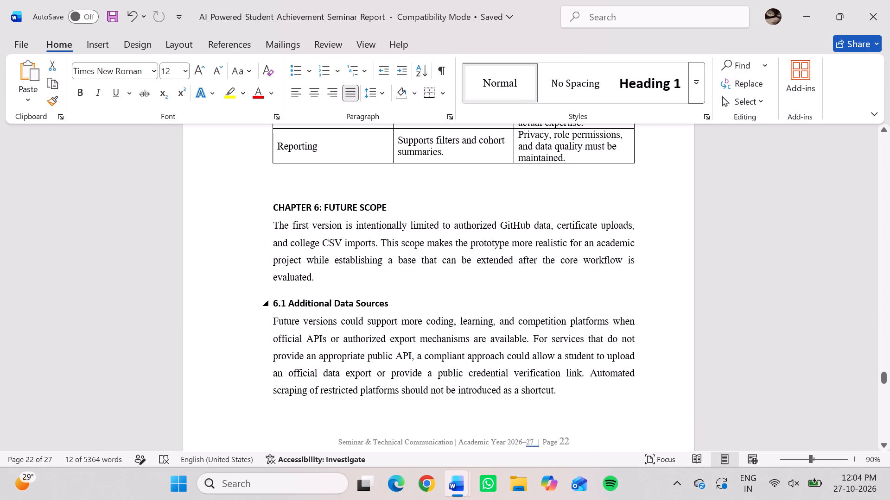
drag(270, 224, 449, 421)
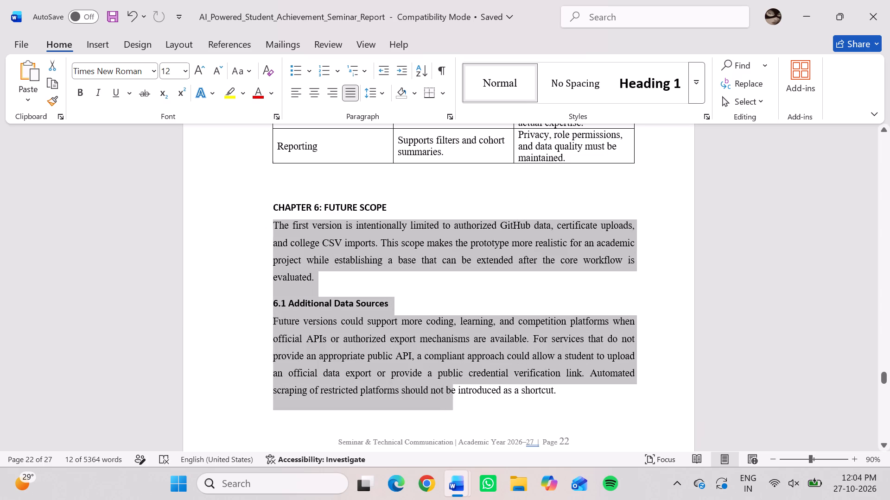
drag(449, 421, 472, 450)
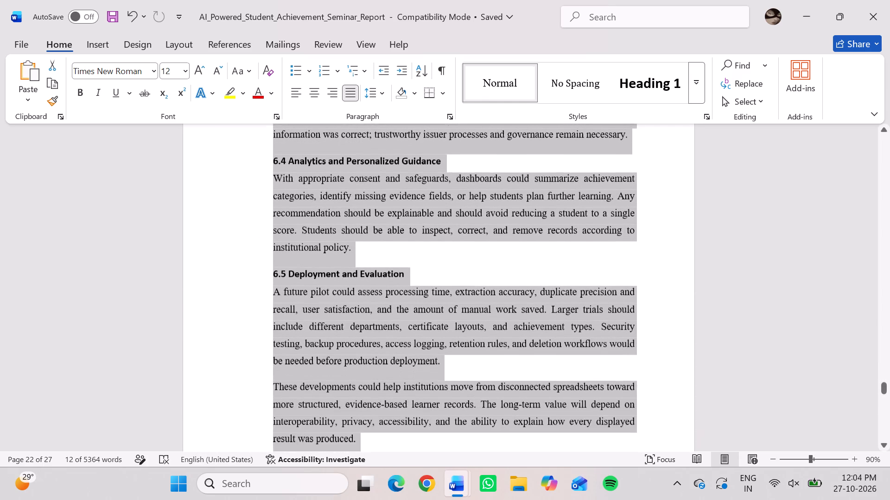
drag(472, 450, 439, 219)
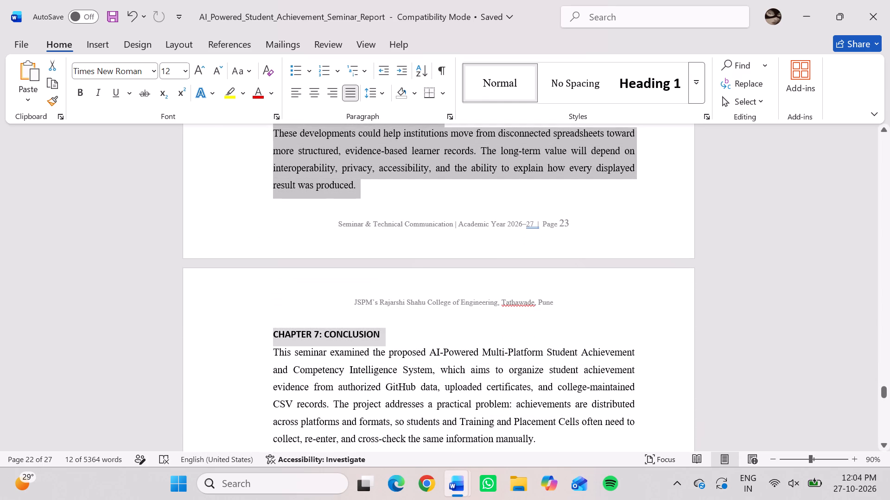
drag(439, 219, 432, 208)
key(ctrl+c)
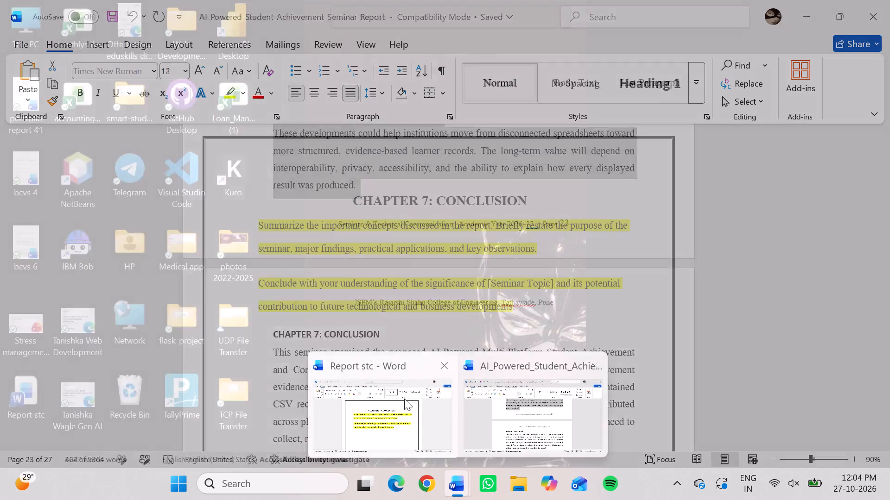
In Report stc, replace the highlighted placeholder paragraphs under CHAPTER 7: CONCLUSION with the copied Chapter 6 text.
click(403, 399)
drag(539, 312, 294, 240)
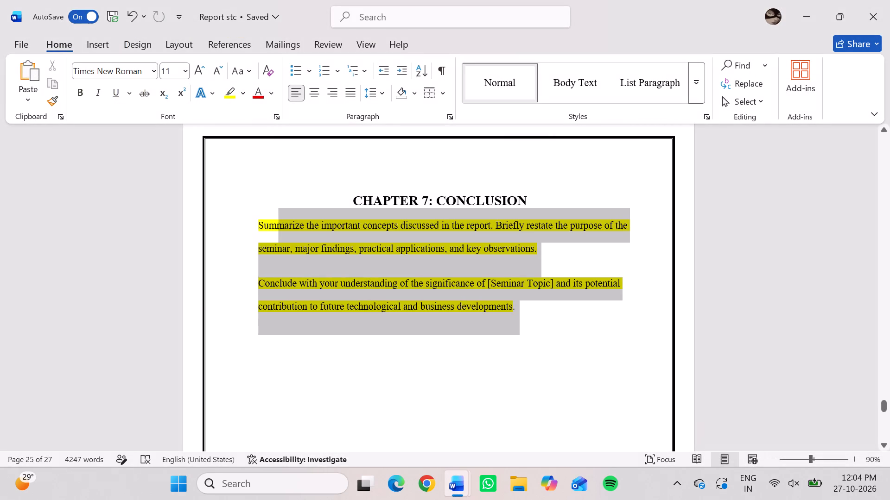
drag(294, 240, 266, 230)
key(ctrl+v)
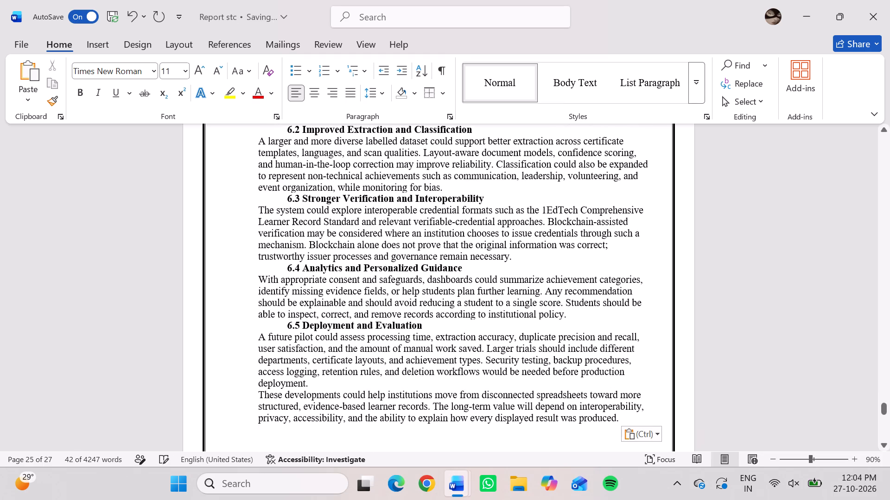
Insert a blank line below the CHAPTER 7: CONCLUSION title and another after the introductory paragraph beginning "The first version".
scroll(332, 231, up, 2)
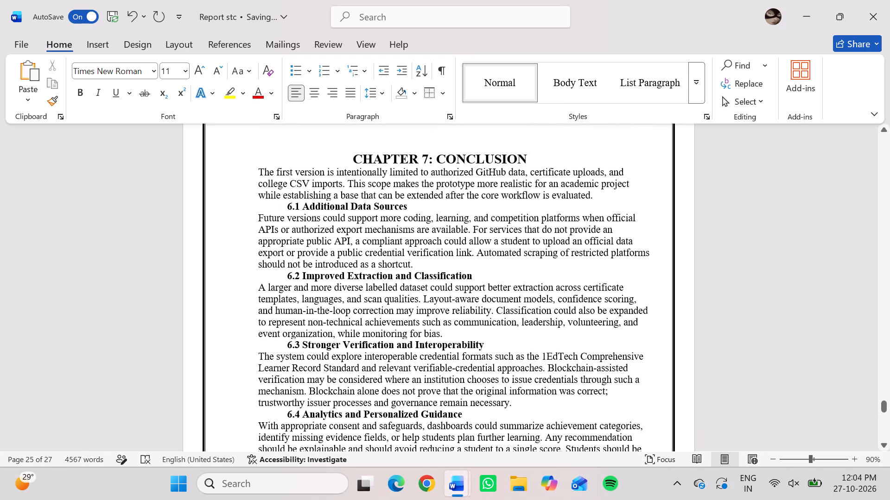
click(547, 162)
key(Return)
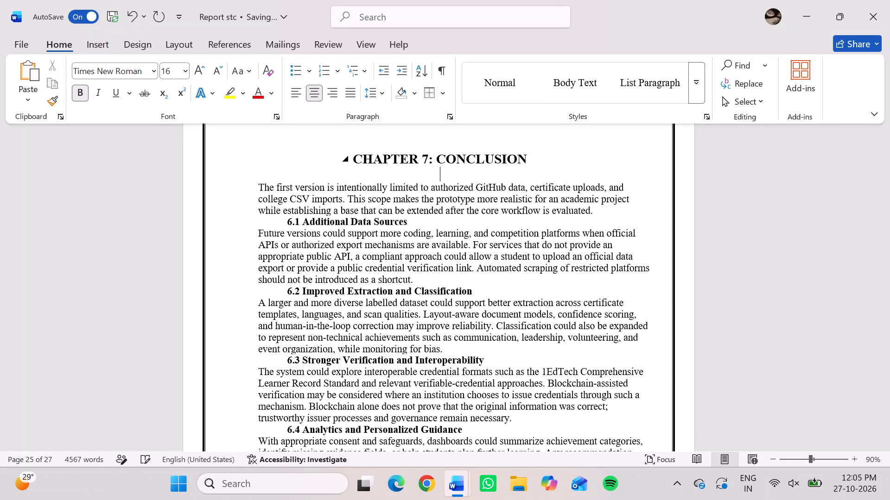
click(617, 213)
key(Return)
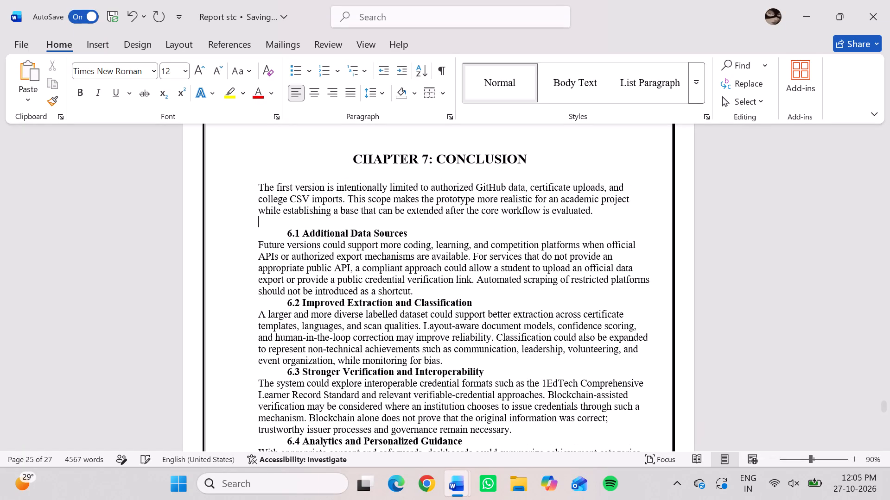
Remove the indent from the 6.1 Additional Data Sources heading and add a blank line below it.
key(Down)
key(BackSpace)
key(Down)
key(Return)
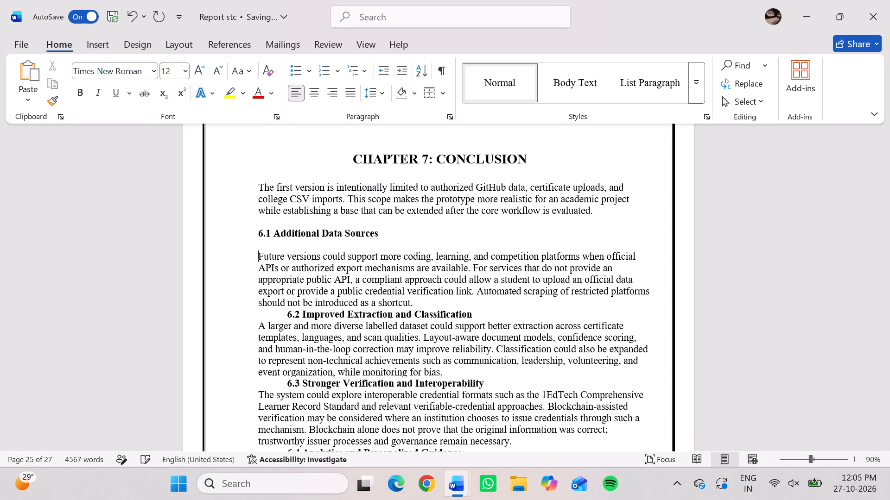
Remove the indent from the 6.2 Improved Extraction and Classification heading and add blank lines above and below it.
key(Down)
key(Down)
key(Down)
key(Down)
key(Down)
key(BackSpace)
key(Down)
key(Return)
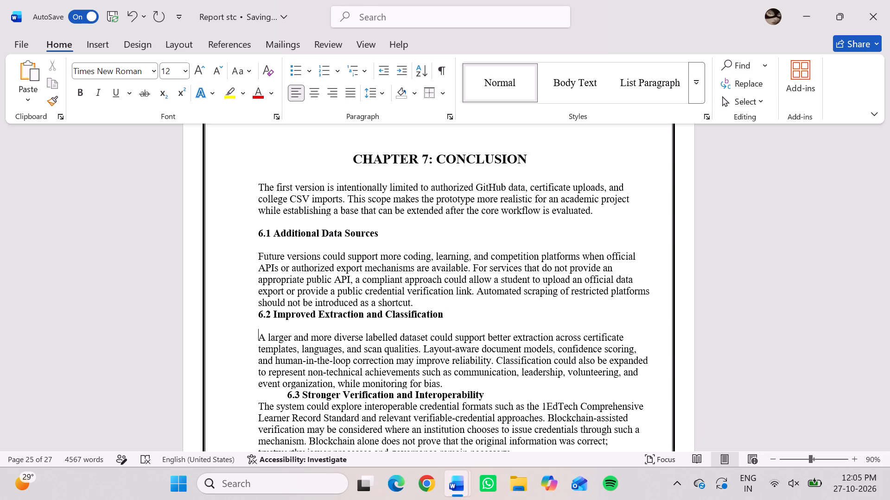
key(Down)
key(Up)
key(Up)
key(Up)
key(Return)
Remove the indent from the 6.3 Stronger Verification and Interoperability heading and add blank lines above and below it.
key(Down)
key(Down)
key(Down)
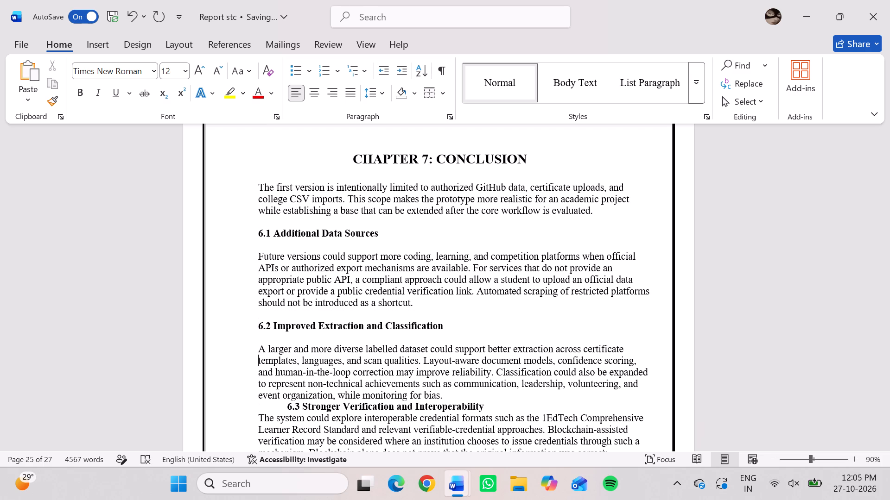
key(Down)
key(Down)
key(Down)
key(Down)
key(BackSpace)
key(Return)
key(Down)
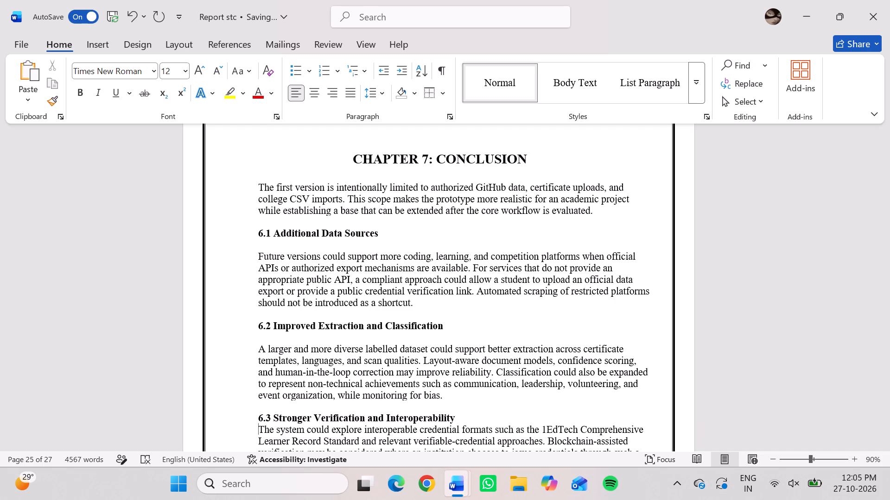
key(Return)
Remove the indent from the 6.4 Analytics and Personalized Guidance heading and add blank lines above and below it.
key(Down)
key(Down)
key(Down)
key(Down)
key(Down)
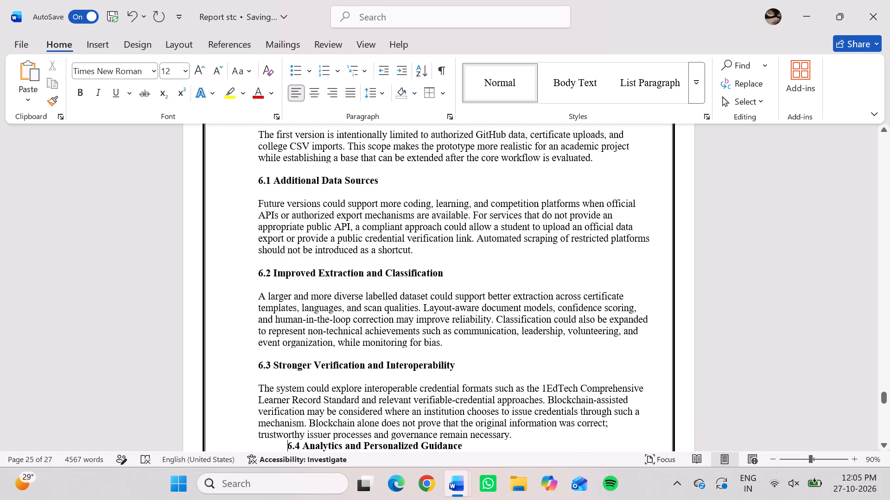
key(BackSpace)
key(Return)
key(Down)
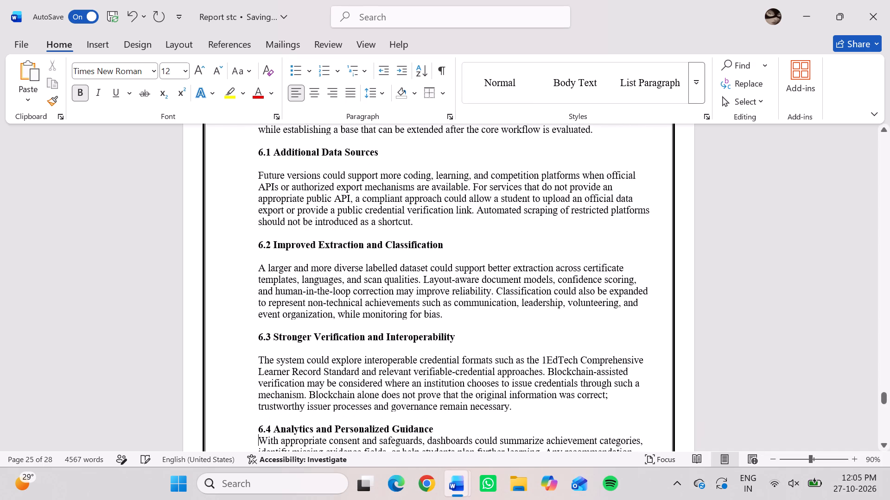
key(Return)
Remove the indent from the 6.5 Deployment and Evaluation heading and add blank lines above and below it.
key(Down)
key(Down)
key(Down)
key(Down)
key(Down)
key(Down)
key(Down)
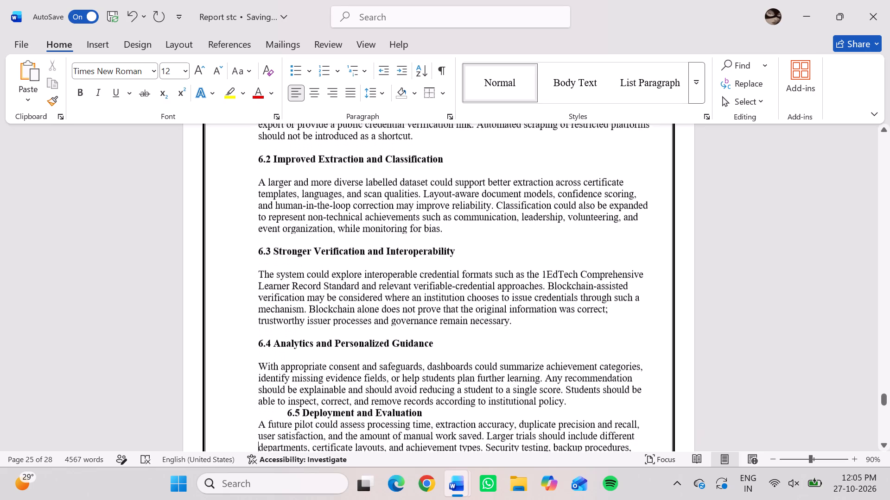
key(Up)
key(Up)
key(Up)
key(Up)
key(Down)
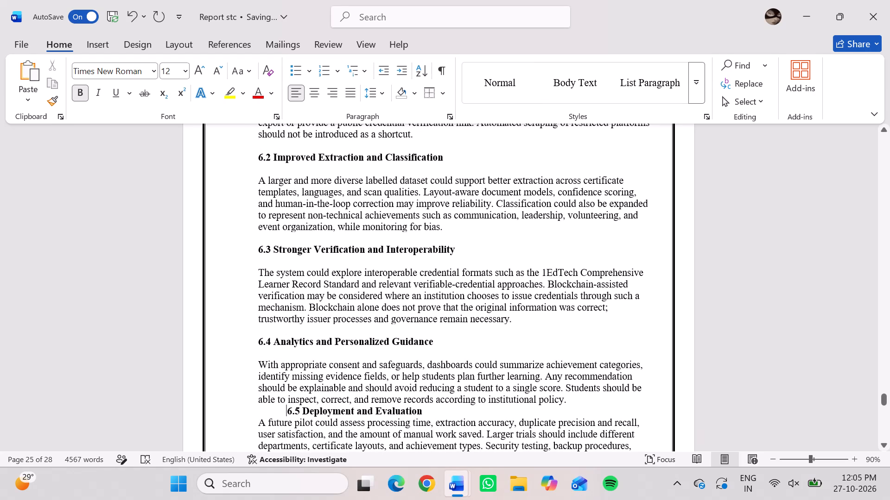
key(BackSpace)
key(Return)
key(Down)
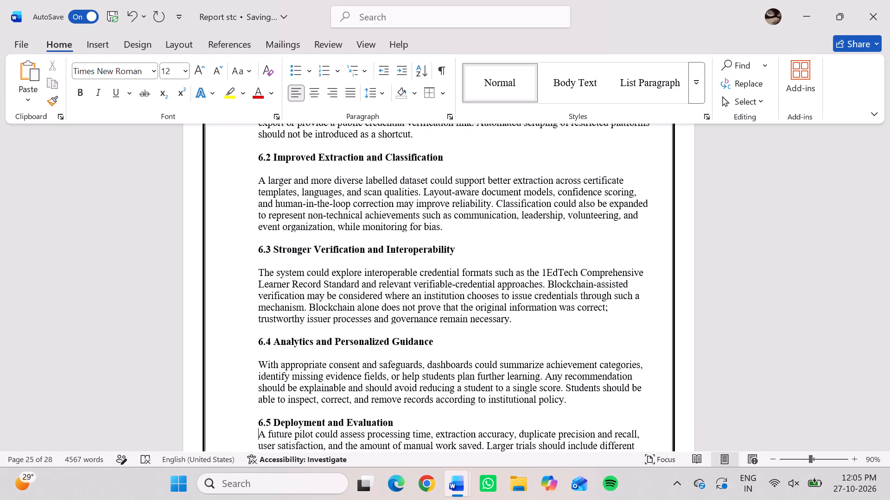
key(Up)
key(Down)
key(Return)
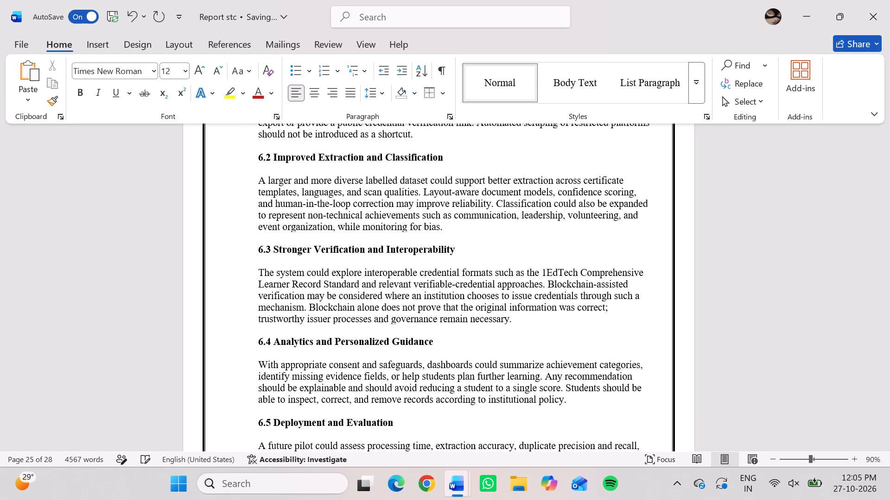
Review the end of the section 6.5 text and the transition to the REFERENCES / BIBLIOGRAPHY page.
key(Down)
key(Down)
key(Down)
key(Down)
key(Down)
key(Down)
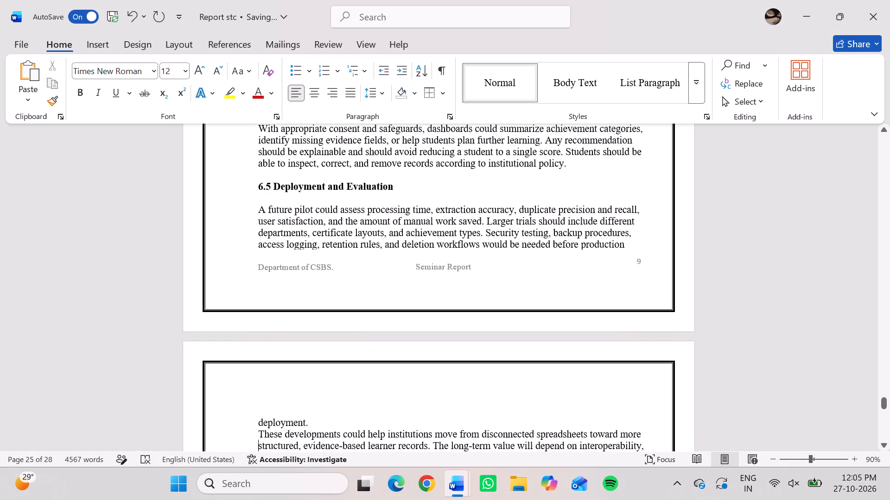
key(Down)
key(Down)
key(Down)
key(Down)
key(Up)
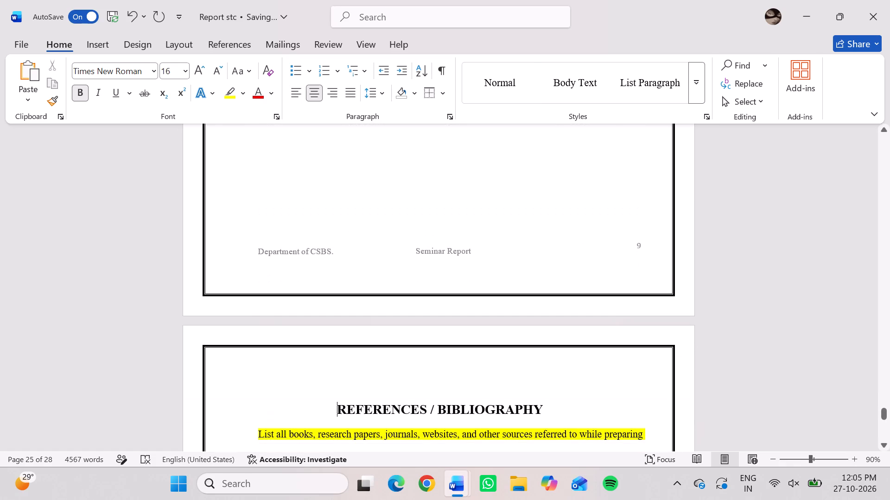
key(Up)
key(Up)
key(Up)
key(Down)
key(Down)
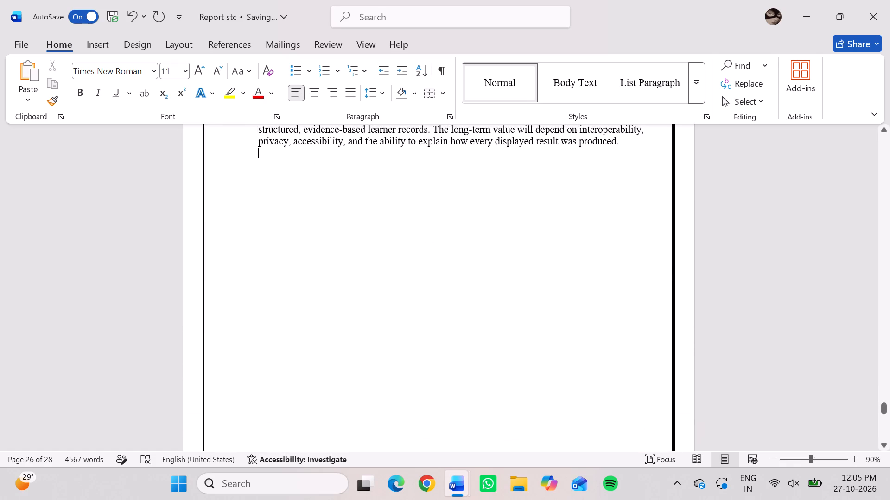
Review the REFERENCES / BIBLIOGRAPHY placeholder content and the Recommended formatting guidelines at the end of the document.
key(Down)
key(Down)
key(Down)
key(Down)
key(Down)
key(Down)
key(Down)
key(Down)
key(Down)
key(Down)
key(Down)
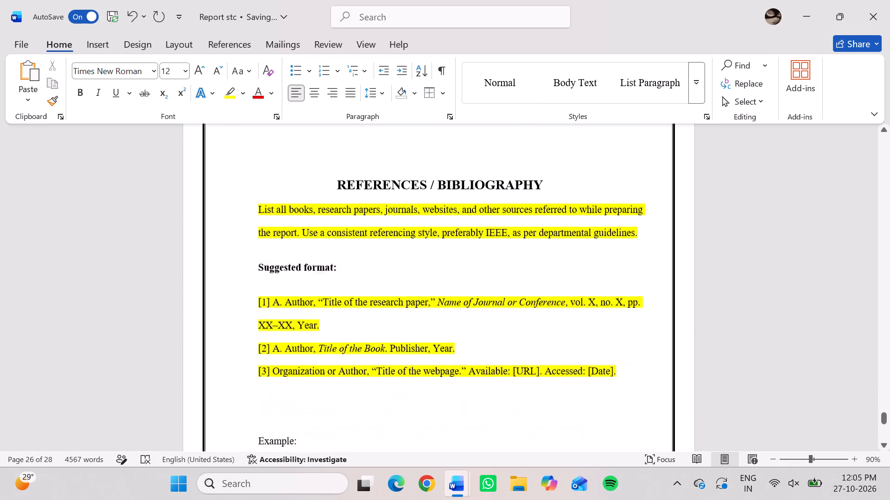
key(Down)
key(Down)
key(Down)
key(Down)
key(Down)
key(Down)
key(Down)
key(Down)
key(Down)
key(Down)
key(Down)
key(Down)
key(Down)
key(Down)
key(Down)
key(Down)
key(Down)
key(Down)
key(Down)
key(Down)
key(Down)
key(Down)
key(Down)
key(Down)
key(Down)
key(Down)
key(Down)
key(Down)
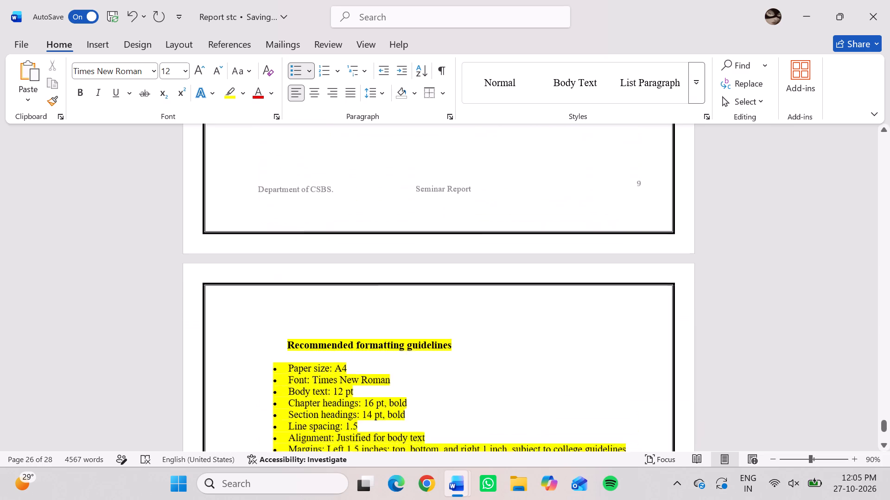
key(Up)
key(Up)
key(Up)
key(Up)
key(Up)
key(Up)
key(Up)
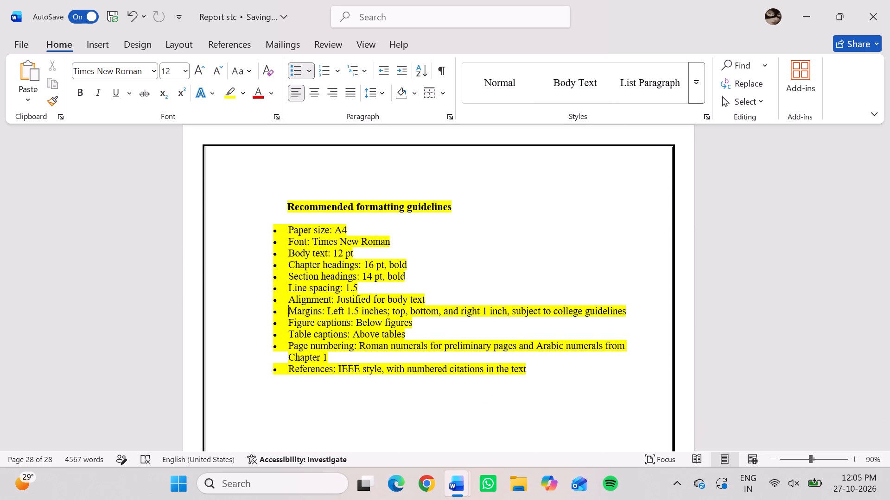
Go back through the closing pages to recheck the end of Chapter 7 and the start of REFERENCES / BIBLIOGRAPHY.
key(Up)
key(Up)
key(Up)
key(Up)
key(Up)
key(Up)
key(Up)
key(Up)
key(Up)
key(Up)
key(Up)
key(Up)
key(Up)
key(Up)
key(Up)
key(Up)
key(Up)
key(Up)
key(Up)
key(Up)
key(Up)
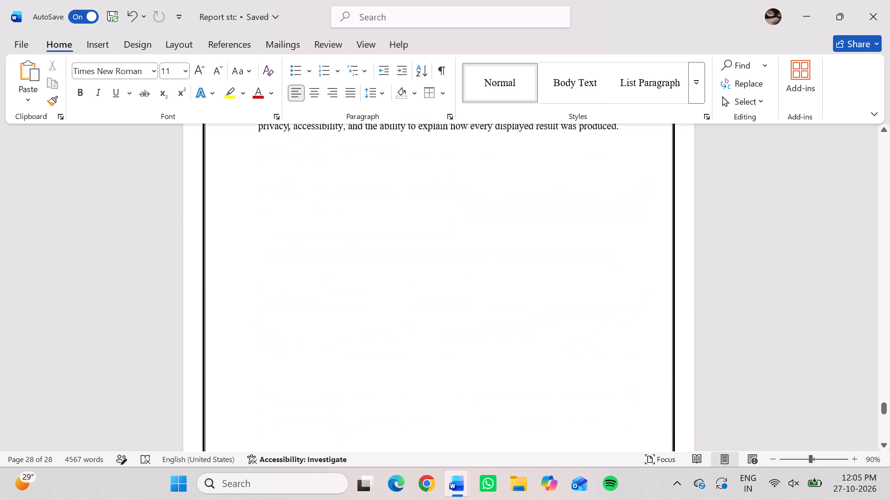
key(Up)
key(Up)
key(Up)
key(Down)
key(Down)
key(Down)
key(Down)
key(Down)
key(Down)
key(Down)
key(Down)
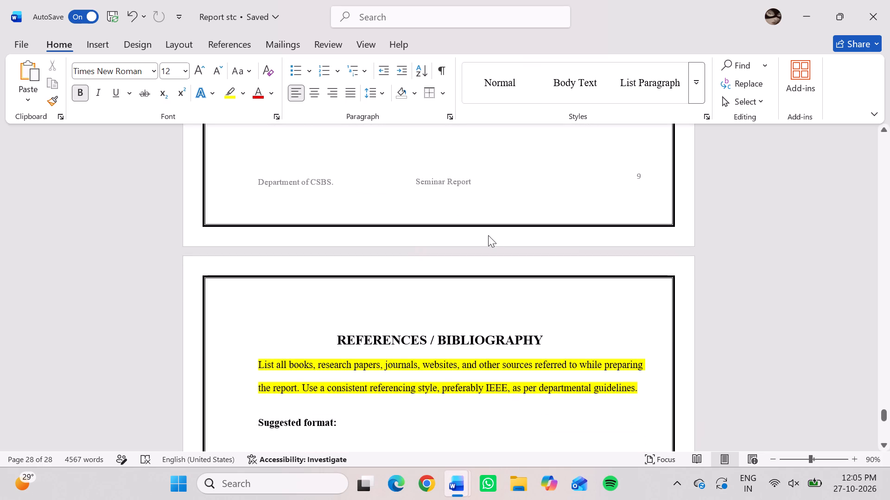
Save the Report stc document.
click(499, 176)
key(ctrl+s)
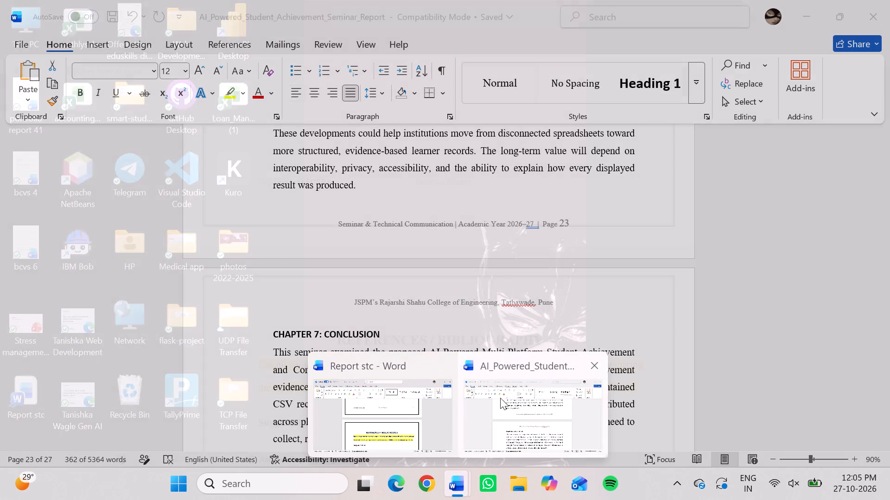
Review the Chapter 7 conclusion and the start of REFERENCES / BIBLIOGRAPHY in AI_Powered_Student_Achievement_Seminar_Report.
click(498, 399)
scroll(498, 399, down, 1)
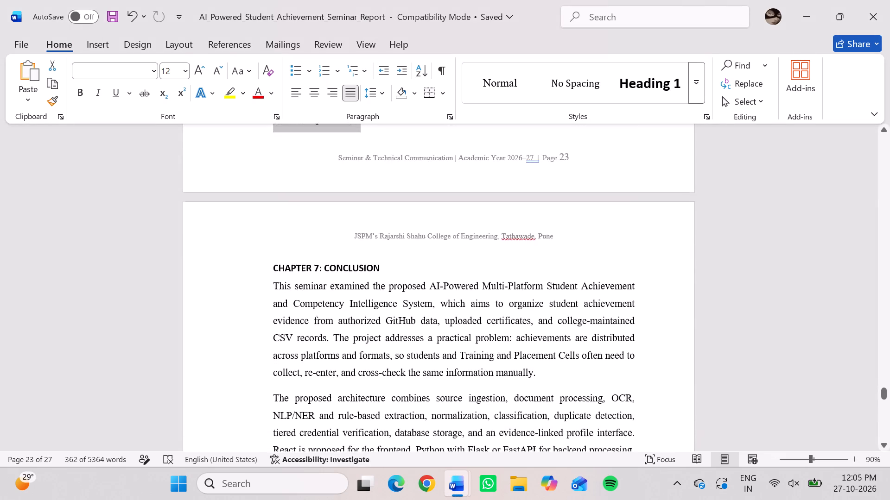
scroll(498, 399, down, 5)
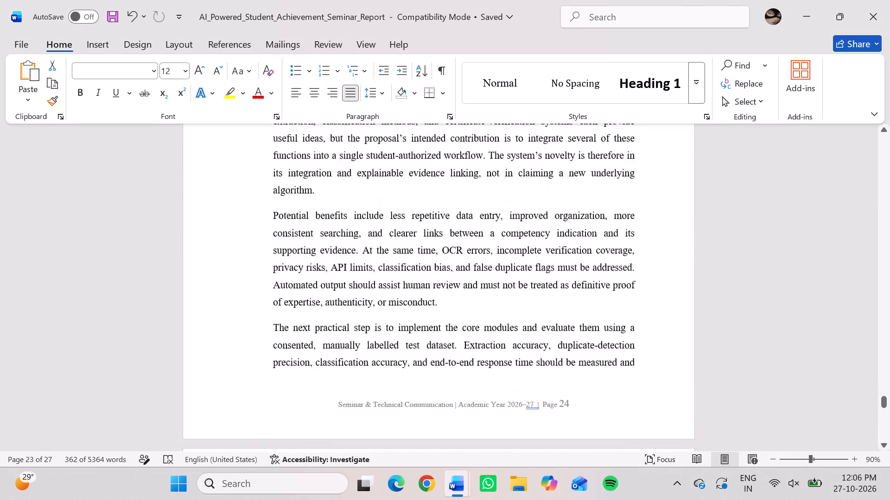
scroll(498, 399, down, 5)
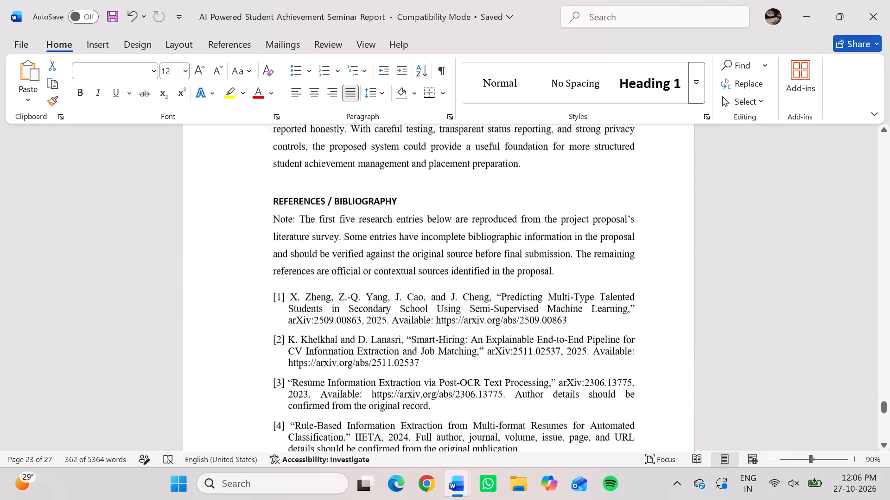
scroll(498, 399, down, 1)
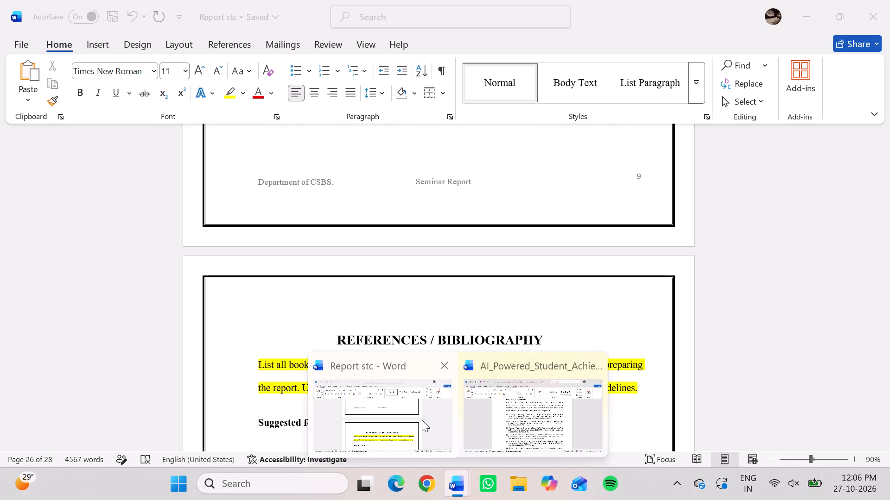
In Report stc, copy the misplaced future-scope text under CHAPTER 7: CONCLUSION, from "The first version is intentionally limited" through "result was produced.".
click(422, 420)
scroll(454, 286, up, 5)
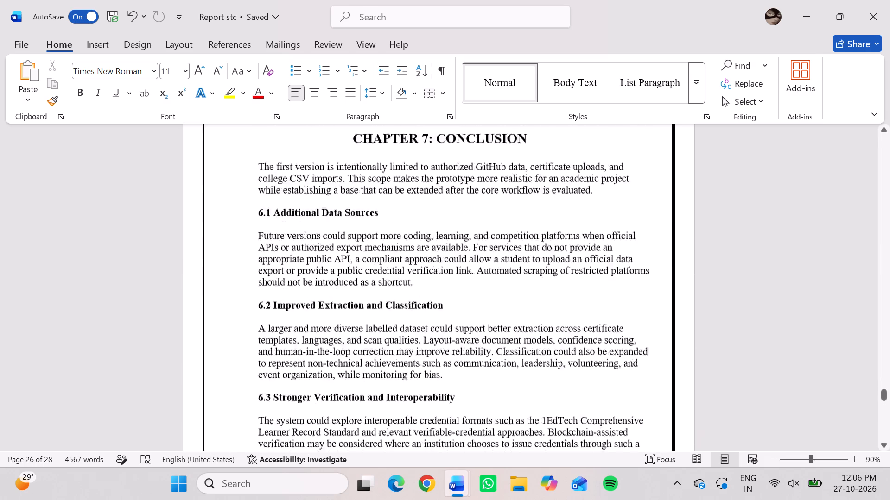
scroll(454, 286, up, 1)
scroll(454, 286, down, 2)
scroll(454, 286, up, 1)
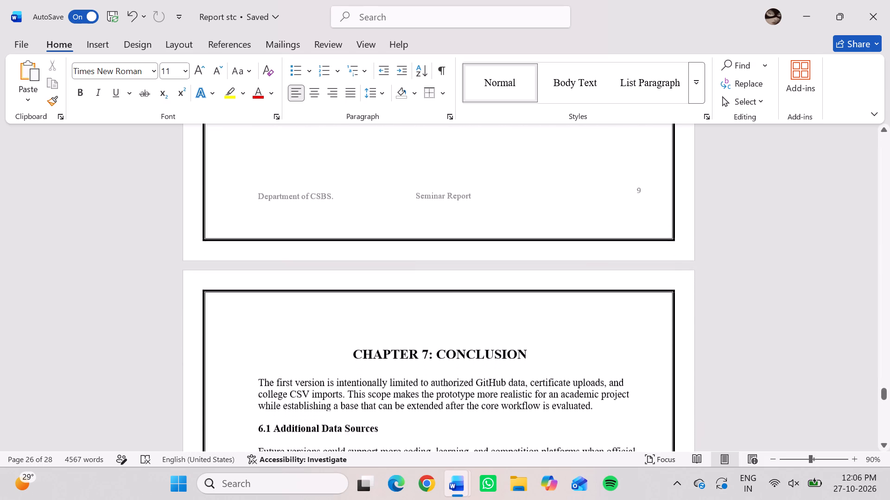
scroll(454, 286, up, 3)
scroll(454, 286, down, 5)
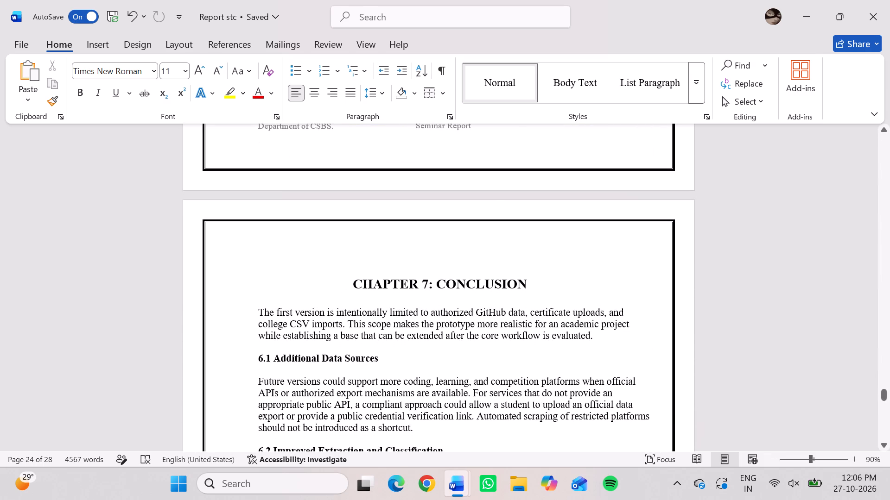
drag(254, 310, 476, 396)
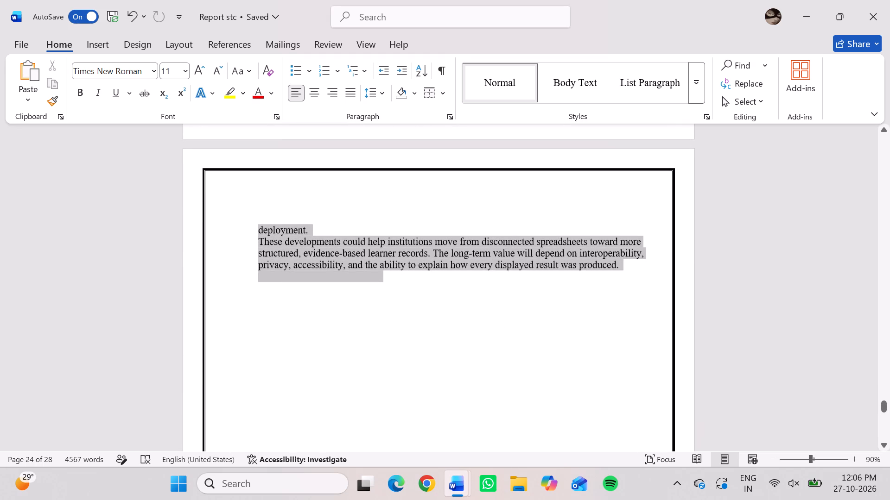
drag(476, 396, 489, 422)
key(ctrl+c)
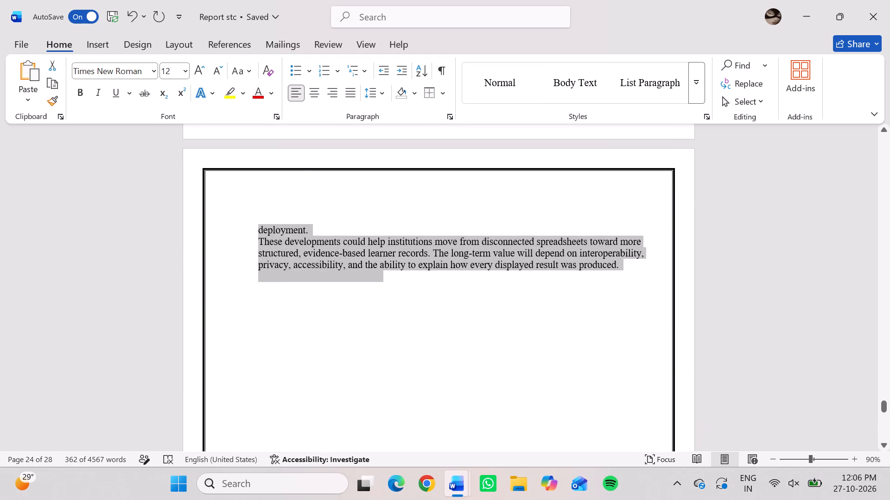
Replace the highlighted placeholder paragraphs under CHAPTER 6: FUTURE SCOPE with the copied future-scope text.
scroll(489, 422, up, 5)
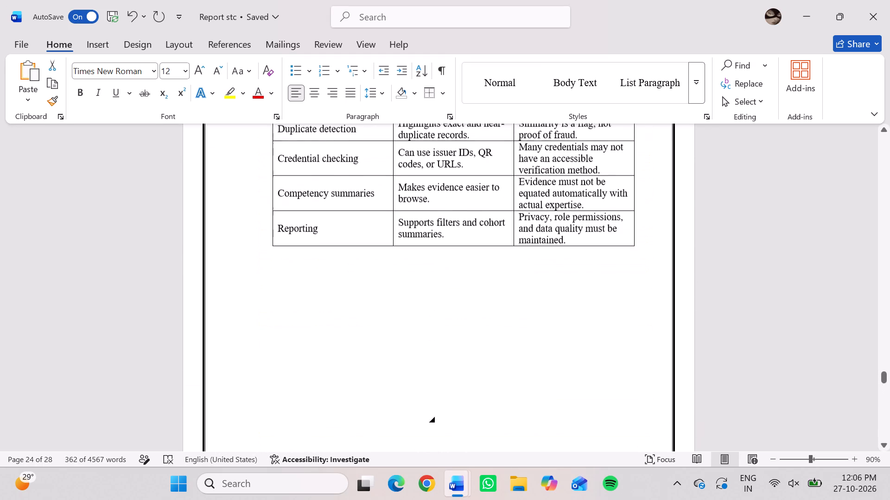
scroll(489, 422, down, 5)
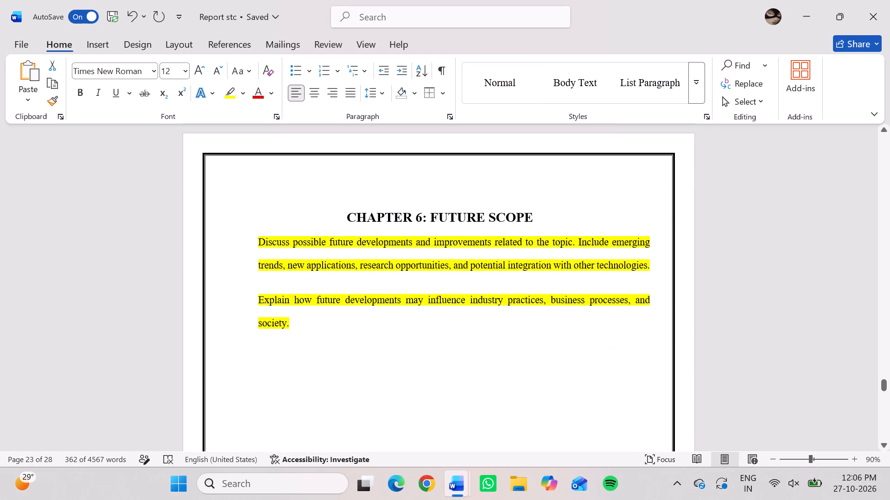
drag(252, 237, 350, 349)
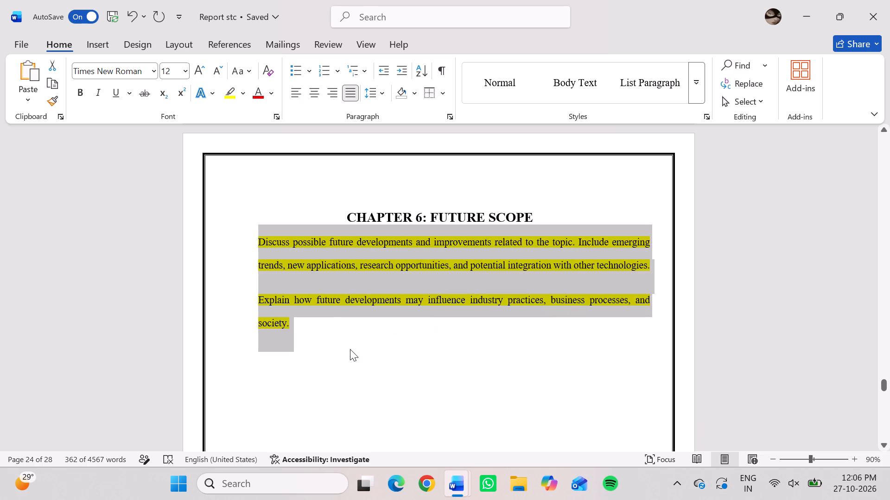
key(ctrl+v)
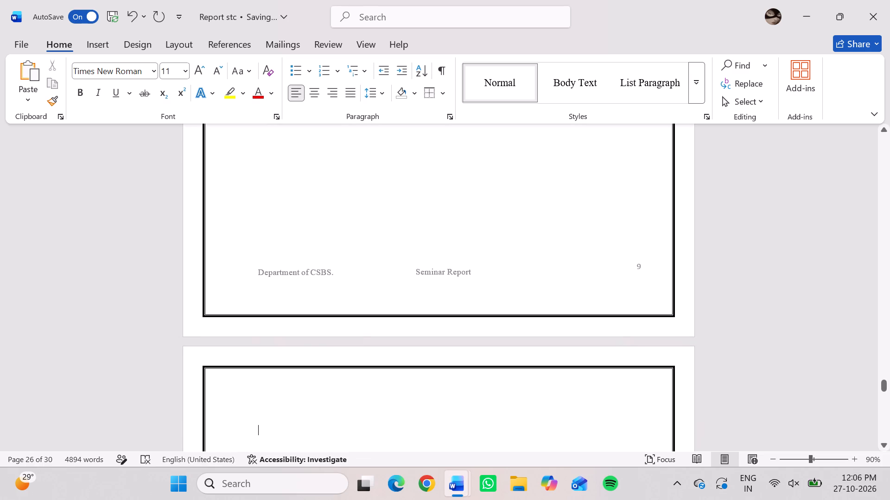
Remove the empty lines after the pasted Chapter 6 text, keeping a period after "result was produced".
key(BackSpace)
key(BackSpace)
key(BackSpace)
key(BackSpace)
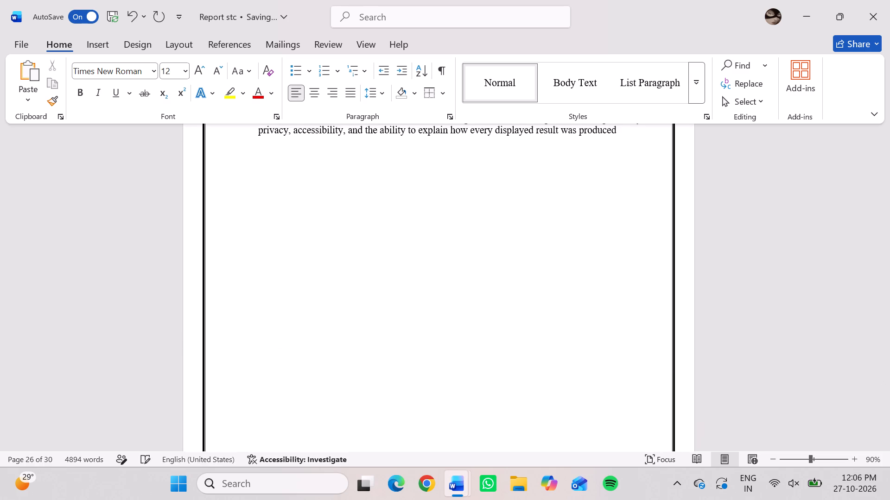
key(period)
Check the start of CHAPTER 7: CONCLUSION in Report stc, following the Chapter 6 text.
key(Down)
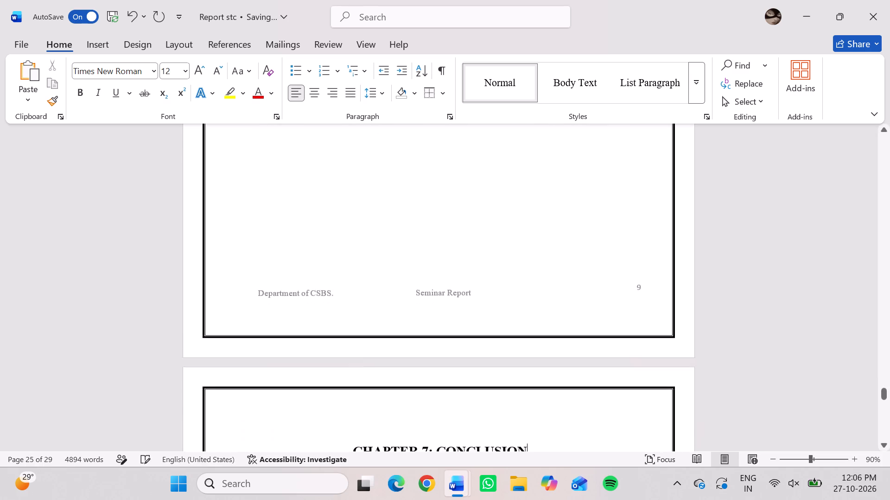
key(Down)
key(Down)
key(Down)
key(Down)
key(Down)
key(Down)
key(Down)
key(Down)
key(Down)
key(Down)
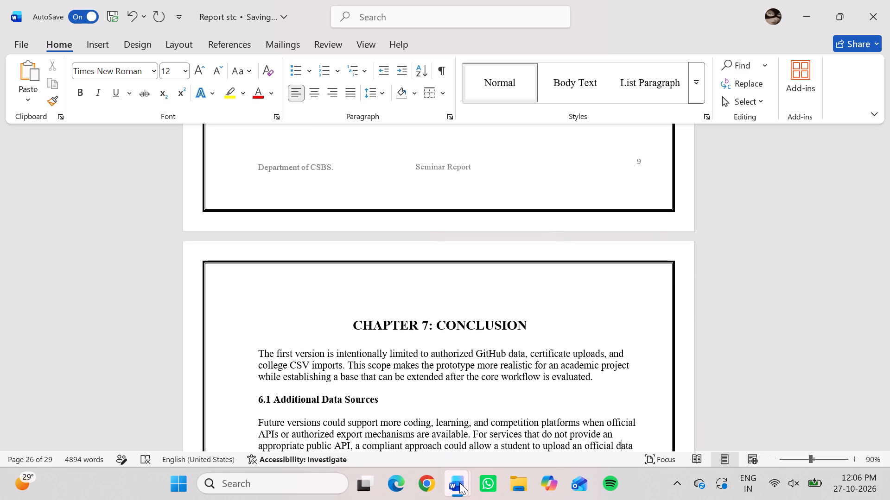
Copy the Chapter 7 conclusion paragraphs, without the heading, from AI_Powered_Student_Achievement_Seminar_Report, ending at "placement preparation.".
click(508, 414)
scroll(508, 414, up, 1)
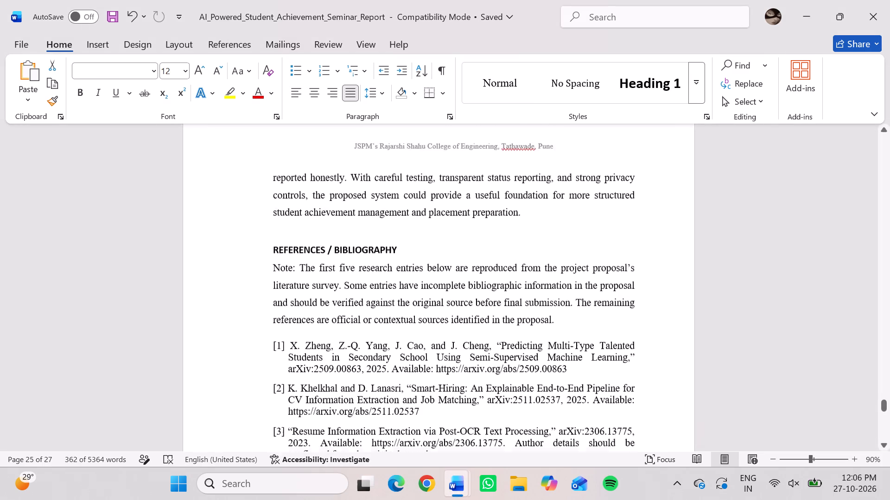
scroll(508, 414, up, 3)
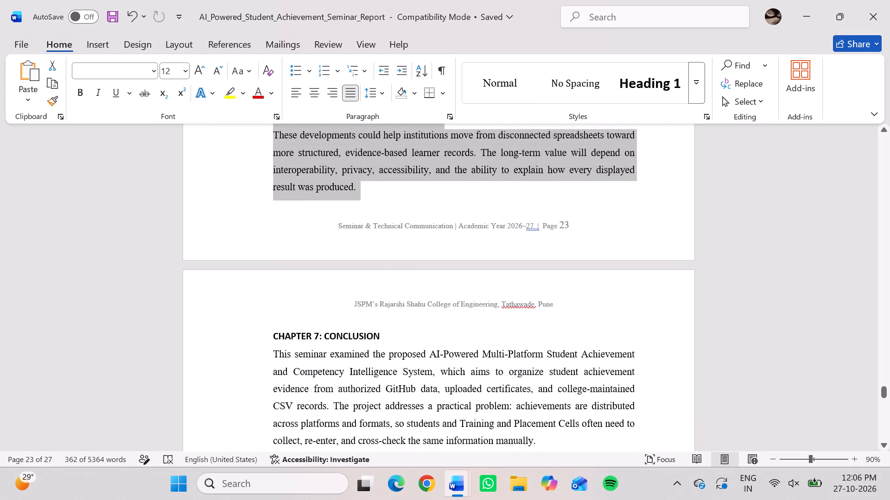
drag(269, 354, 484, 490)
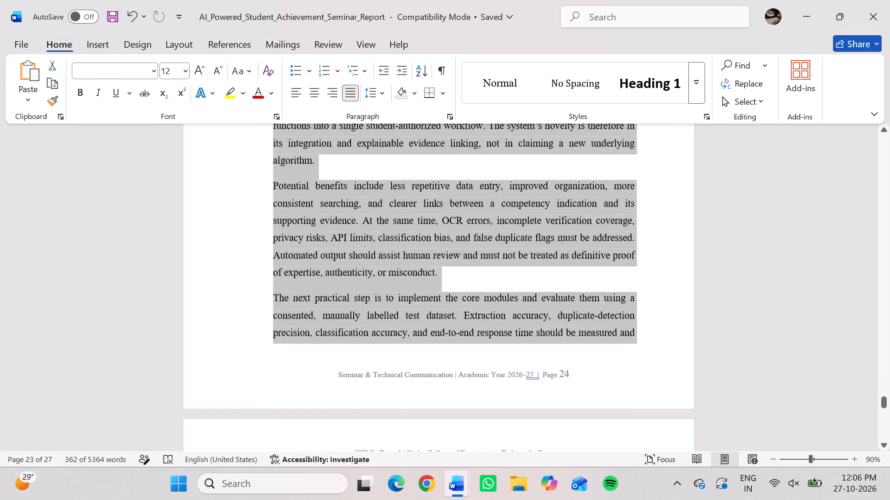
drag(484, 490, 520, 169)
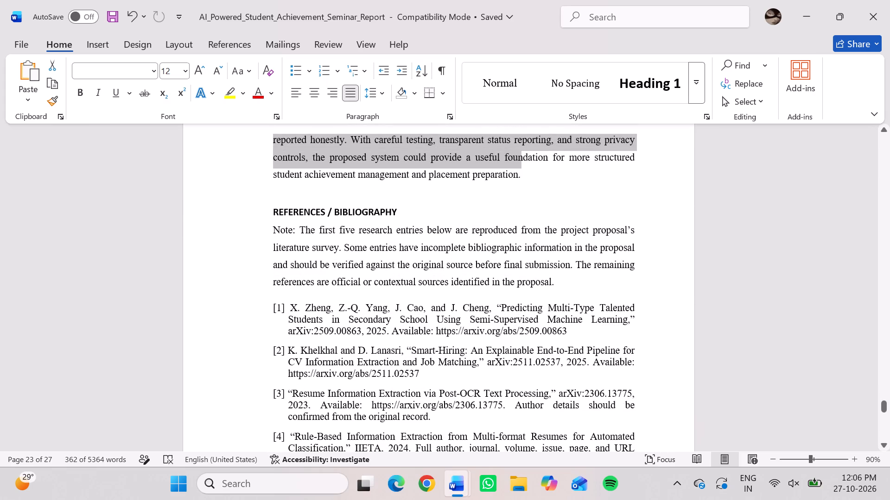
drag(520, 169, 524, 179)
key(ctrl+c)
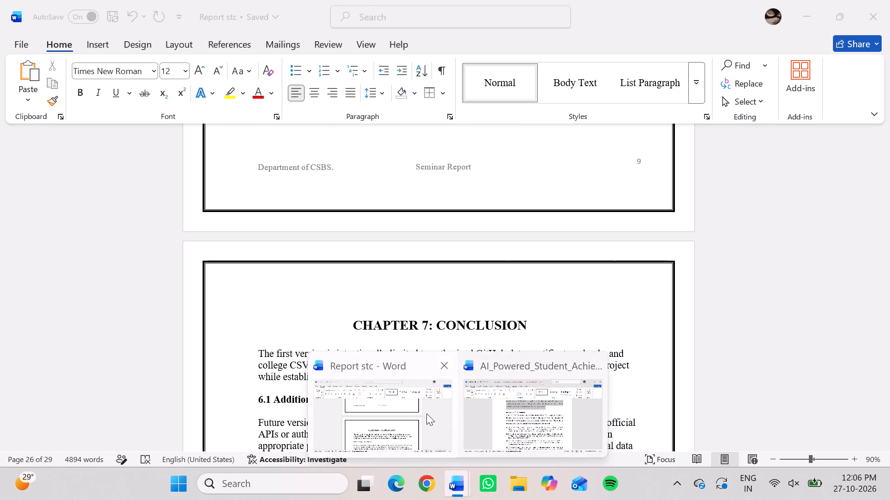
In Report stc, replace the misplaced future-scope text under CHAPTER 7: CONCLUSION with the copied conclusion paragraphs.
click(426, 413)
drag(255, 346, 360, 475)
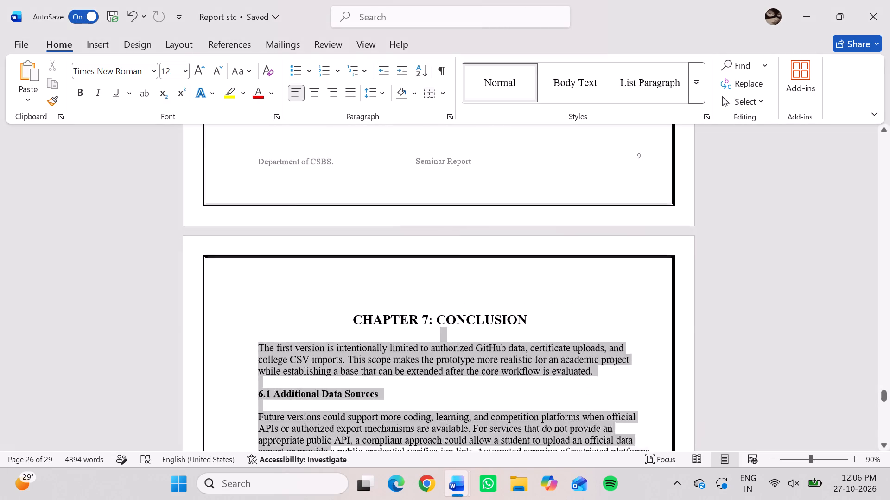
drag(360, 475, 456, 341)
key(ctrl+v)
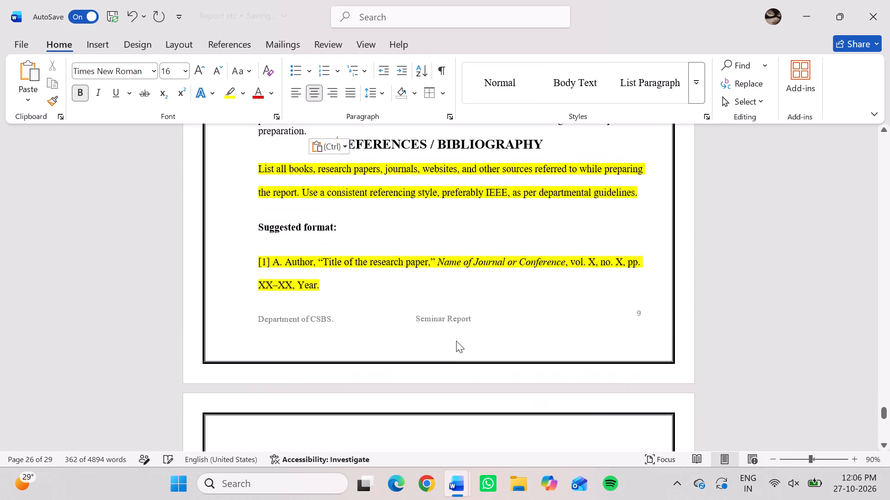
Move the REFERENCES / BIBLIOGRAPHY heading to the top of a new page by adding blank lines before it.
scroll(456, 341, up, 2)
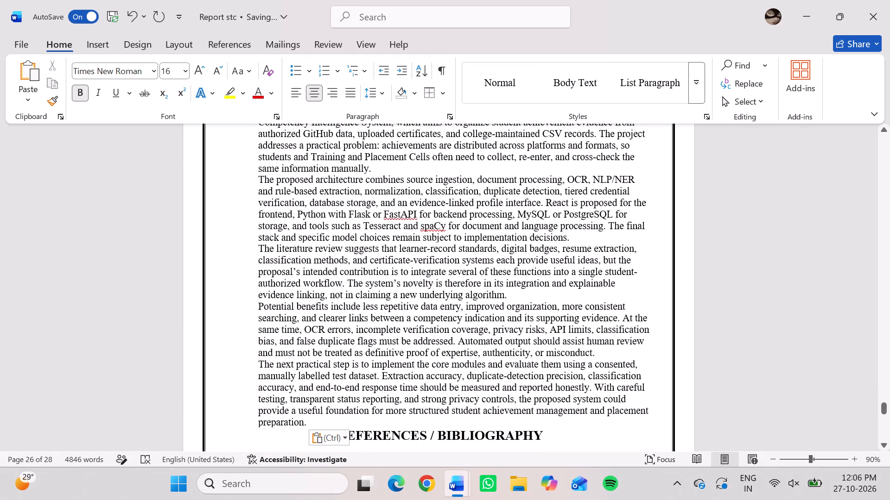
click(285, 431)
key(Return)
key(Return)
key(Return)
key(Return)
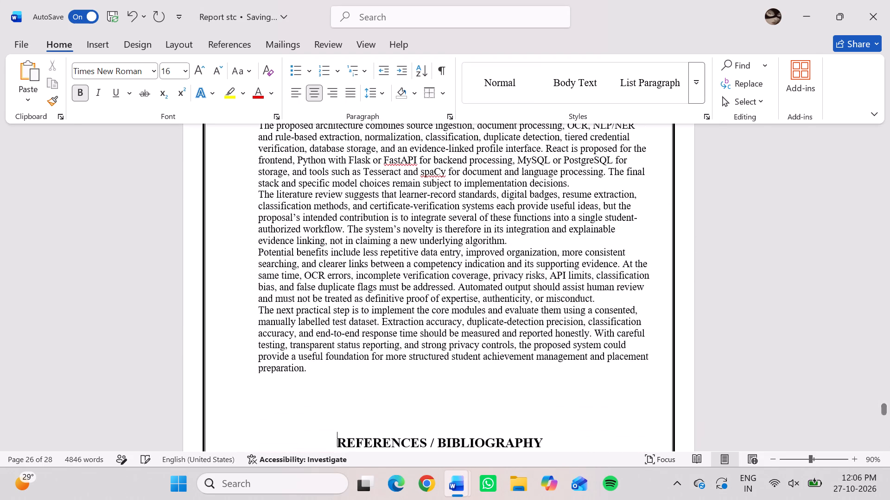
key(Return)
key(Return)
key(Return)
key(Return)
key(Return)
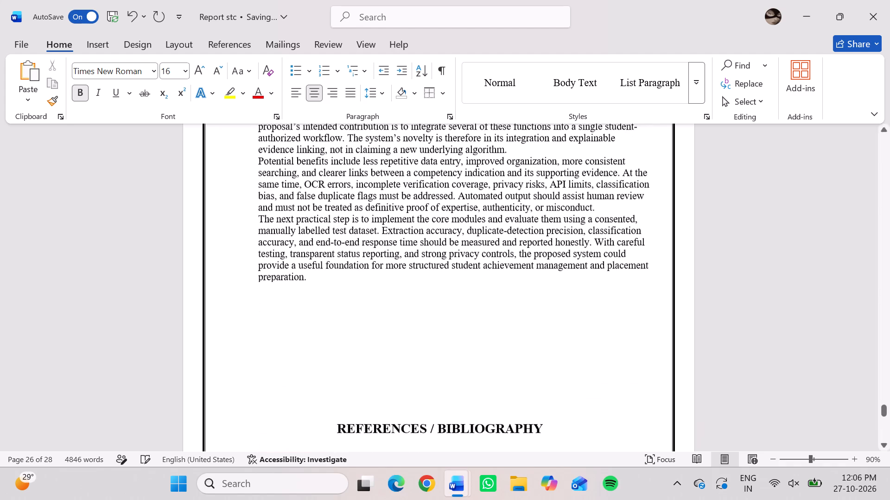
key(Return)
key(Return)
scroll(282, 438, down, 1)
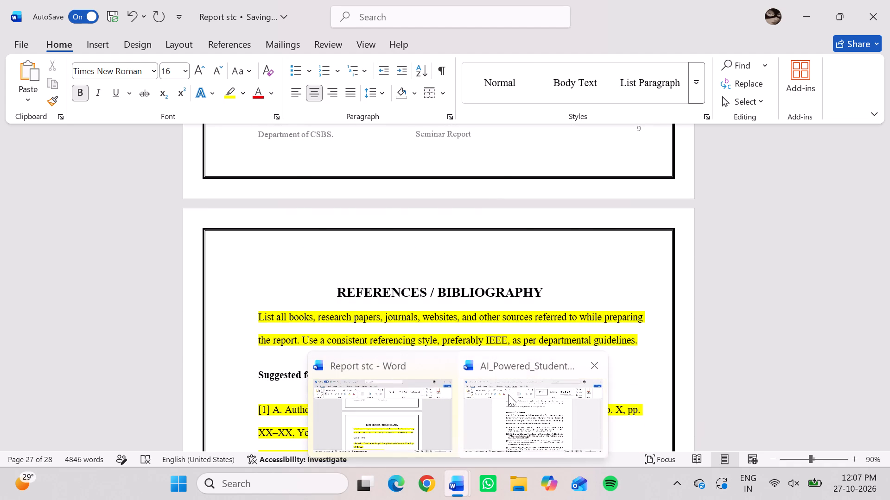
Copy reference entries [1] to [12] under REFERENCES / BIBLIOGRAPHY in AI_Powered_Student_Achievement_Seminar_Report, leaving out the introductory note.
click(509, 394)
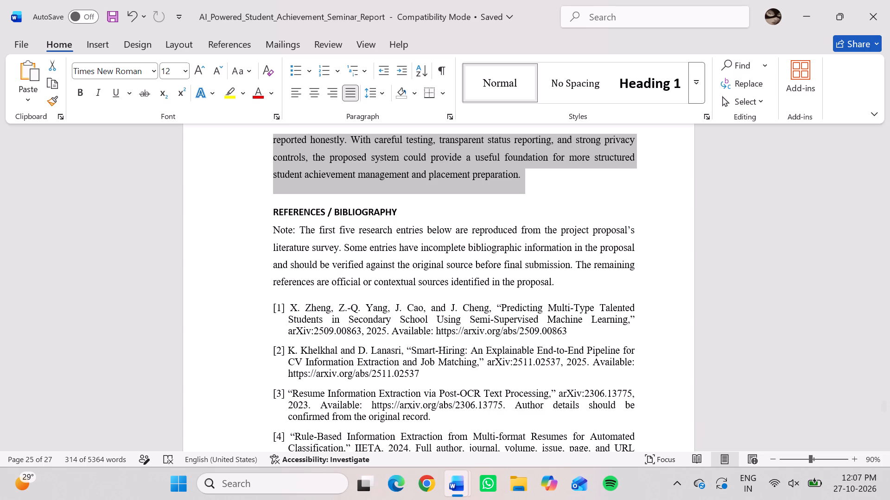
scroll(270, 230, down, 1)
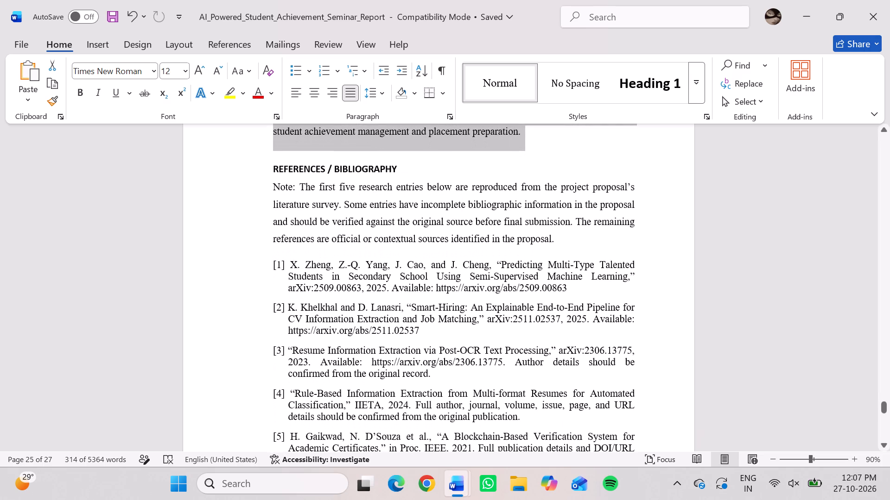
scroll(270, 230, down, 1)
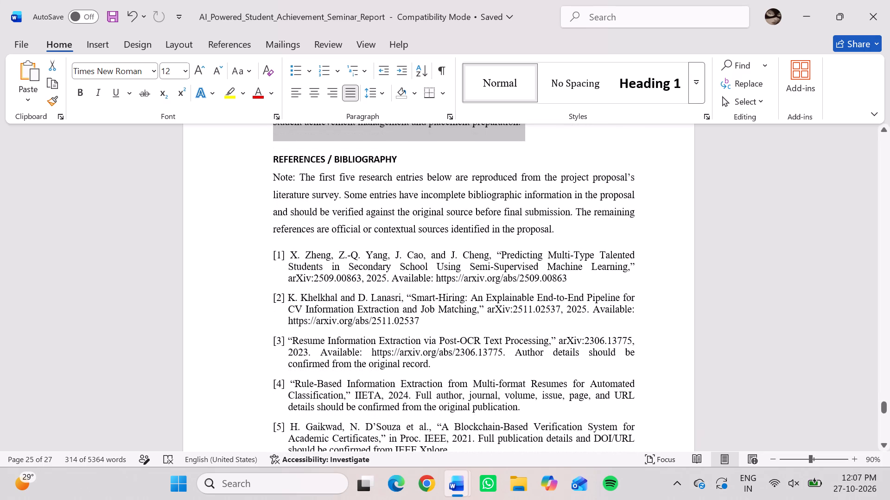
scroll(270, 230, down, 1)
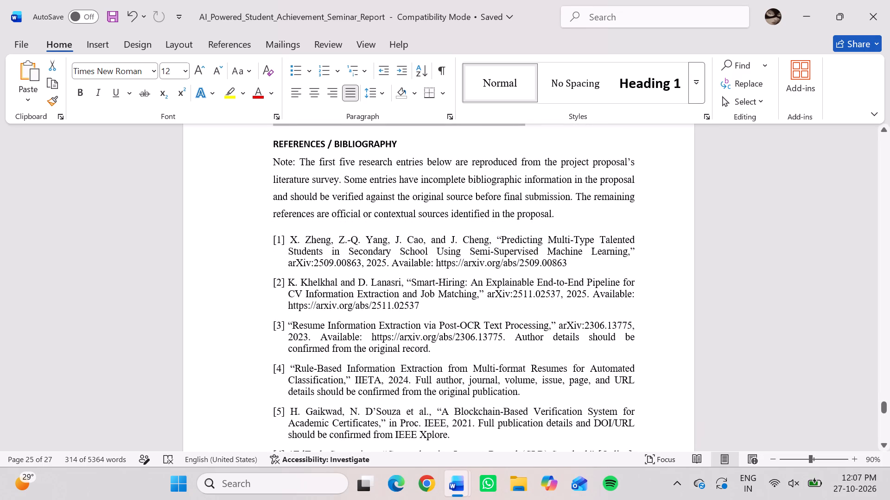
drag(268, 236, 429, 452)
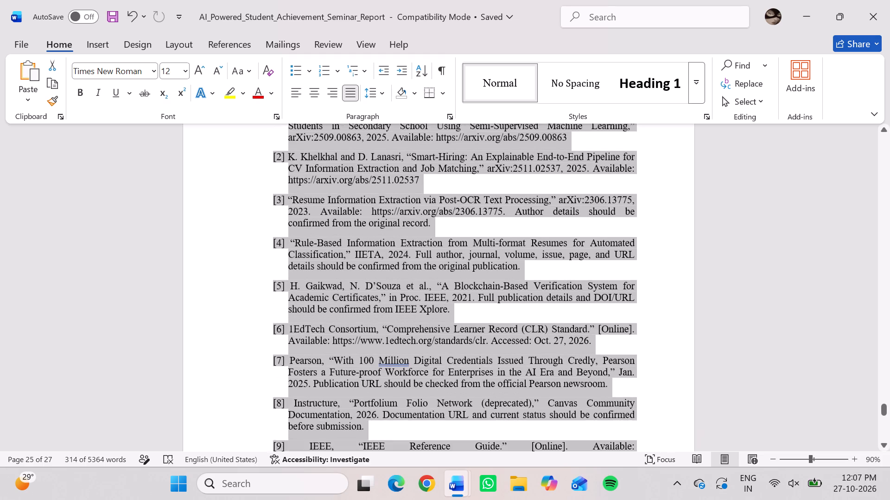
drag(429, 452, 440, 447)
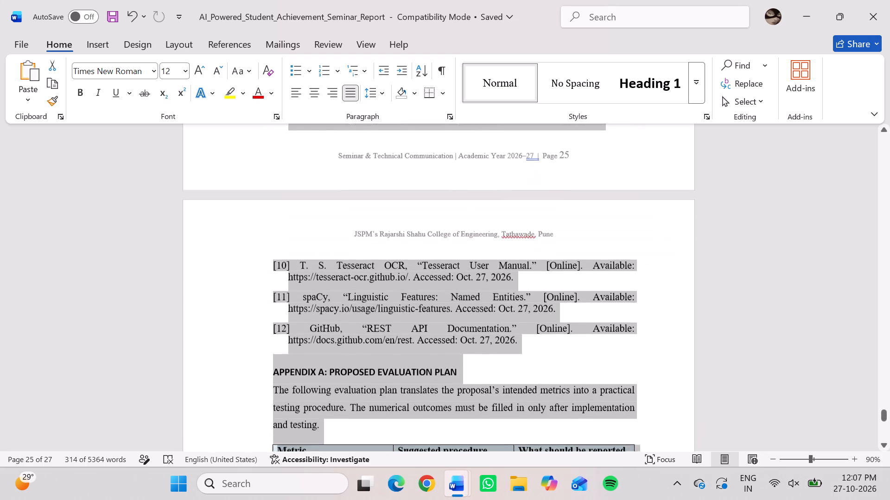
drag(440, 447, 527, 313)
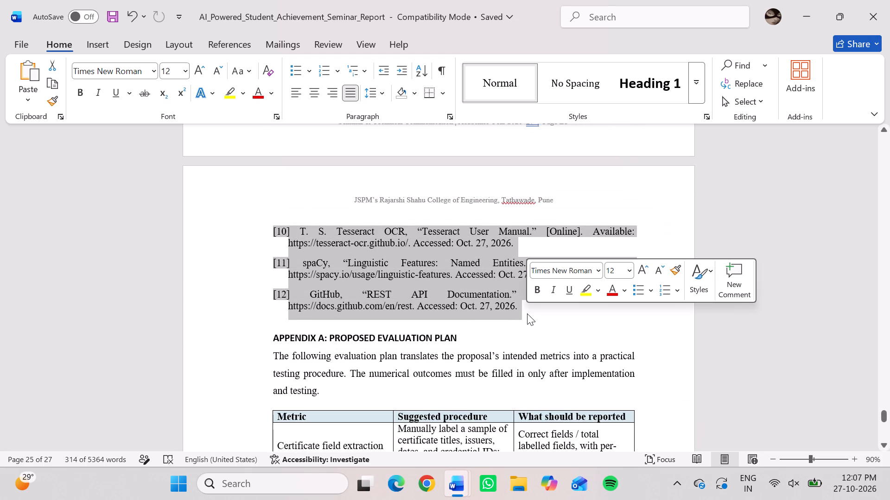
key(ctrl+c)
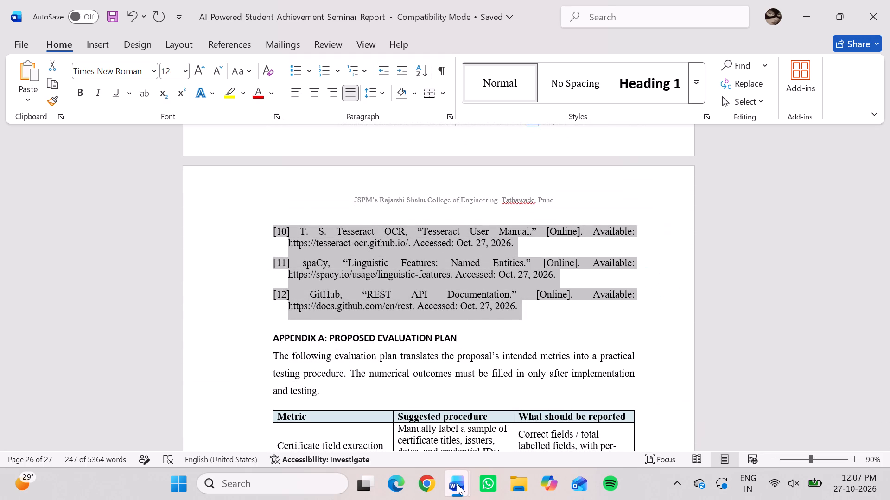
In Report stc, review the placeholder and example references and the pages that follow, through the end of the document.
click(372, 424)
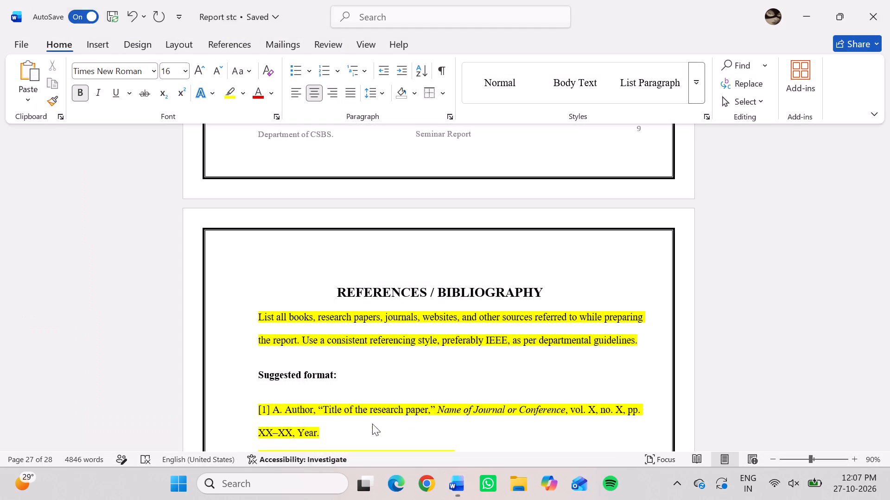
scroll(372, 424, down, 4)
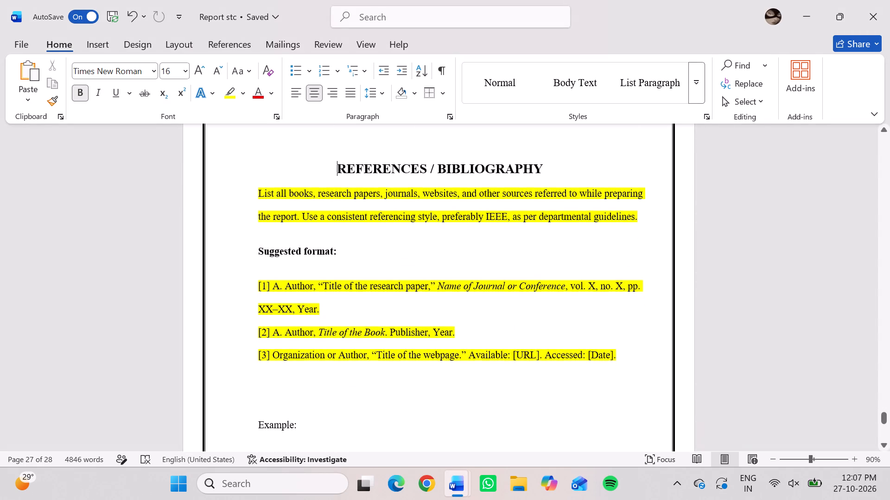
scroll(372, 424, down, 5)
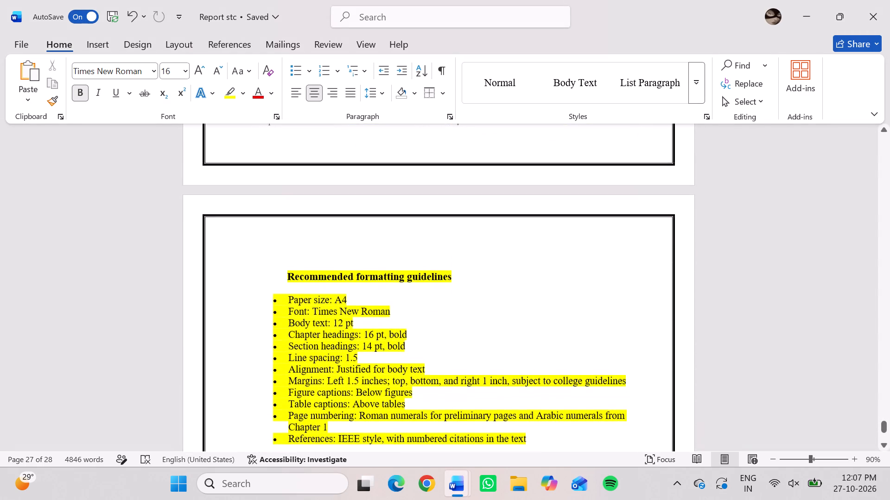
scroll(372, 424, down, 1)
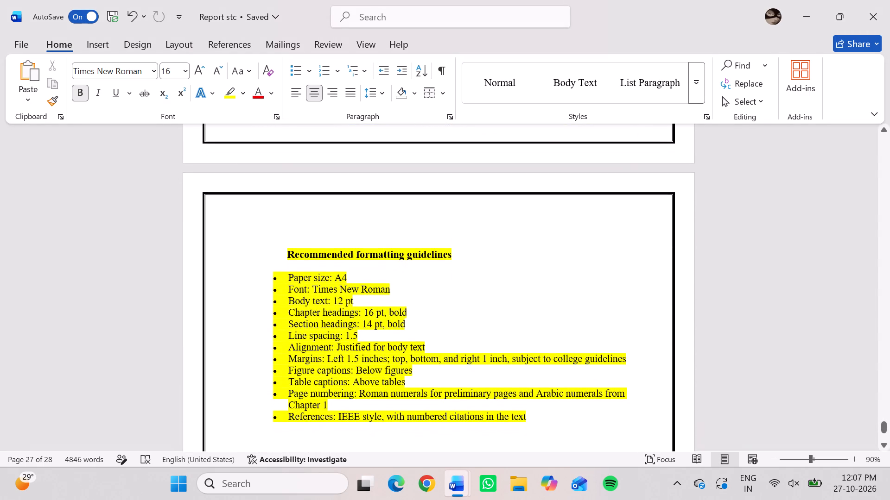
scroll(372, 424, down, 2)
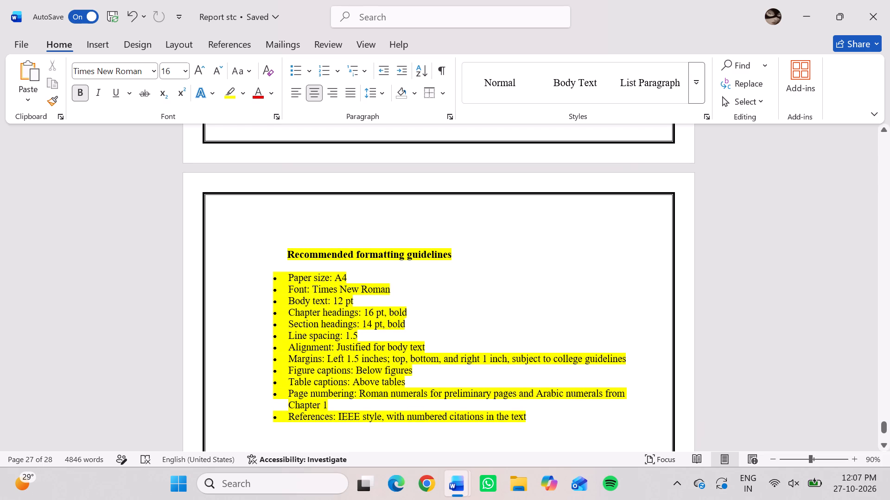
scroll(372, 424, down, 2)
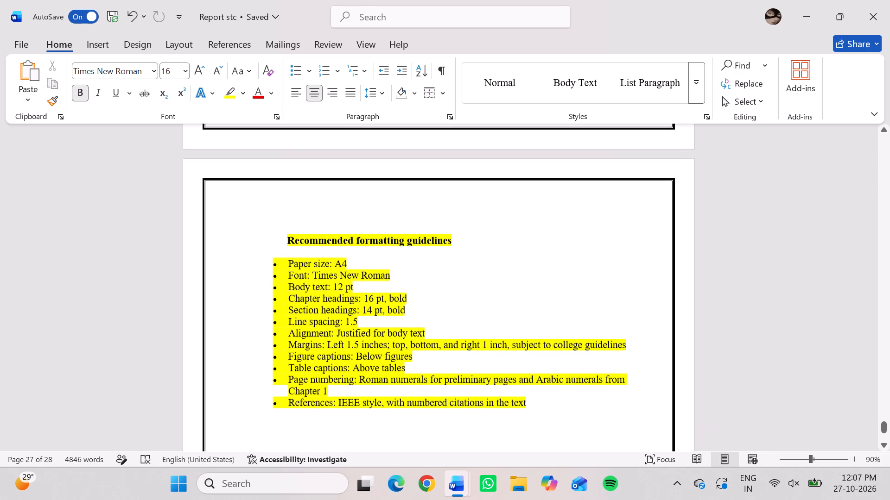
scroll(372, 424, down, 1)
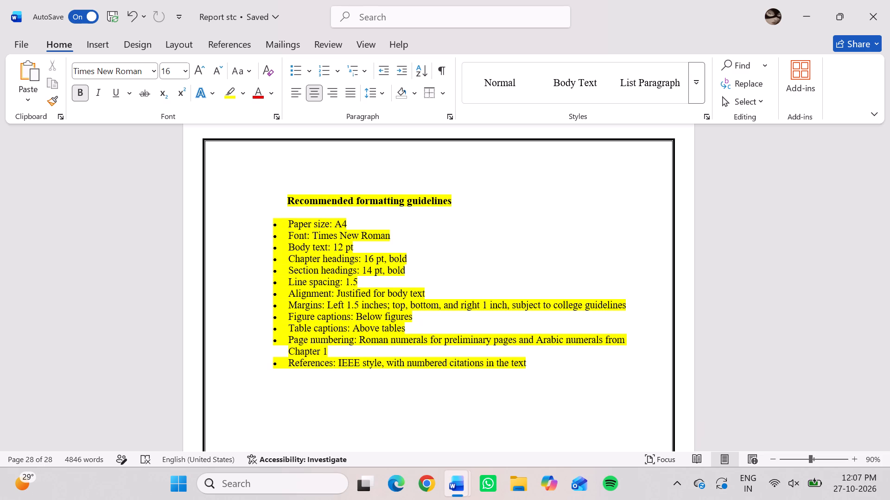
scroll(372, 424, down, 1)
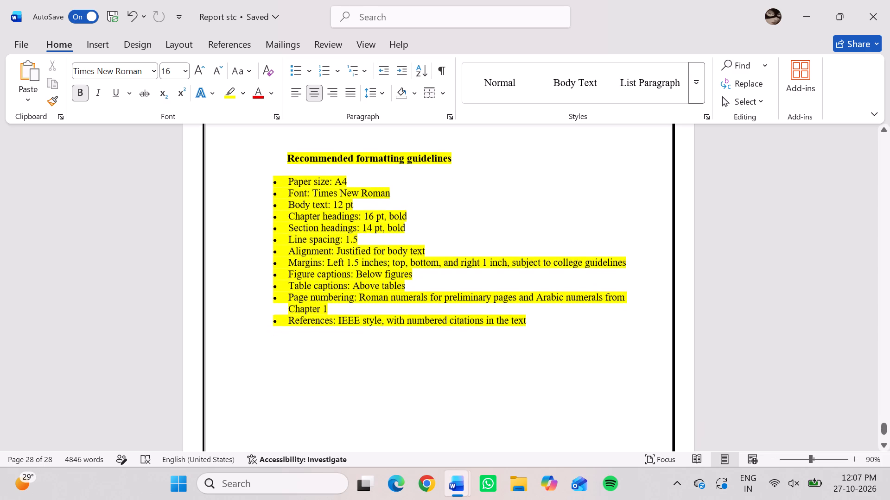
scroll(372, 424, down, 1)
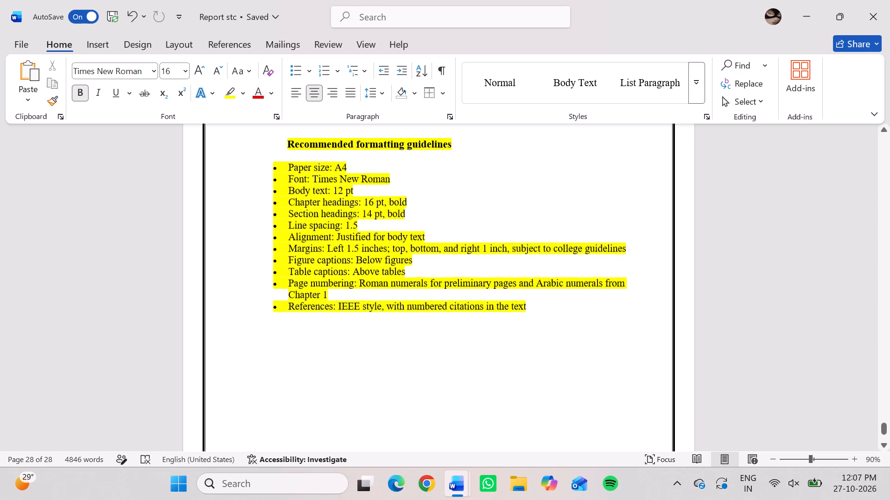
scroll(372, 424, down, 1)
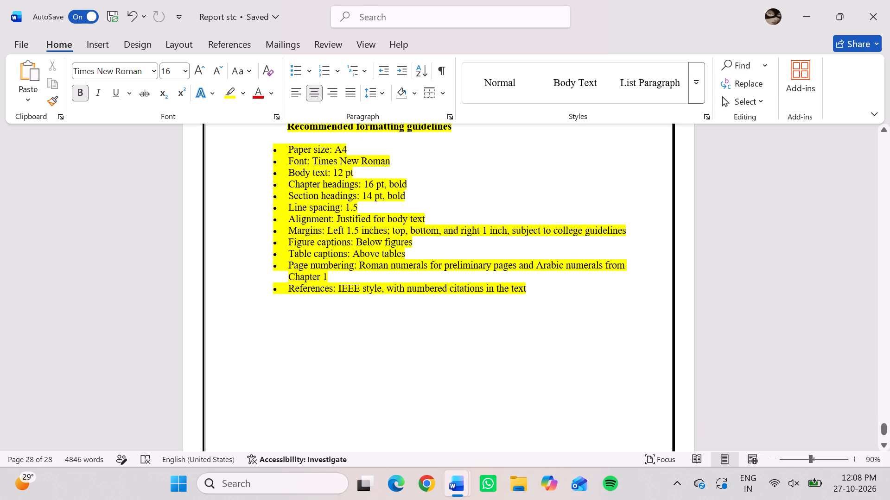
scroll(372, 424, up, 1)
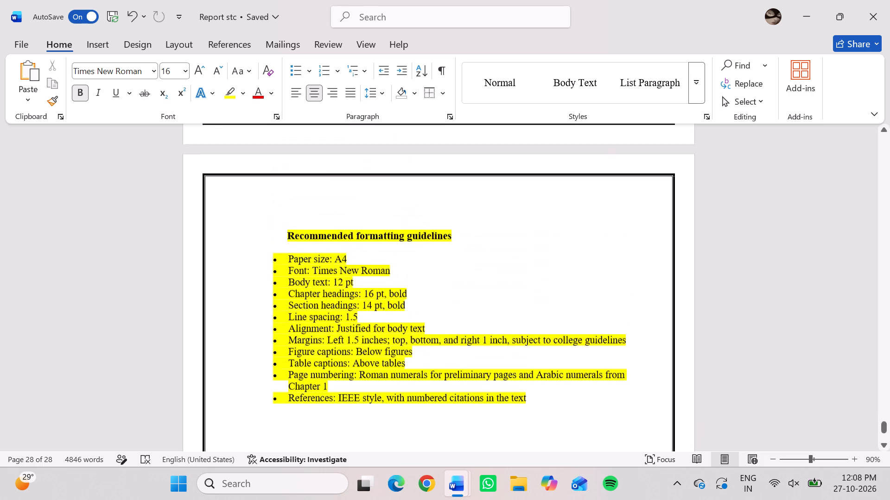
scroll(372, 424, right, 1)
scroll(372, 424, down, 1)
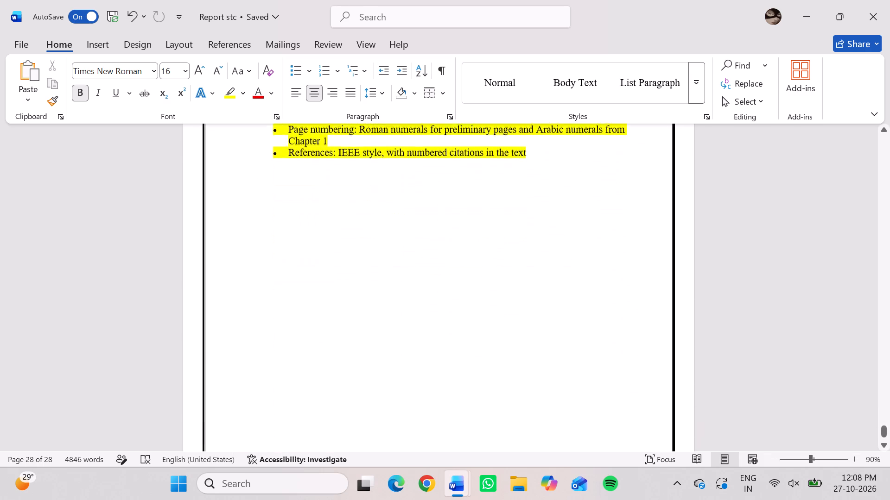
scroll(372, 424, down, 1)
scroll(372, 424, up, 2)
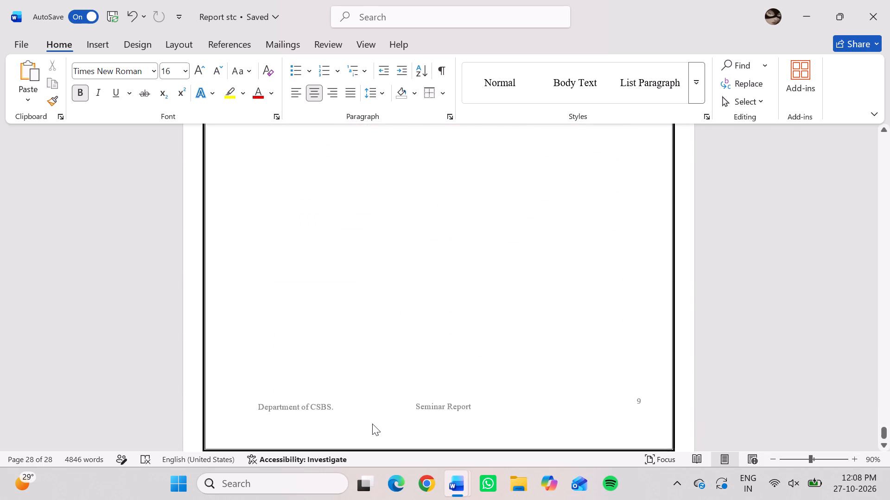
Read the Recommended formatting guidelines on the last page, then go back to the REFERENCES / BIBLIOGRAPHY heading.
scroll(372, 424, up, 4)
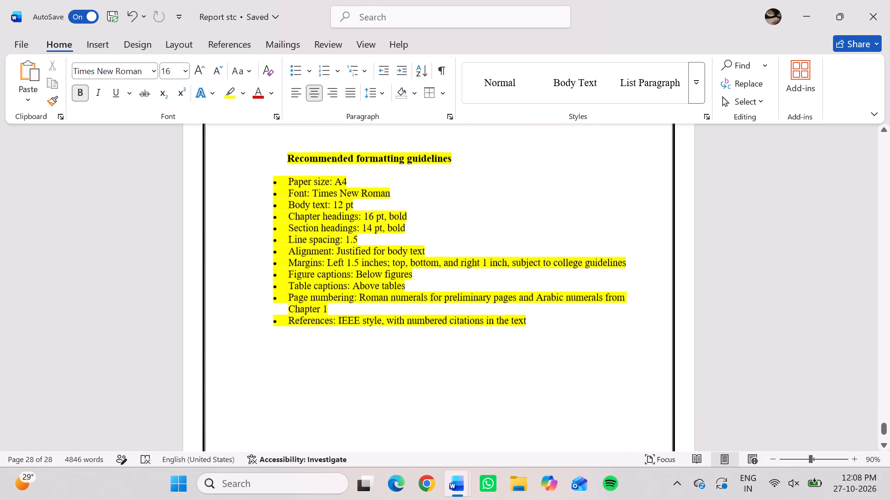
scroll(372, 424, up, 1)
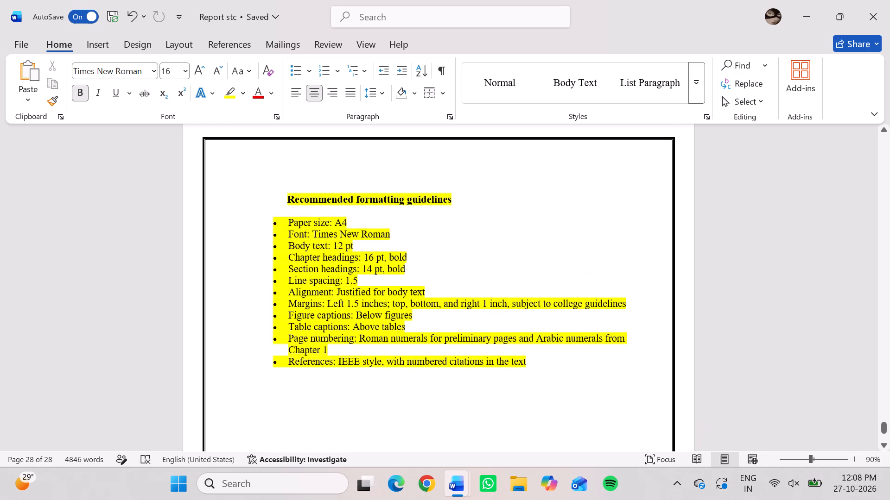
scroll(372, 424, up, 3)
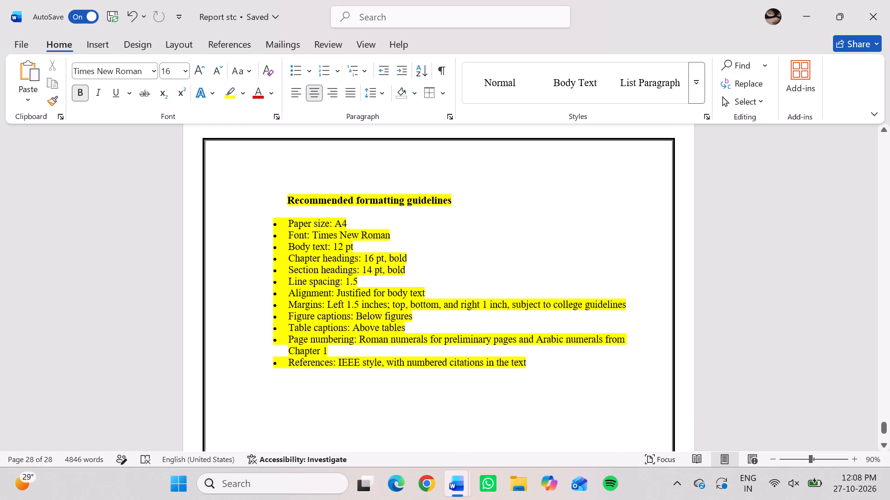
scroll(372, 424, up, 3)
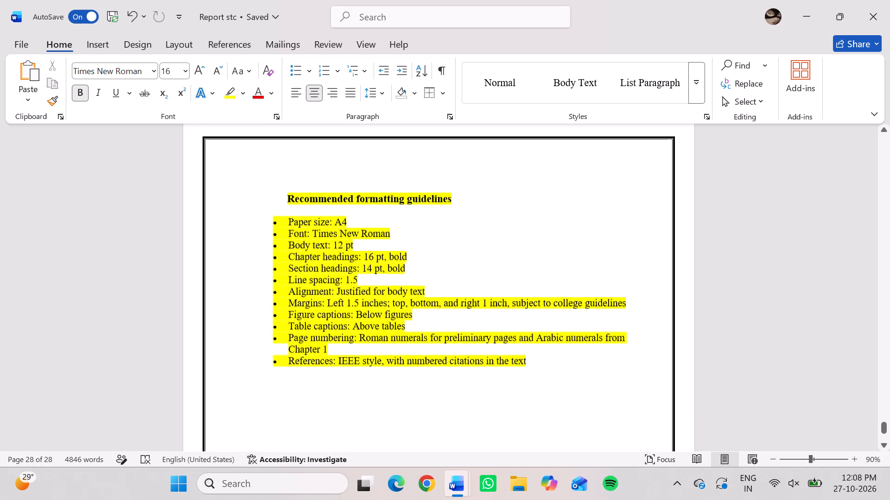
scroll(372, 424, up, 1)
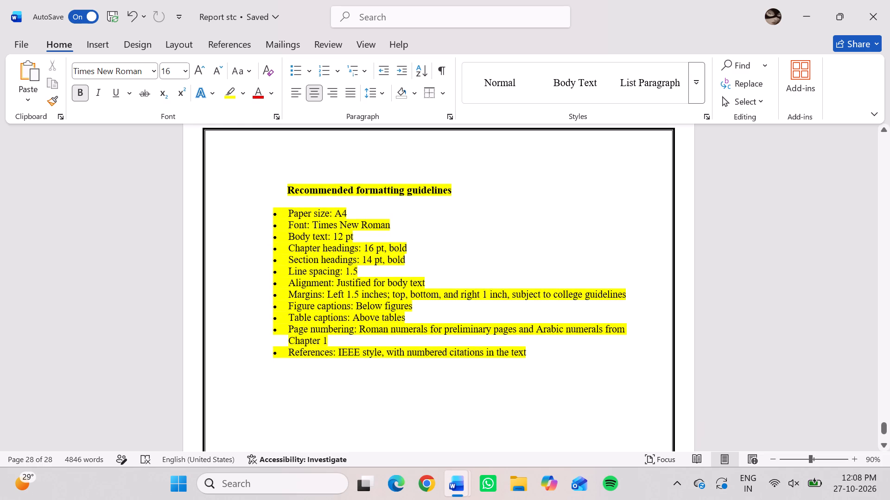
scroll(372, 424, up, 1)
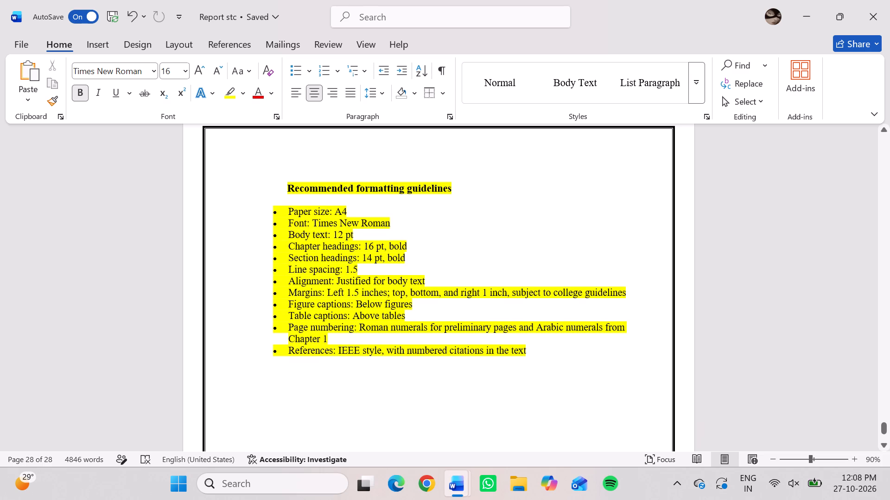
scroll(372, 424, up, 3)
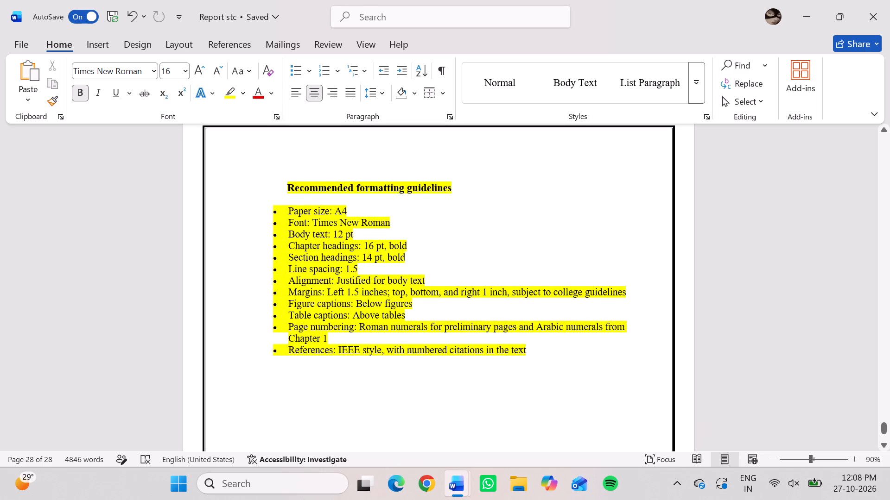
scroll(372, 424, up, 2)
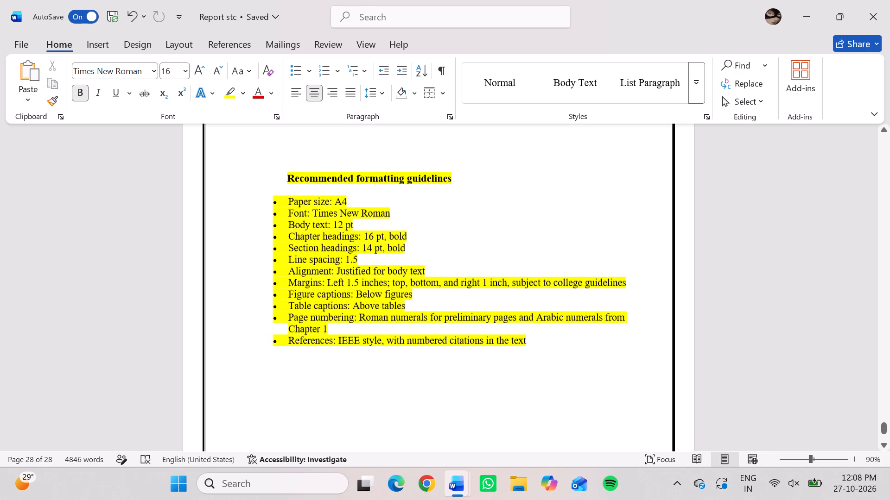
scroll(372, 424, up, 1)
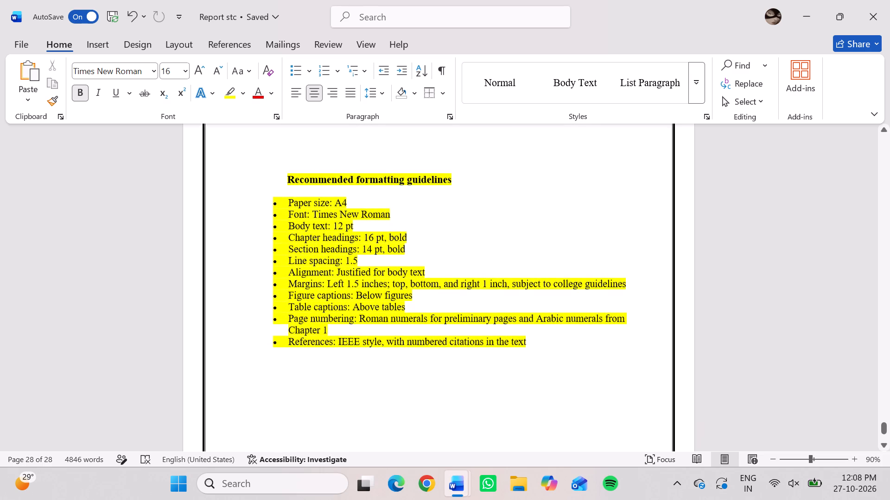
scroll(372, 424, up, 2)
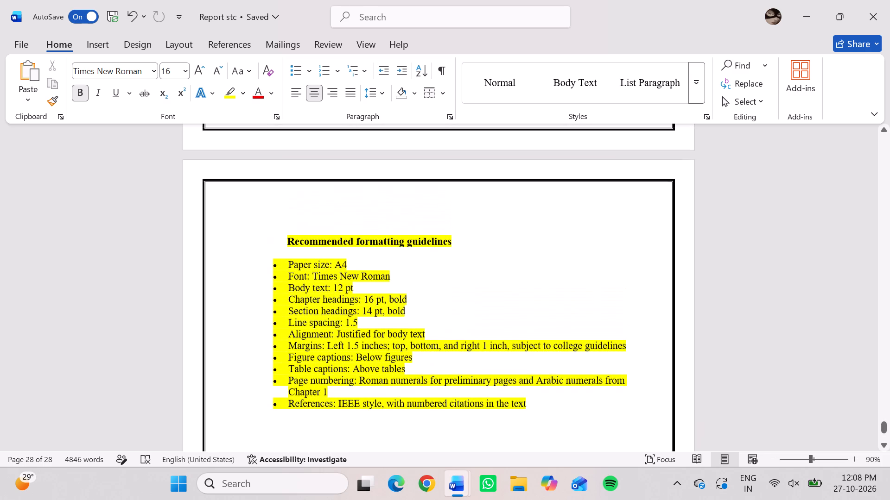
scroll(372, 424, up, 6)
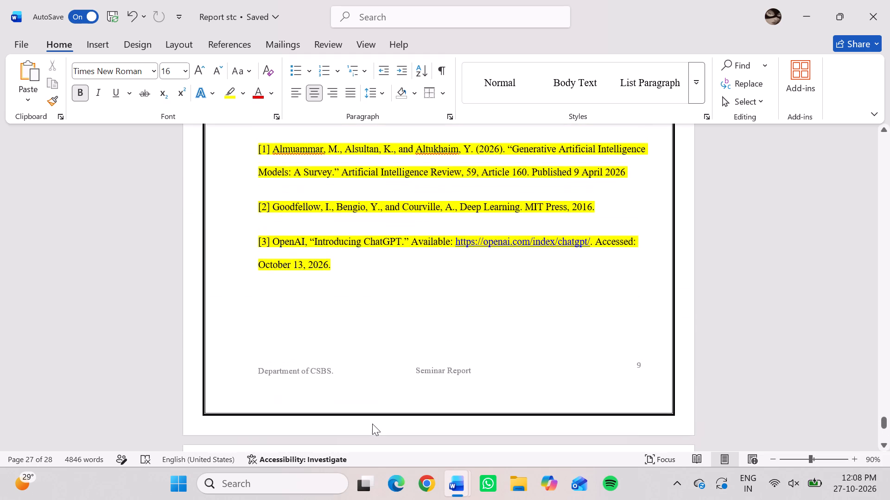
scroll(372, 424, up, 4)
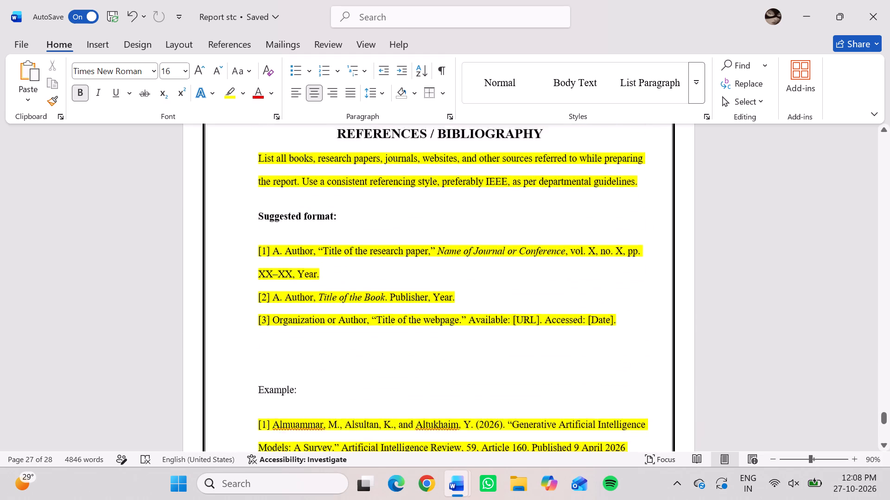
scroll(372, 424, up, 1)
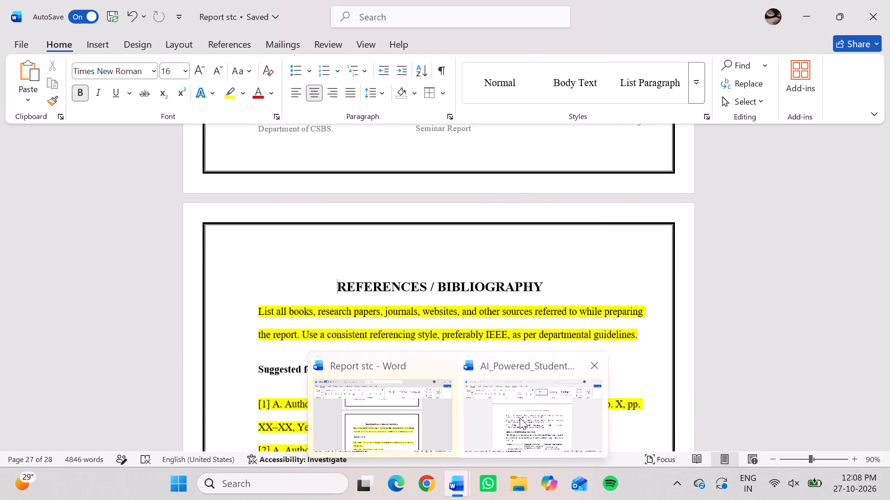
In AI_Powered_Student_Achievement_Seminar_Report, review the end of the references, Appendix A: Proposed Evaluation Plan and Appendix B: Scope and Responsible Use.
click(521, 418)
scroll(521, 418, down, 2)
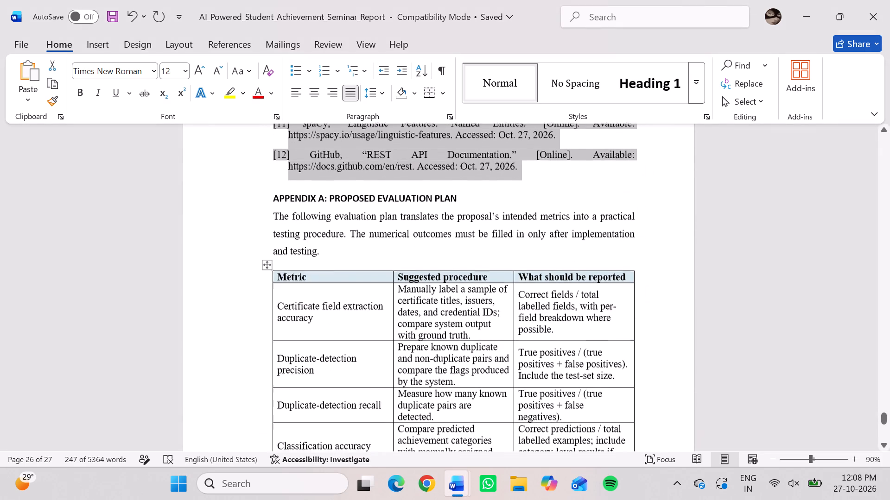
scroll(521, 418, down, 3)
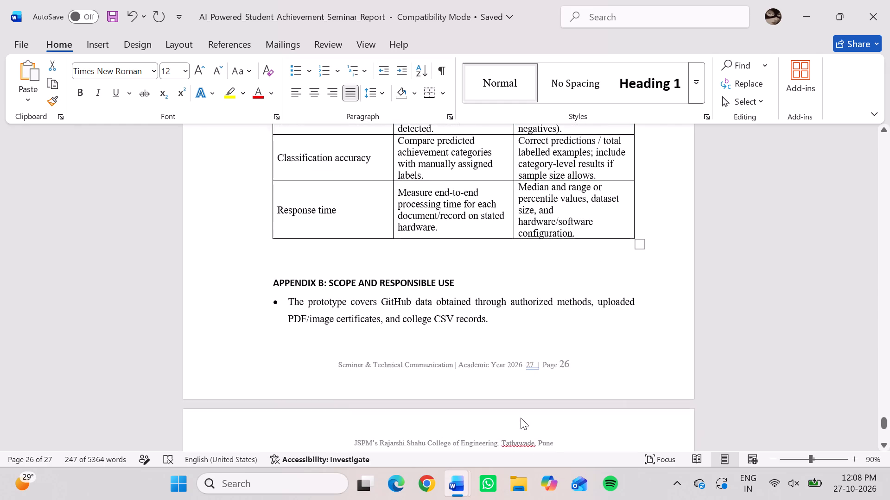
scroll(521, 418, down, 2)
scroll(521, 418, up, 1)
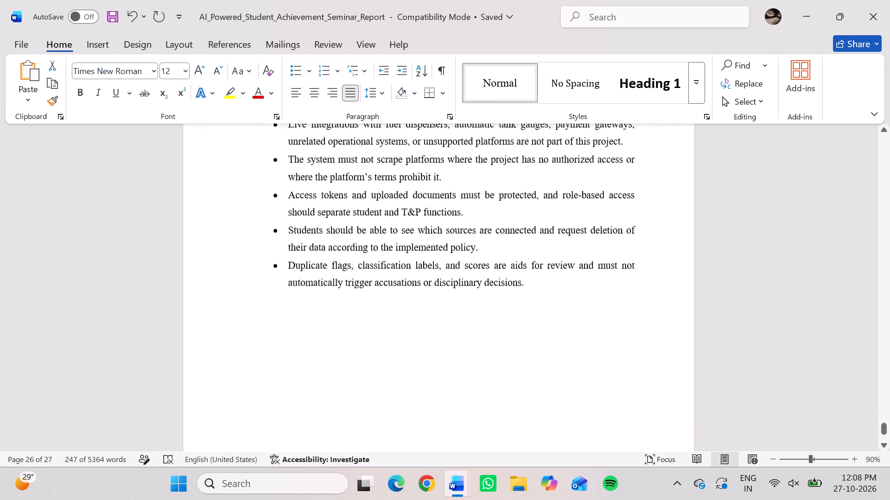
scroll(521, 418, up, 2)
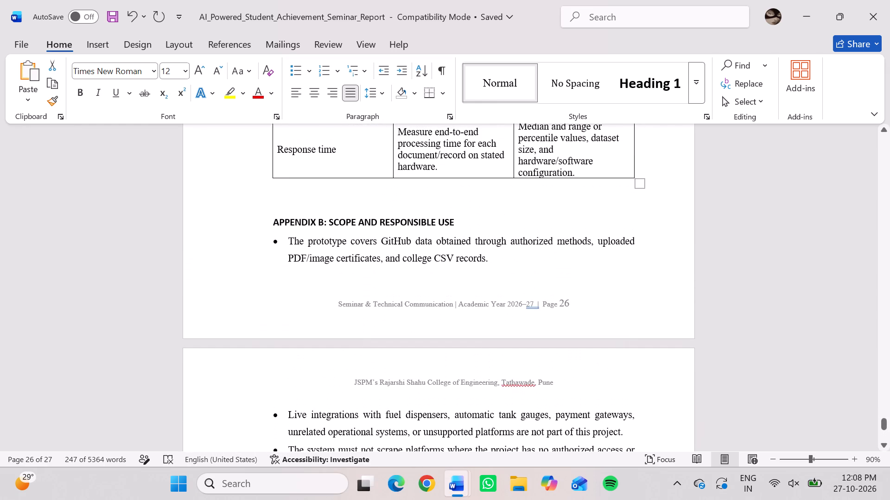
scroll(521, 418, up, 1)
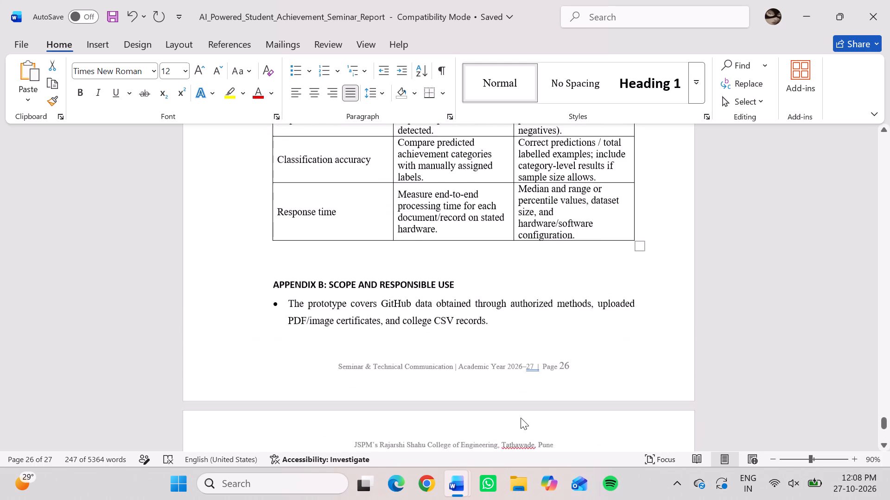
scroll(521, 418, up, 3)
scroll(521, 418, down, 1)
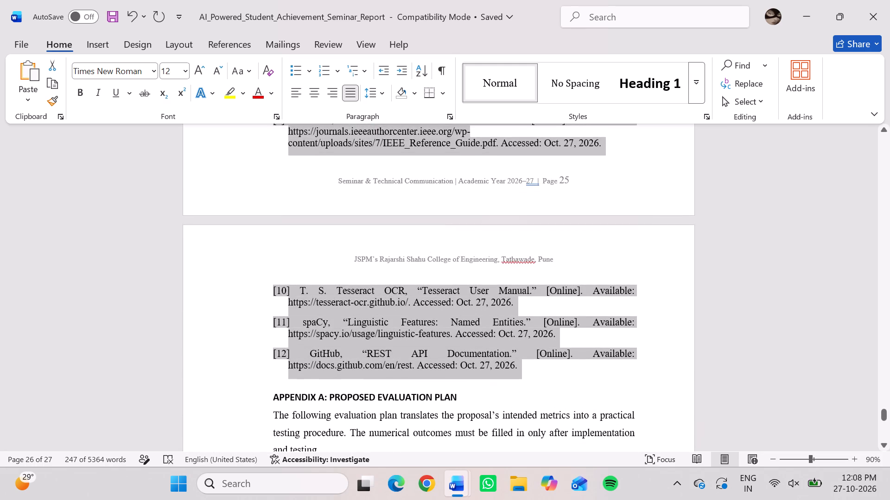
scroll(521, 418, down, 3)
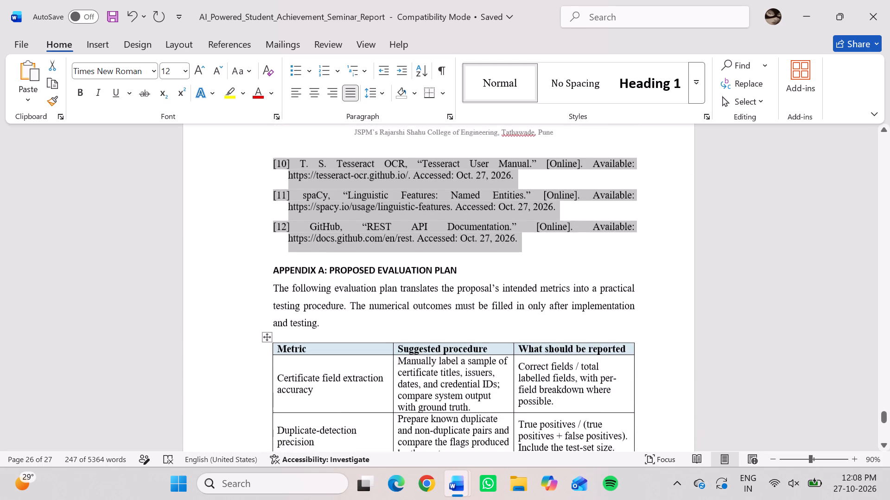
scroll(521, 418, down, 3)
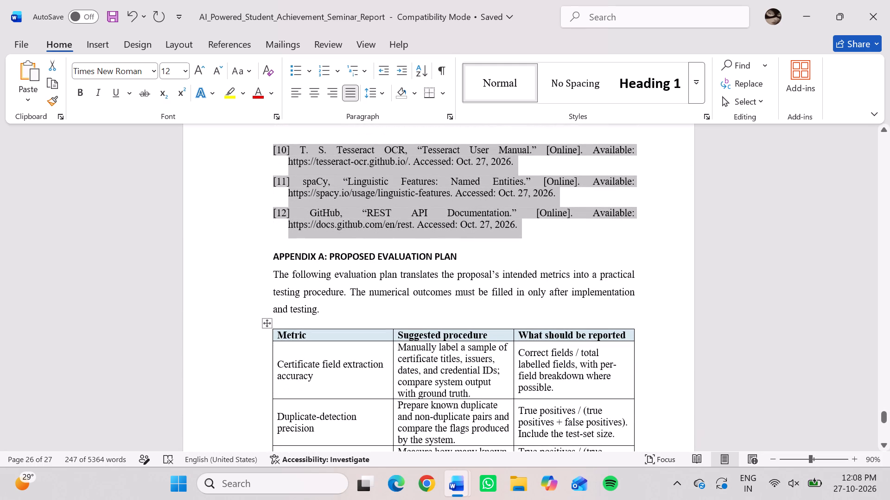
scroll(521, 418, down, 4)
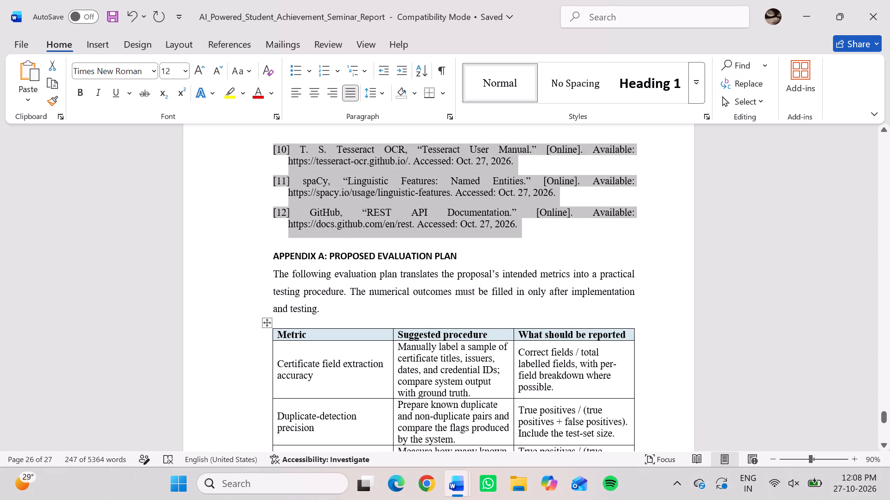
scroll(521, 418, down, 1)
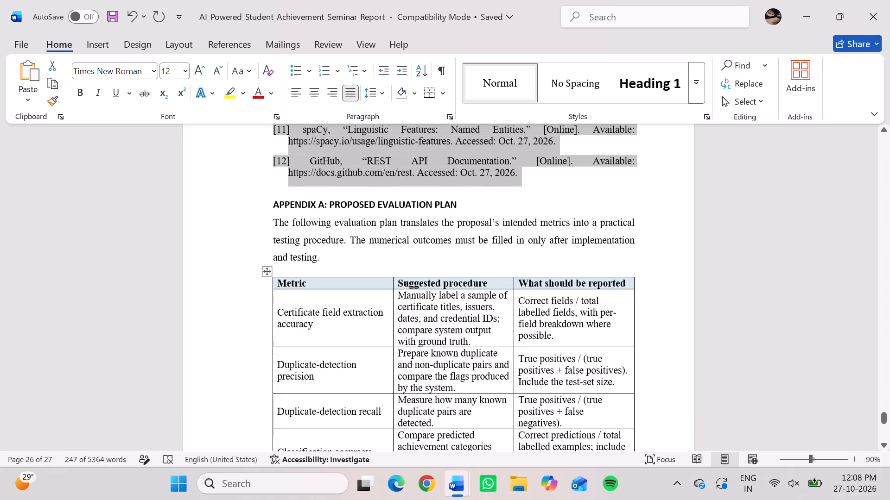
scroll(521, 418, down, 2)
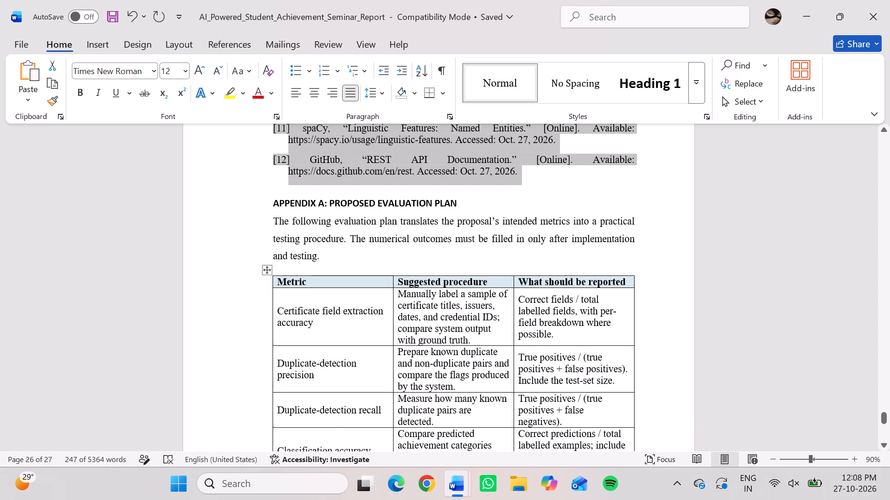
scroll(521, 418, down, 1)
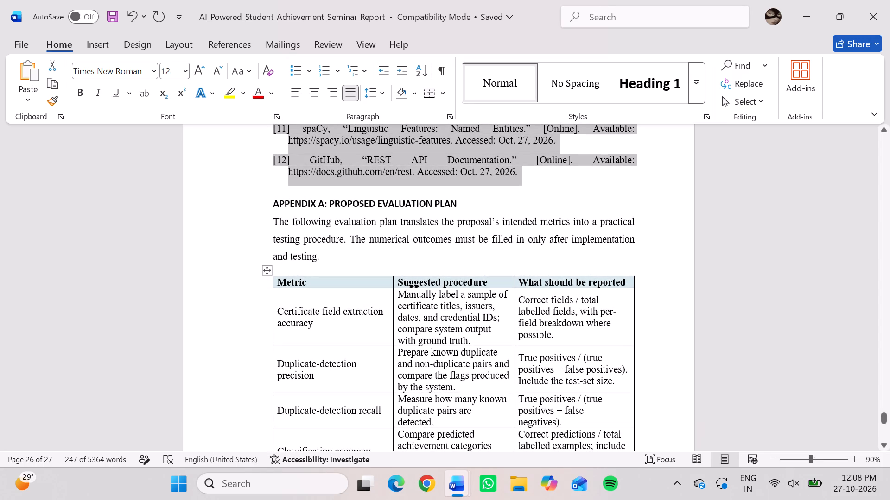
Copy the selected references [1] to [12] and paste them in Report stc over the Suggested format and Example entries under REFERENCES / BIBLIOGRAPHY.
key(ctrl+c)
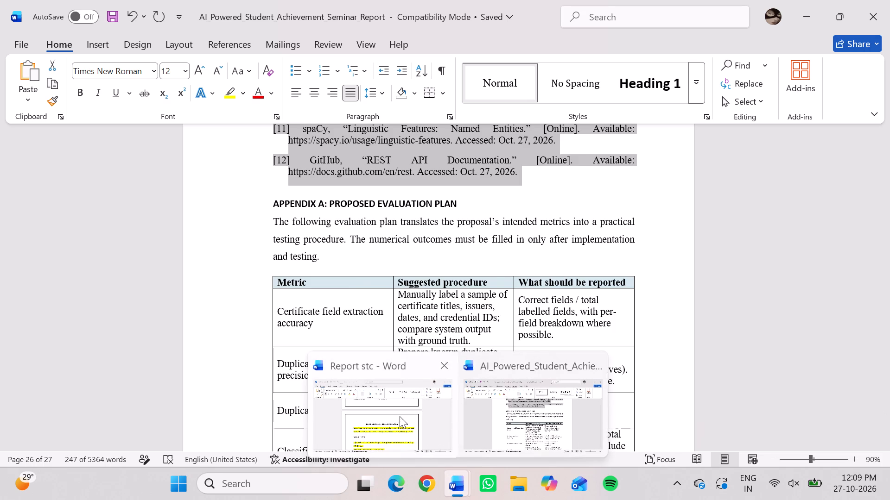
click(399, 416)
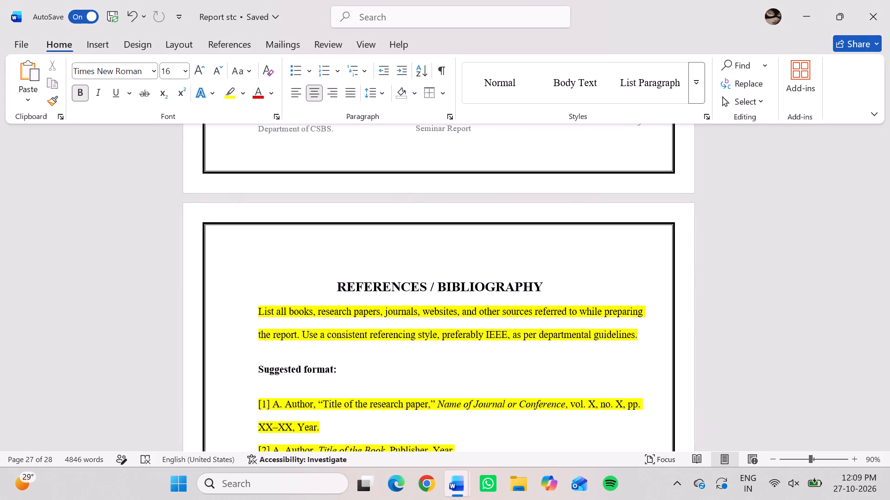
scroll(399, 416, down, 1)
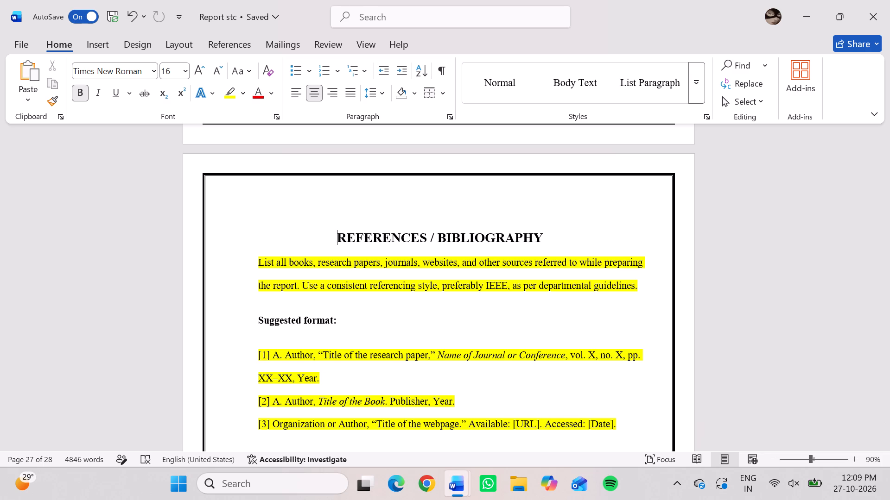
scroll(250, 256, down, 1)
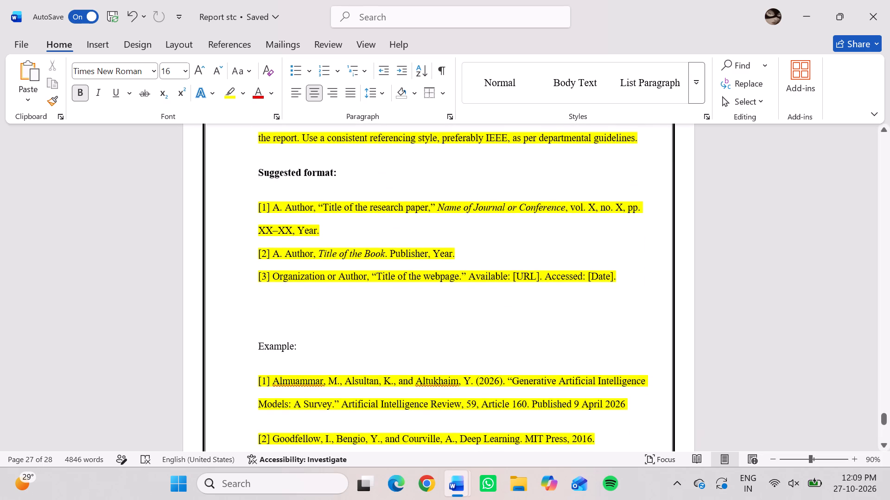
scroll(250, 256, down, 1)
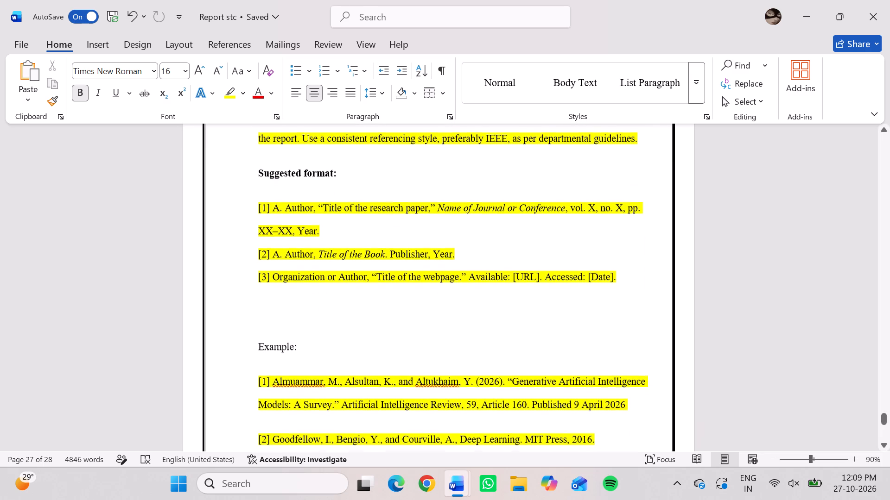
scroll(250, 256, down, 1)
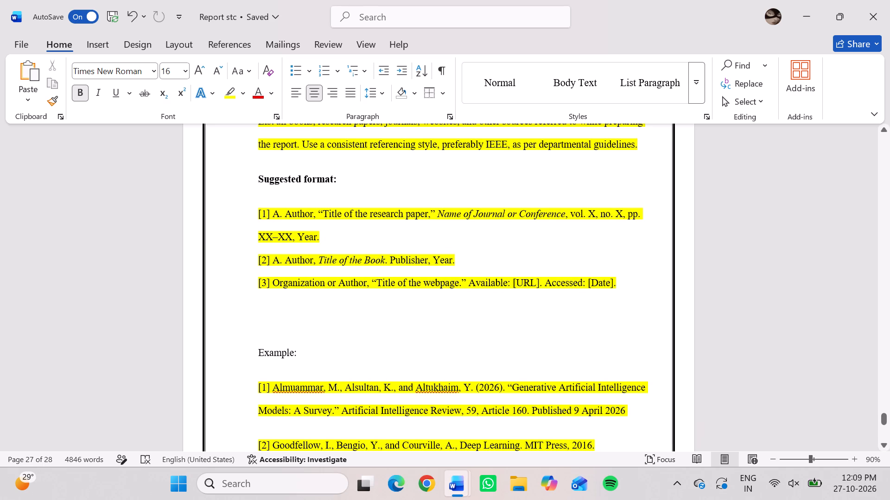
scroll(253, 212, up, 2)
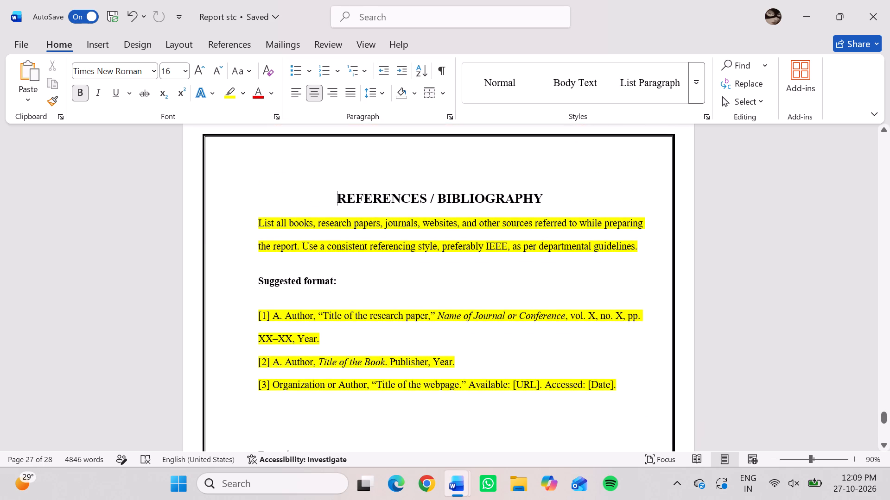
drag(252, 280, 427, 439)
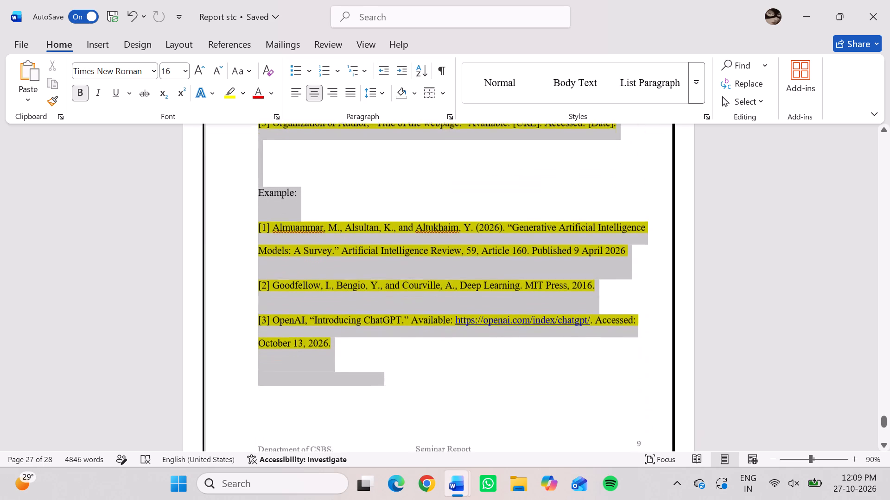
drag(427, 439, 450, 448)
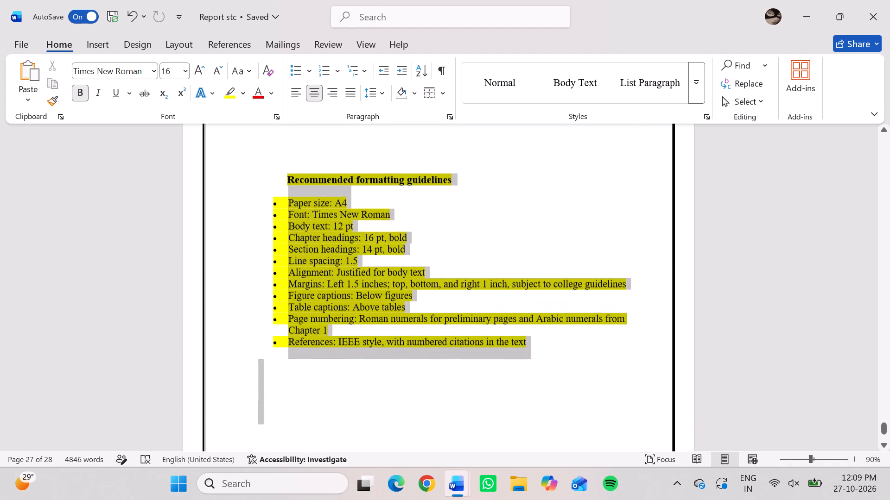
drag(450, 448, 375, 144)
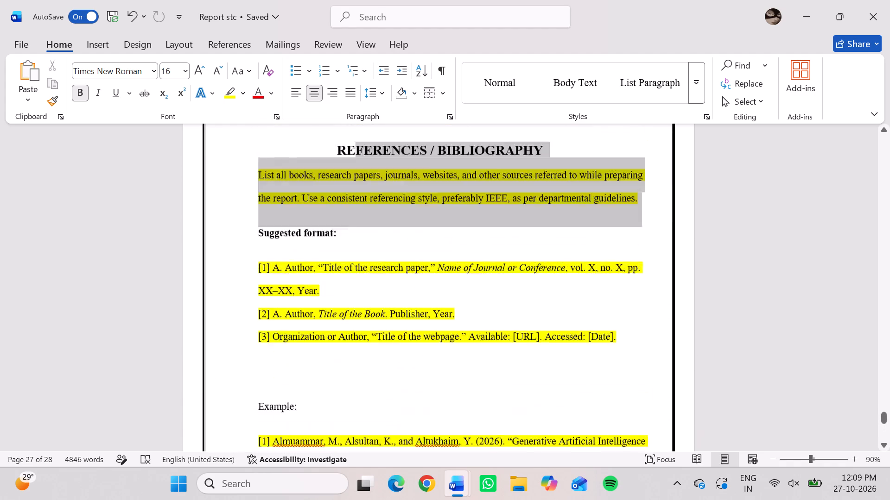
drag(375, 144, 430, 231)
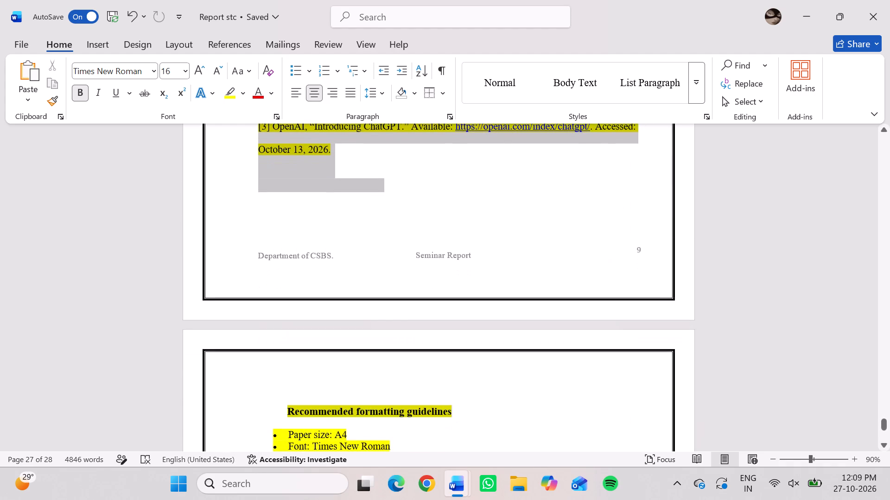
drag(430, 231, 422, 200)
key(ctrl+v)
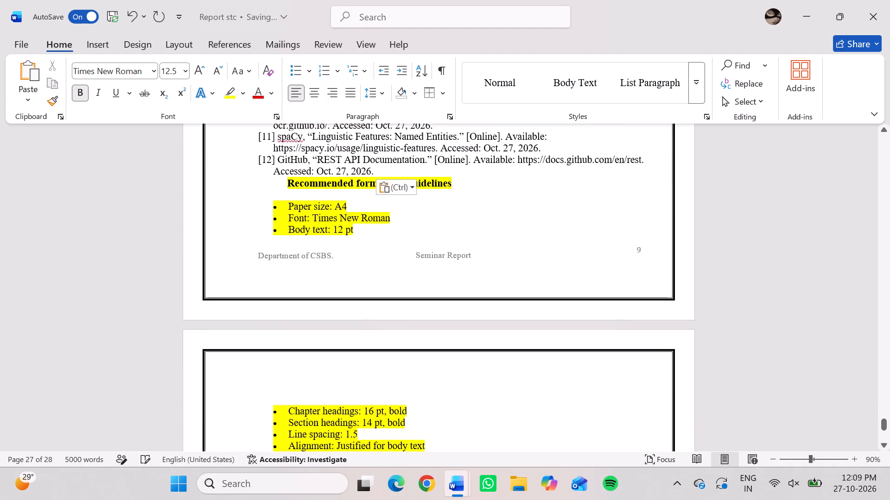
Copy the highlighted instruction paragraph beginning "List all books, research papers" under the REFERENCES / BIBLIOGRAPHY heading.
scroll(422, 200, up, 4)
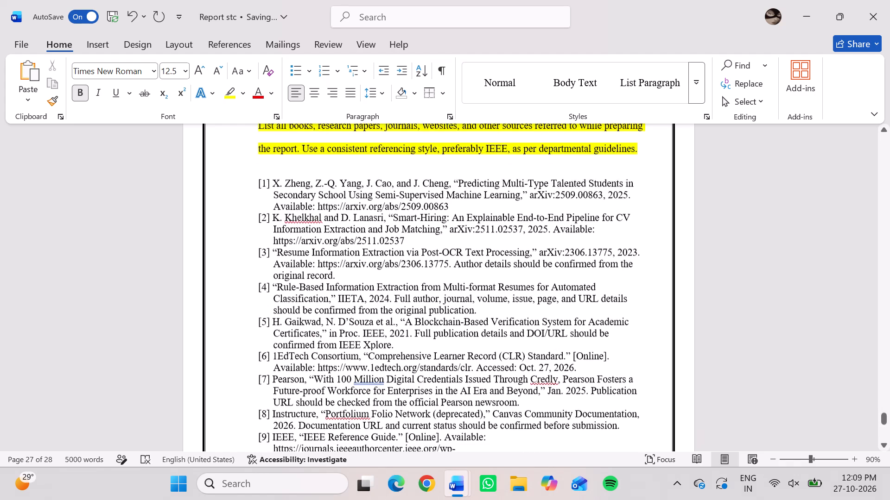
scroll(422, 200, up, 2)
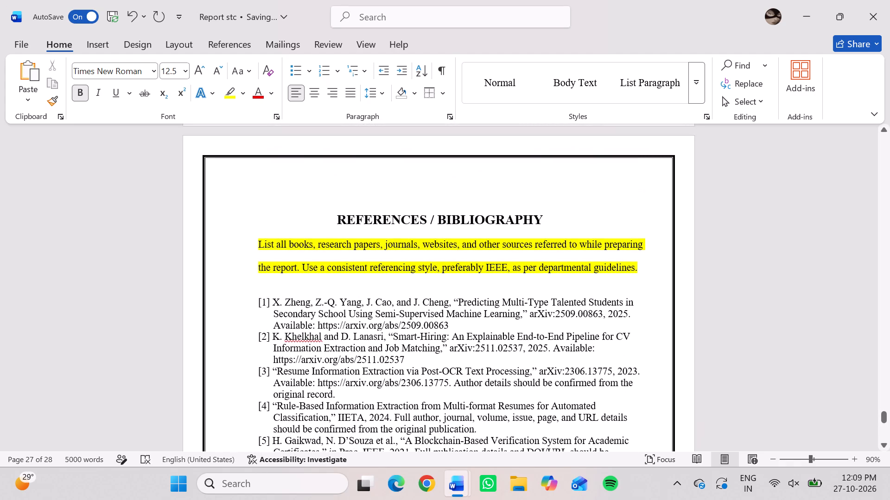
drag(255, 240, 636, 278)
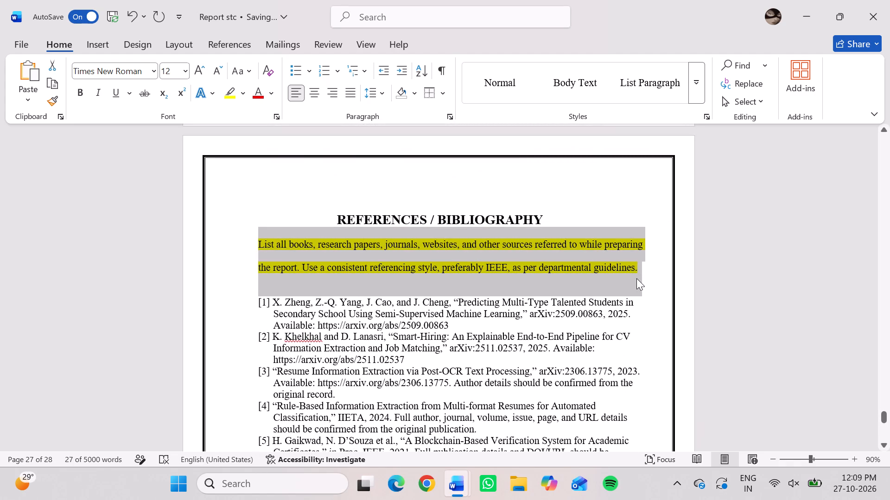
key(ctrl+c)
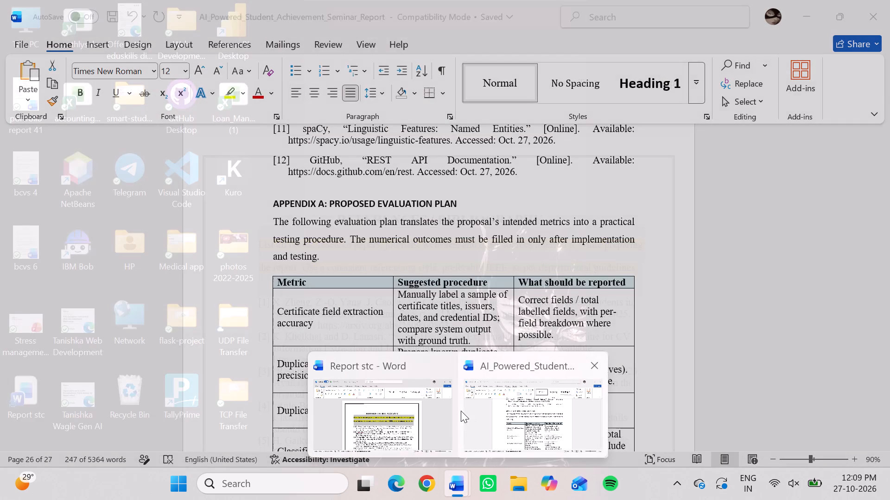
click(496, 407)
scroll(496, 407, down, 1)
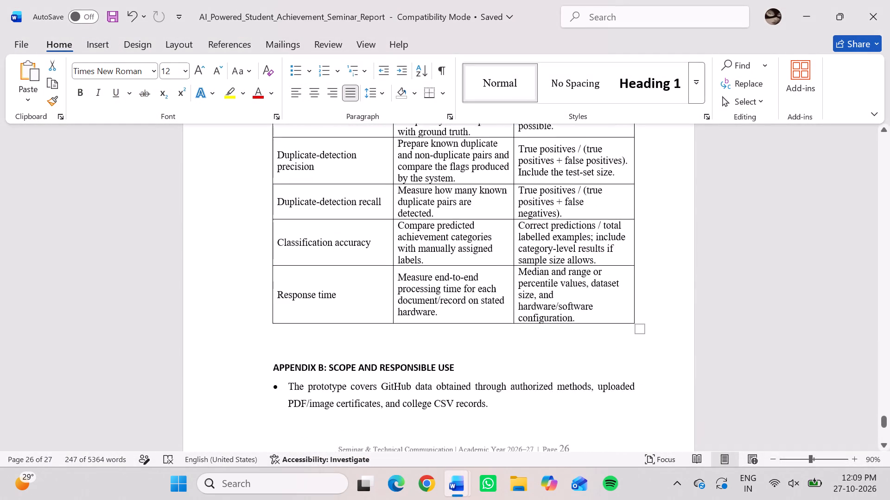
scroll(496, 407, down, 6)
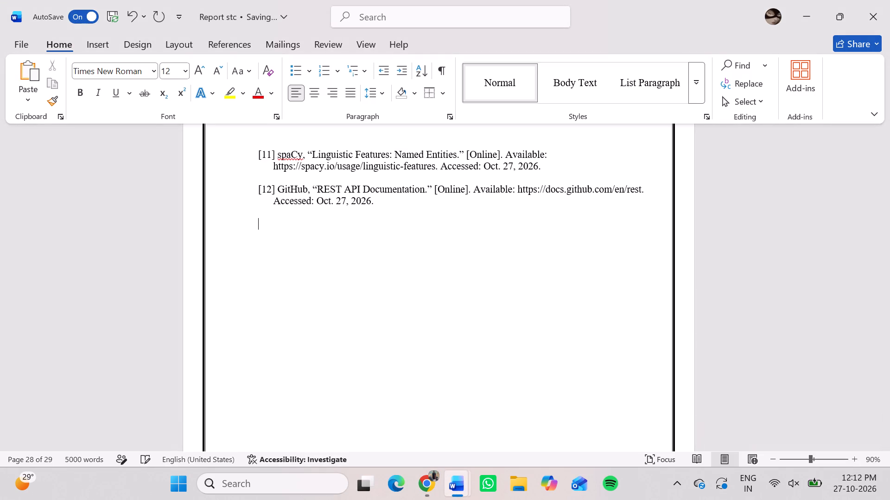
key(ctrl+v)
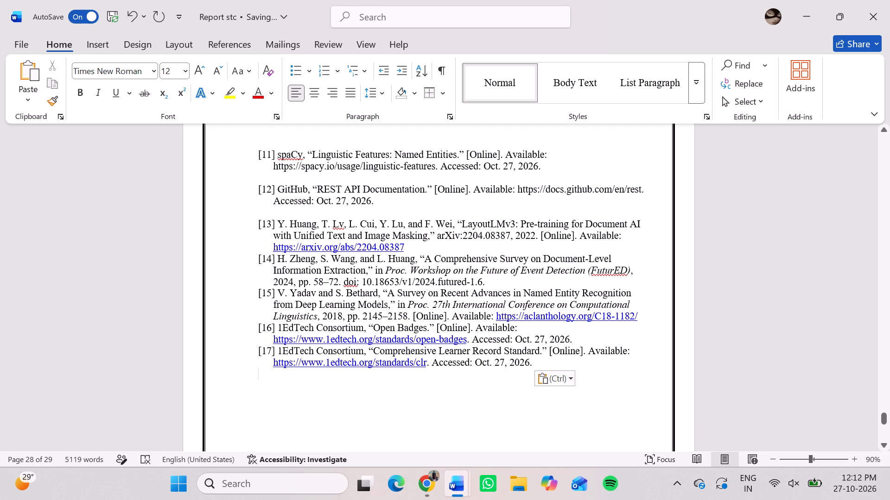
click(242, 207)
scroll(242, 207, up, 2)
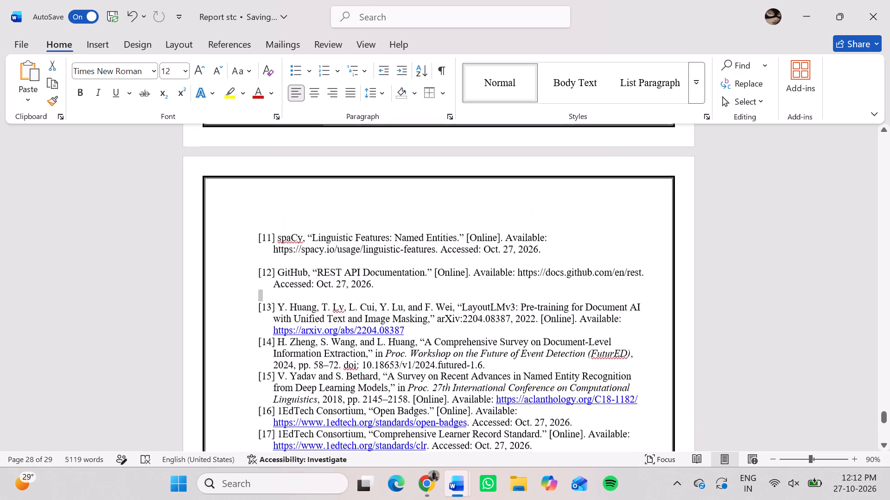
scroll(242, 207, up, 3)
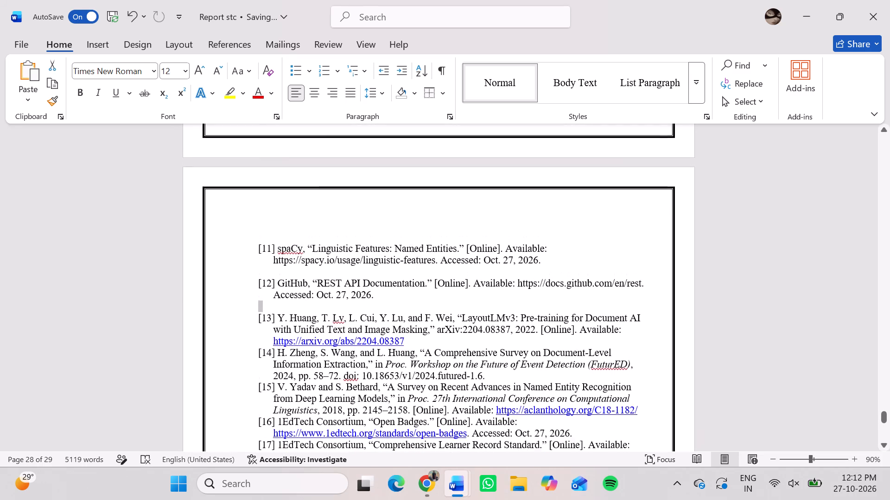
scroll(242, 207, up, 4)
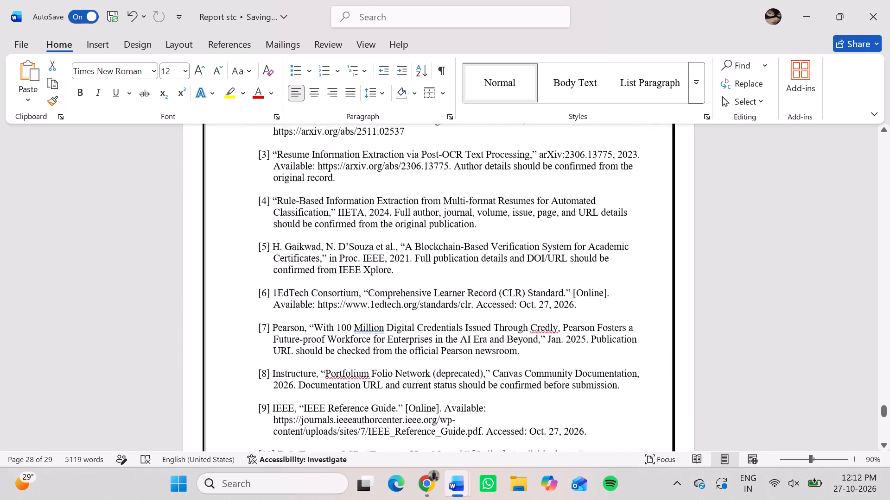
scroll(242, 207, up, 2)
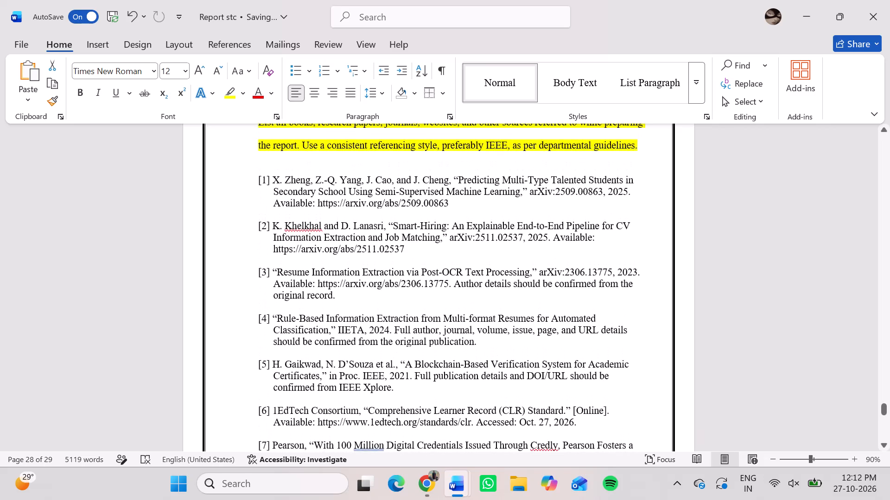
scroll(242, 207, up, 2)
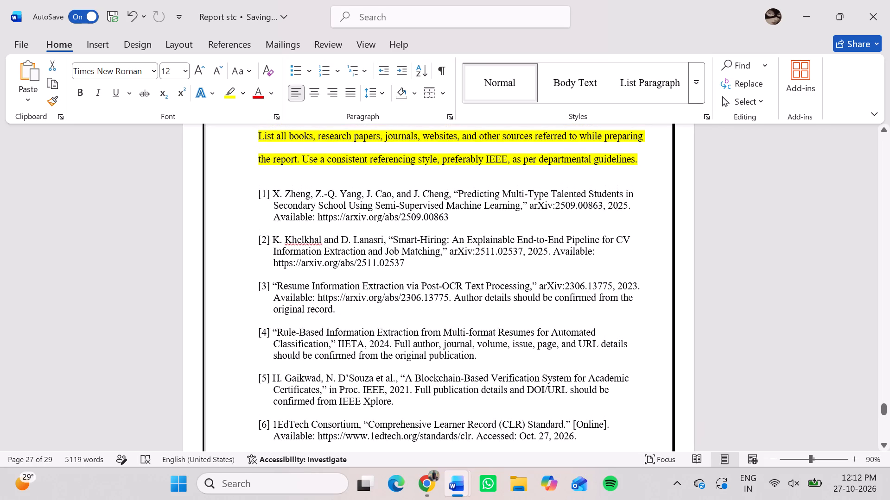
click(314, 214)
click(552, 250)
key(Return)
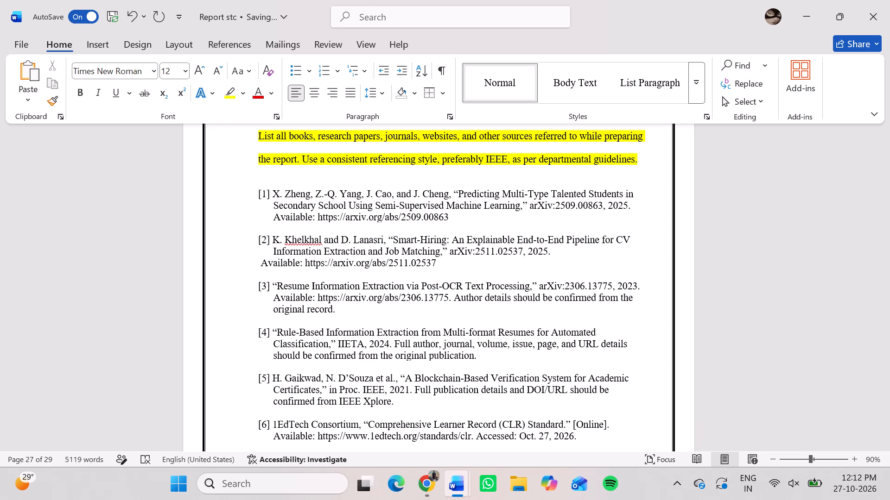
key(space)
key(space)
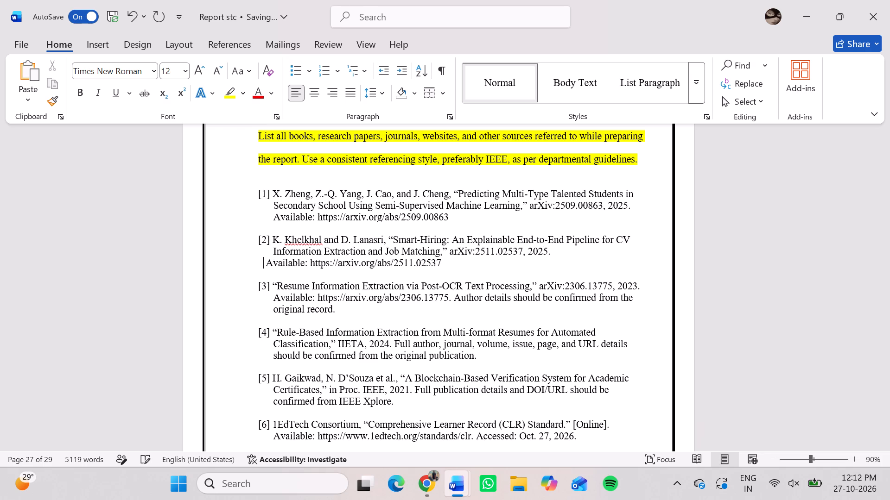
key(space)
key(space)
Insert a blank line above each of references [14], [15], [16] and [17].
scroll(623, 272, down, 1)
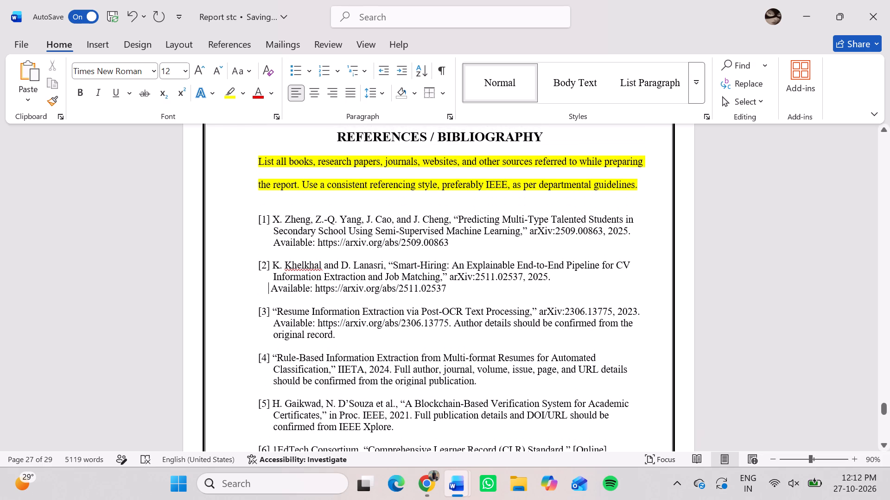
scroll(623, 272, down, 3)
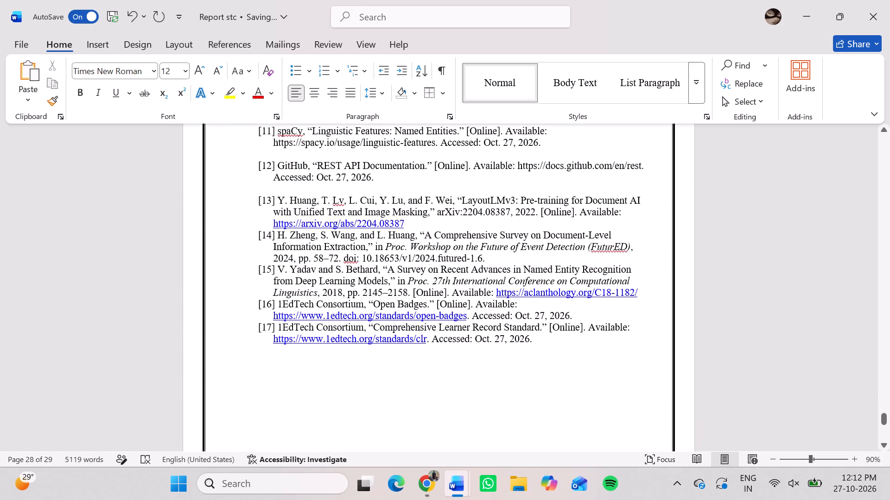
click(254, 231)
key(Return)
key(Down)
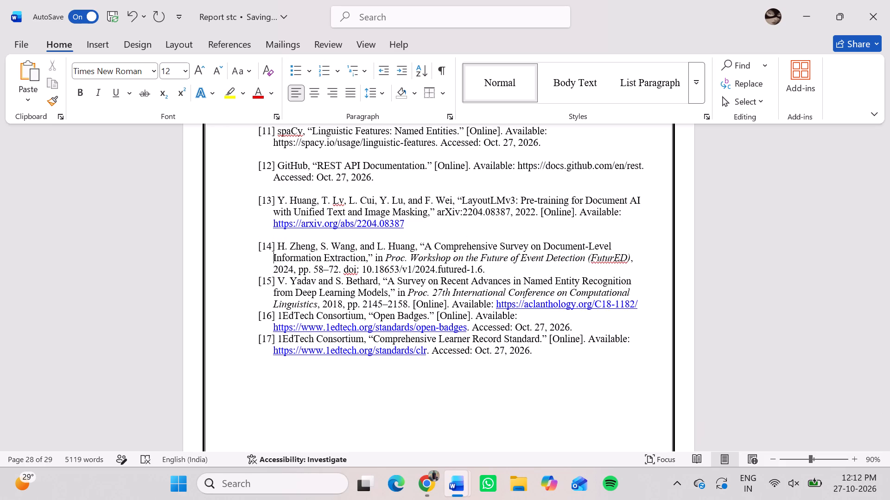
key(Down)
key(Down)
key(Return)
key(Down)
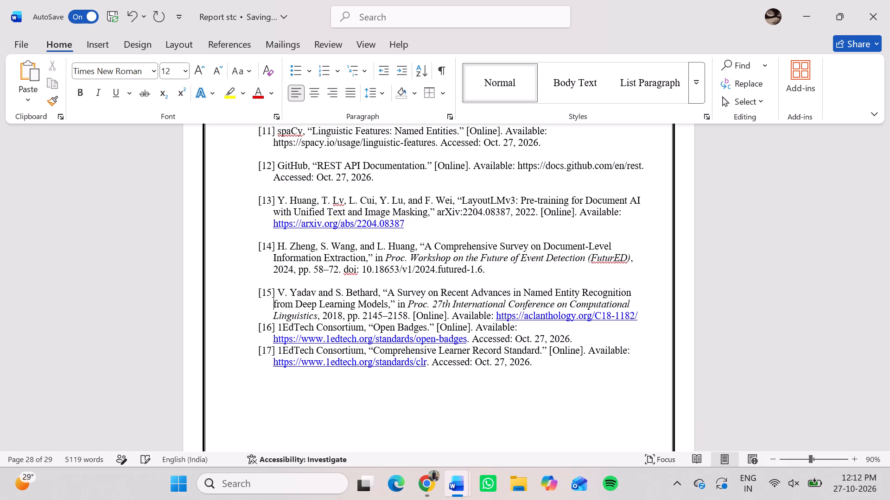
key(Down)
key(Down)
key(Return)
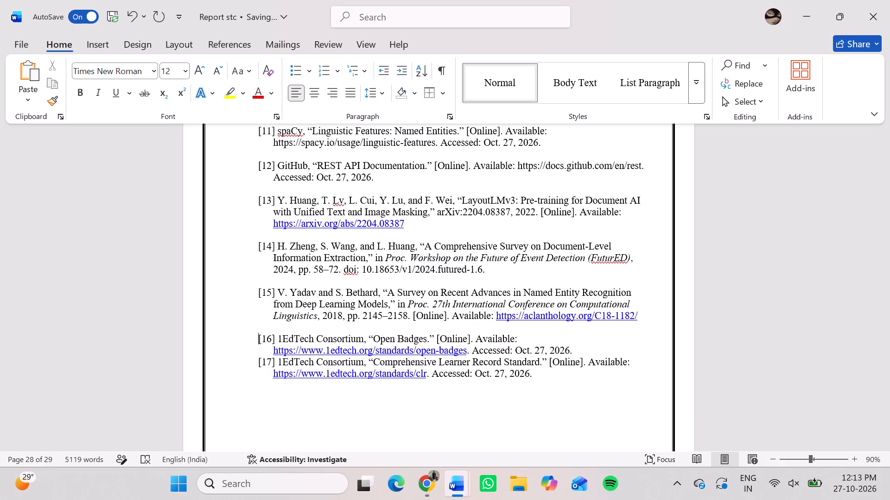
key(Return)
key(BackSpace)
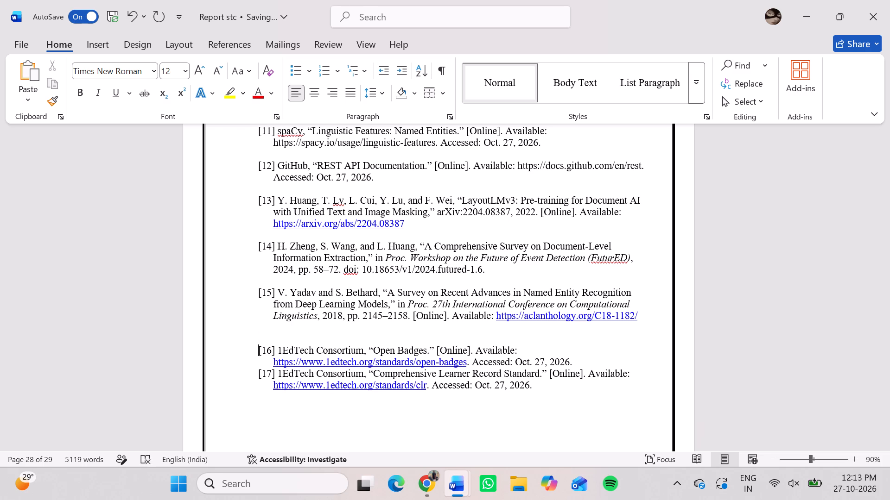
key(Down)
key(Down)
key(Return)
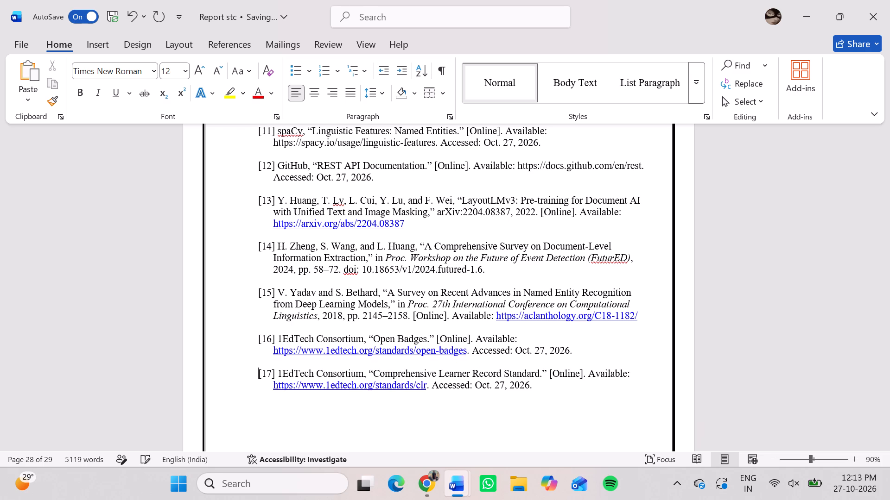
Save the report.
click(353, 411)
key(ctrl+s)
Delete the surplus blank lines above the Recommended formatting guidelines heading, keeping it near the top of its own page.
scroll(353, 411, down, 1)
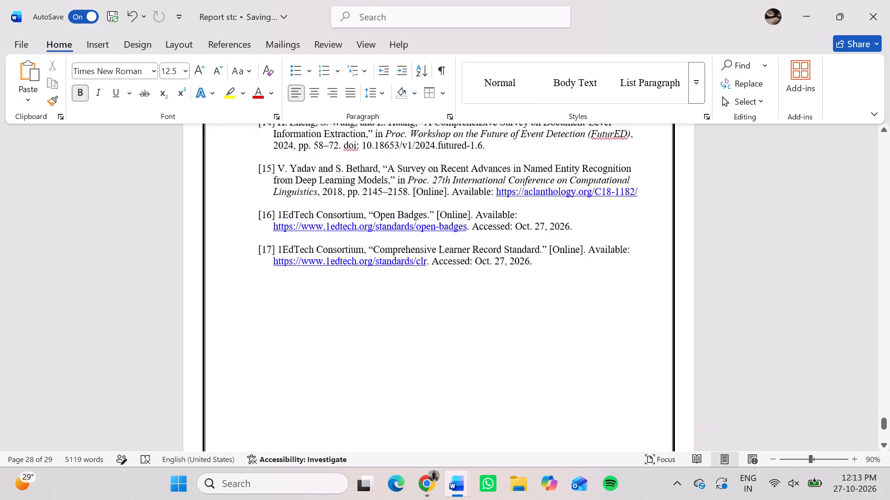
scroll(353, 411, down, 4)
click(286, 369)
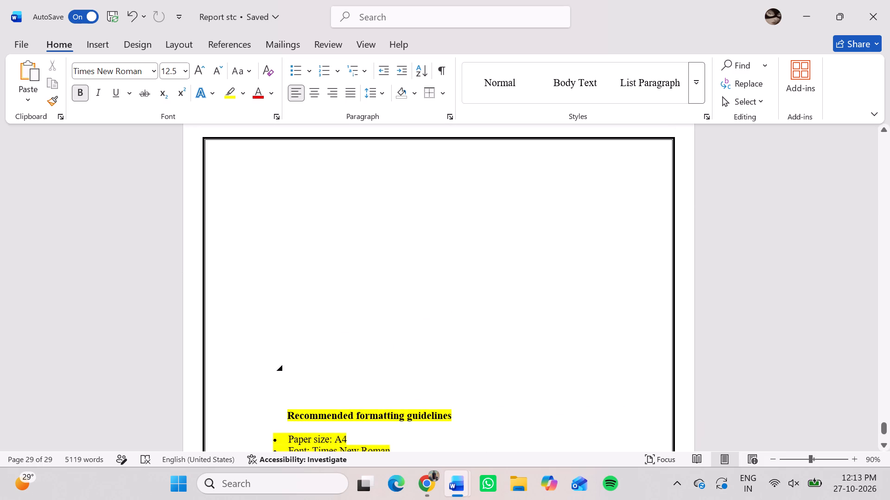
key(BackSpace)
key(BackSpace)
key(BackSpace)
key(BackSpace)
key(BackSpace)
key(BackSpace)
key(BackSpace)
key(BackSpace)
key(BackSpace)
key(BackSpace)
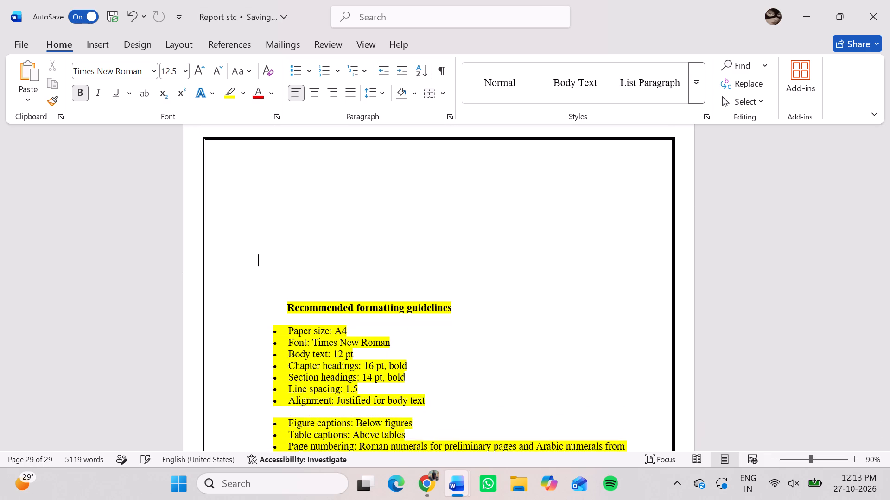
key(BackSpace)
key(BackSpace)
key(BackSpace)
key(BackSpace)
key(BackSpace)
key(BackSpace)
key(BackSpace)
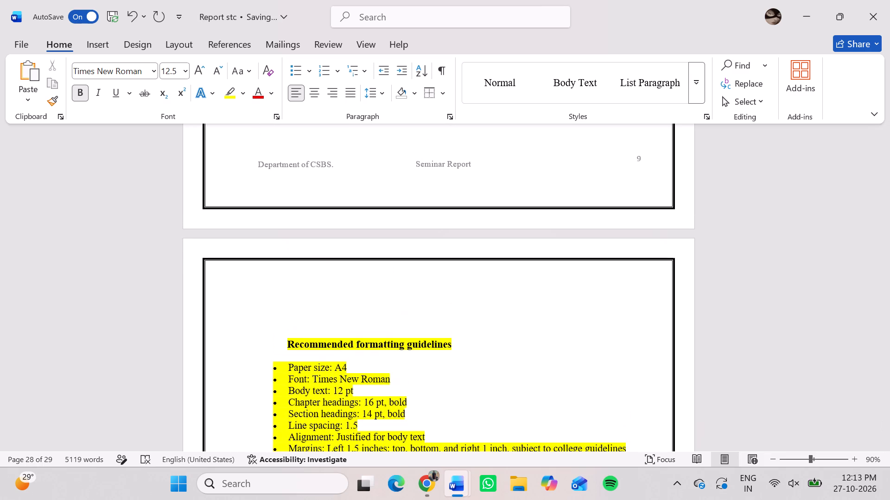
Review the spacing and page break of the reference list, from [17] back up to [10].
scroll(286, 369, up, 4)
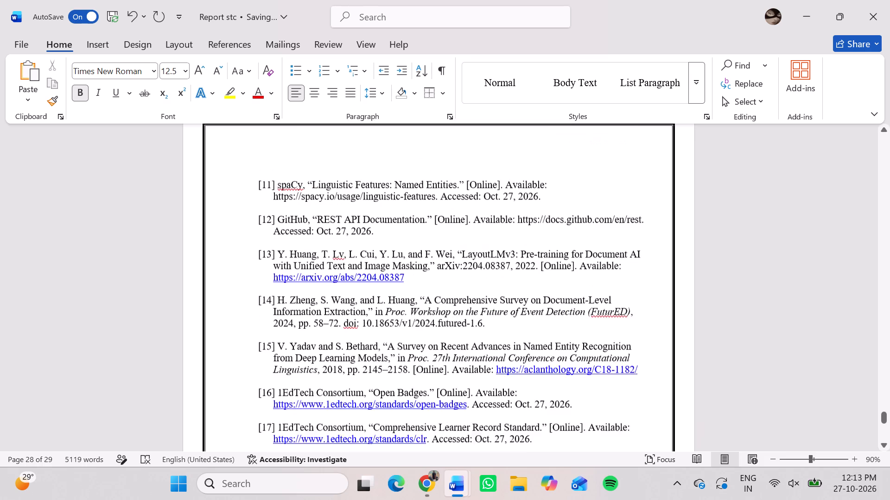
scroll(286, 369, up, 1)
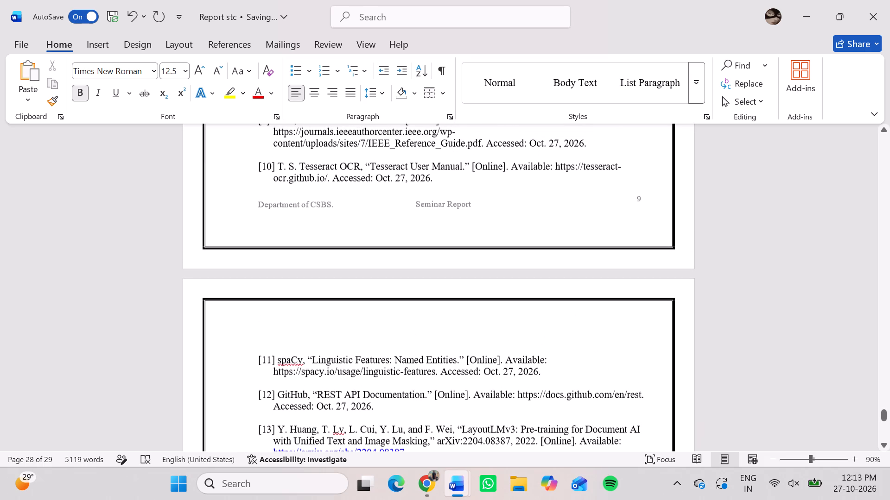
scroll(286, 369, up, 2)
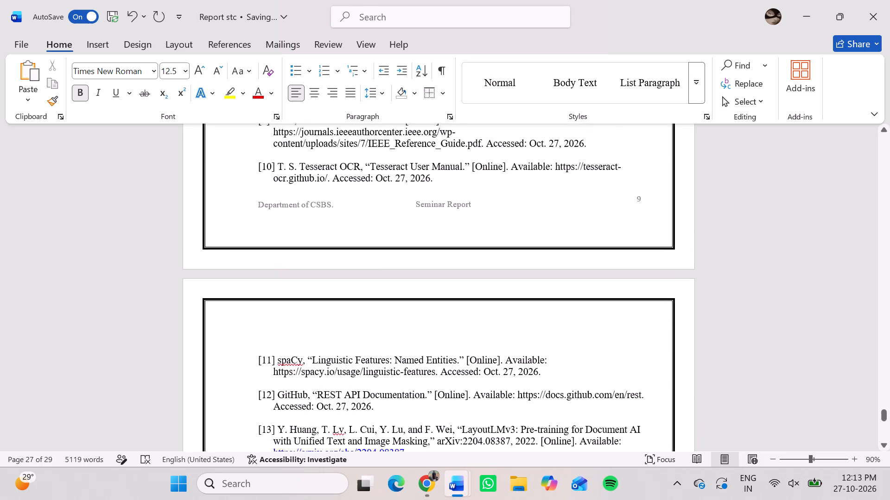
scroll(286, 369, up, 1)
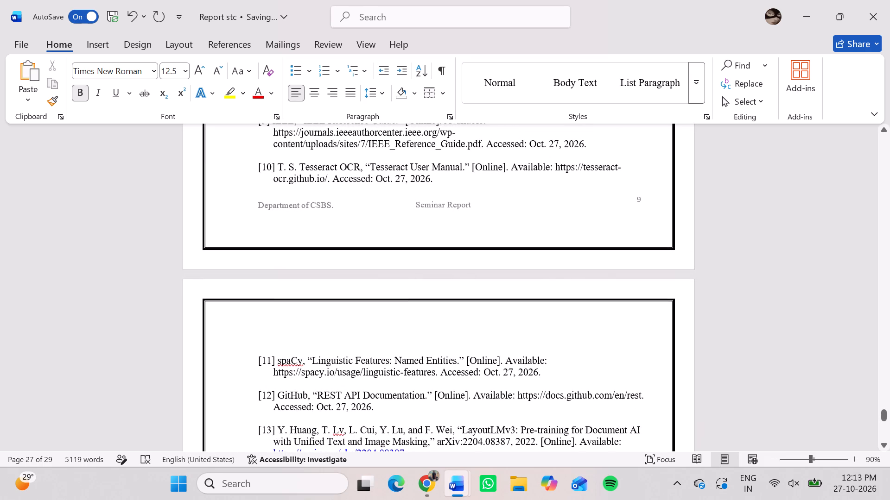
scroll(286, 369, up, 2)
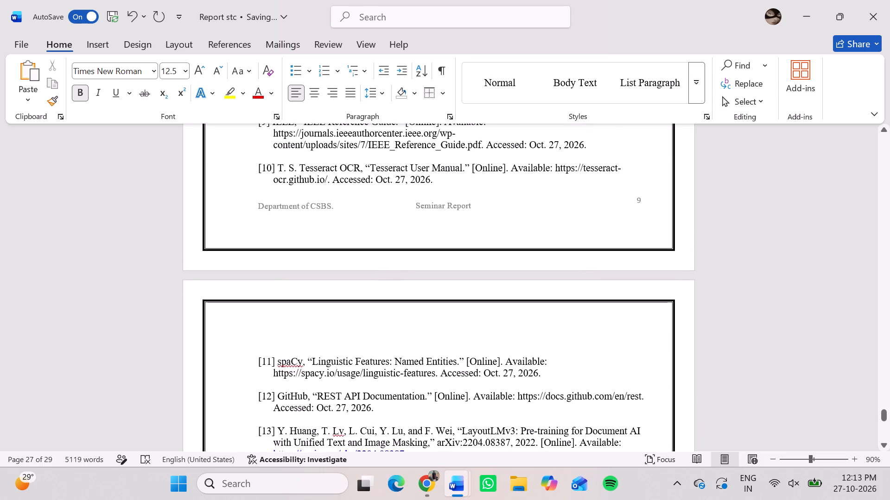
Save the report.
click(559, 318)
key(ctrl+s)
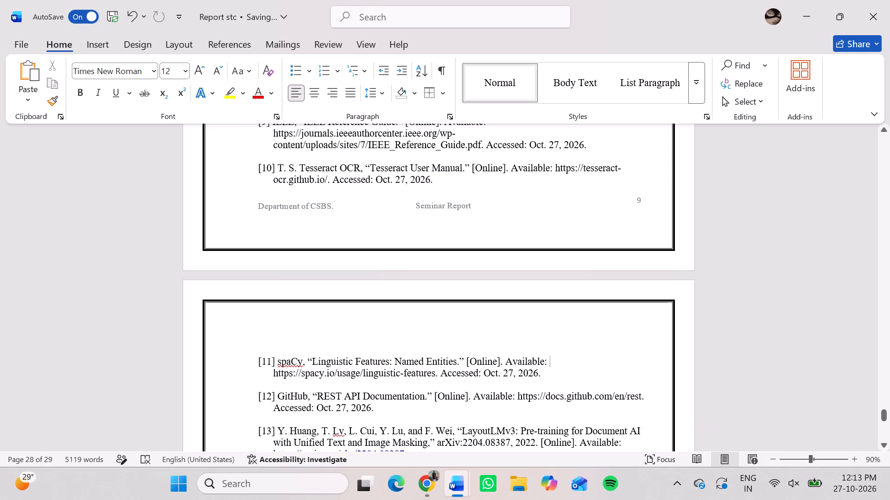
Put the computer to sleep.
click(537, 435)
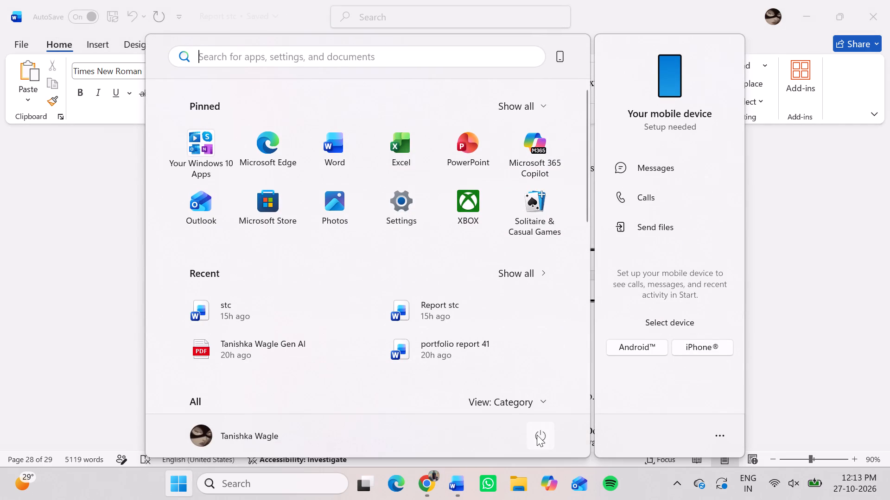
click(532, 361)
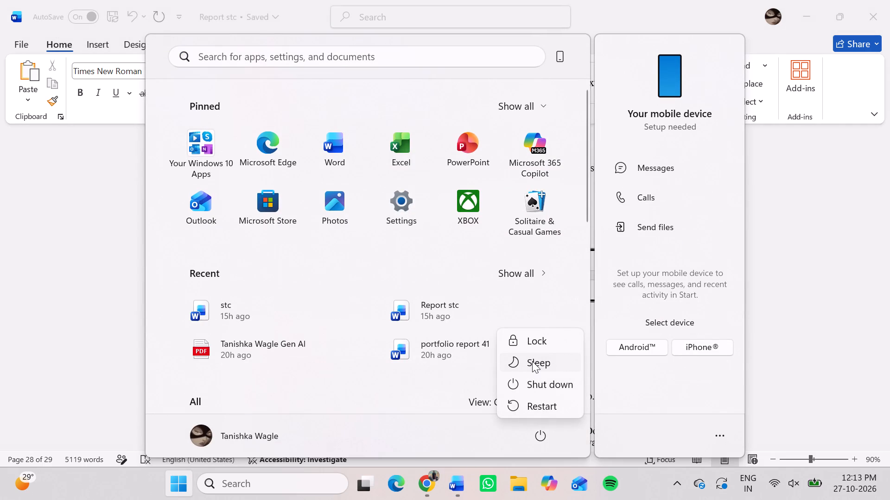